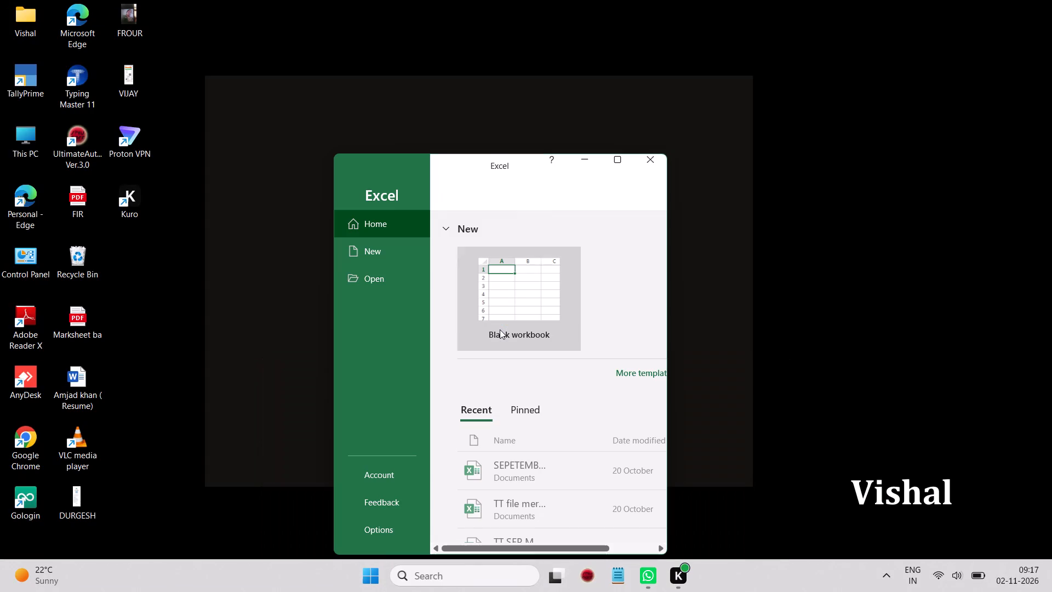
Create a new blank workbook in a maximized window.
click(605, 156)
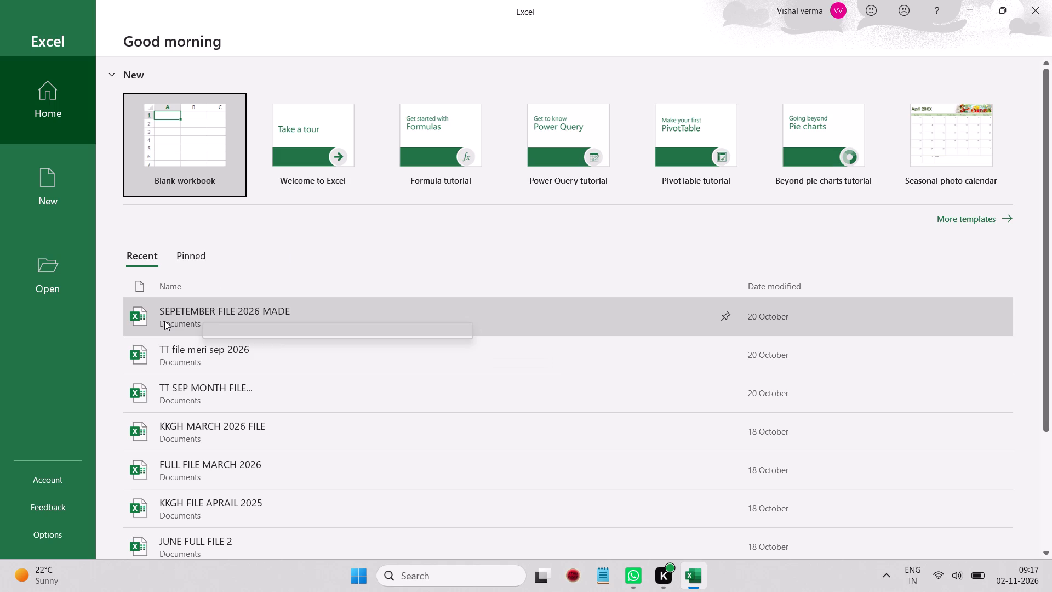
click(32, 172)
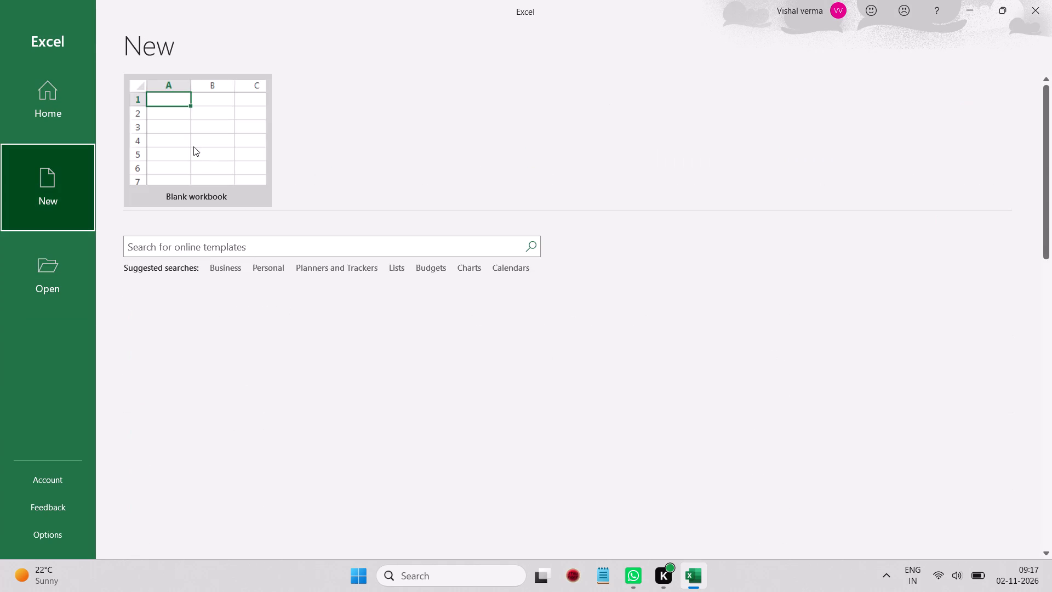
click(192, 144)
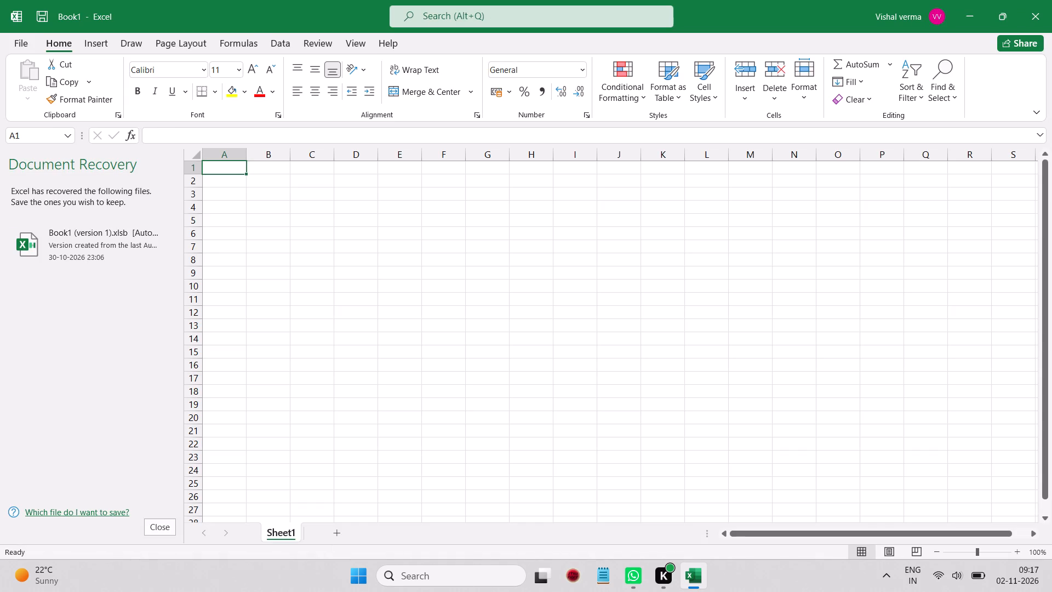
Close the Document Recovery pane and choose to remove the recovered files.
click(162, 527)
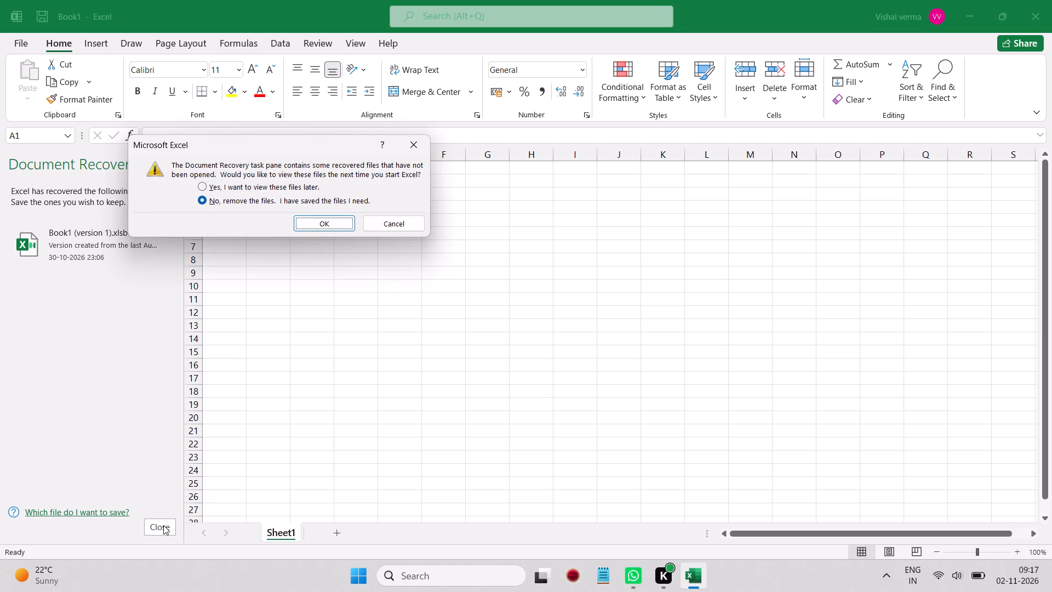
click(337, 222)
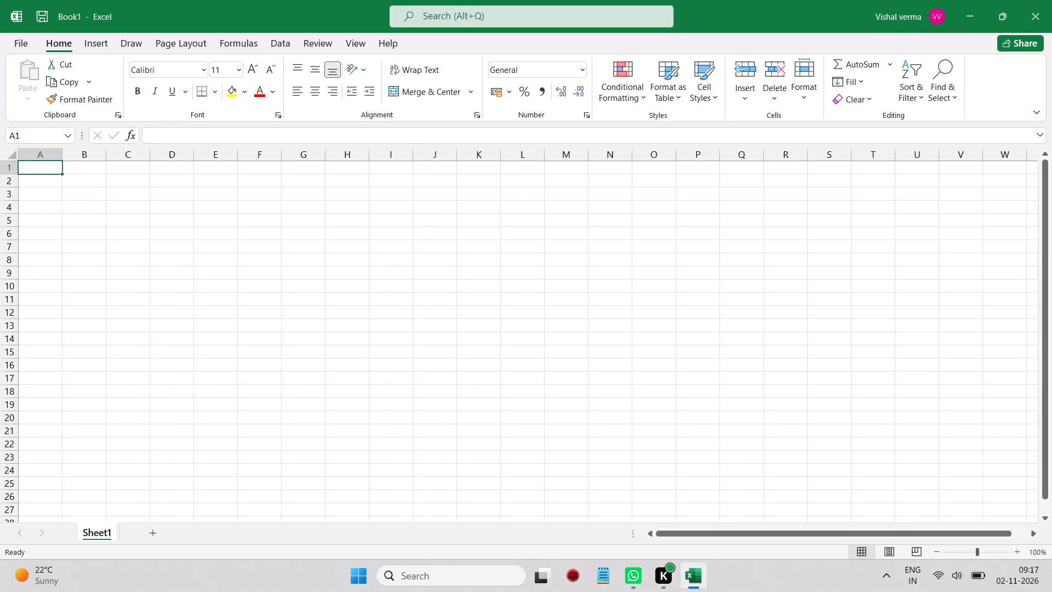
Merge and center cells C2 to H2 and enter the title RAVI COMPLETE GROUP, with the sheet zoomed to 120%.
click(115, 179)
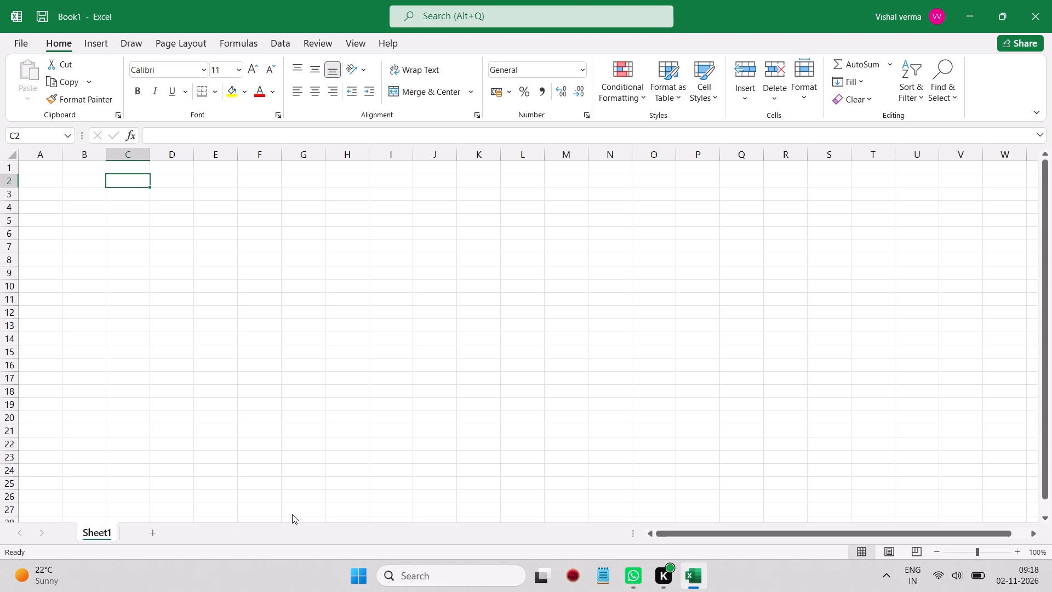
double_click(1019, 555)
right_click(1019, 555)
click(1019, 555)
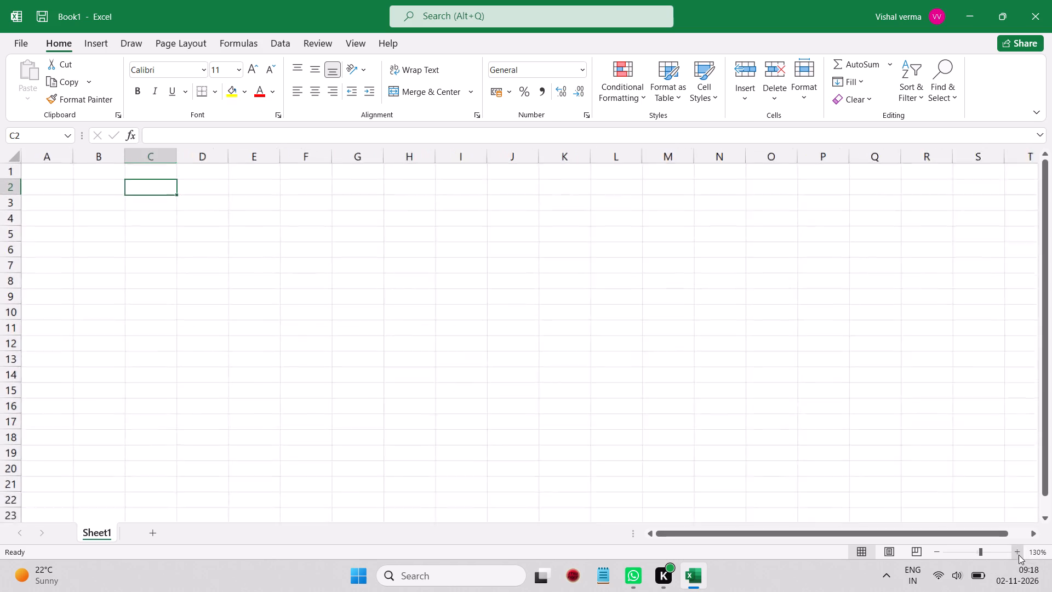
click(934, 555)
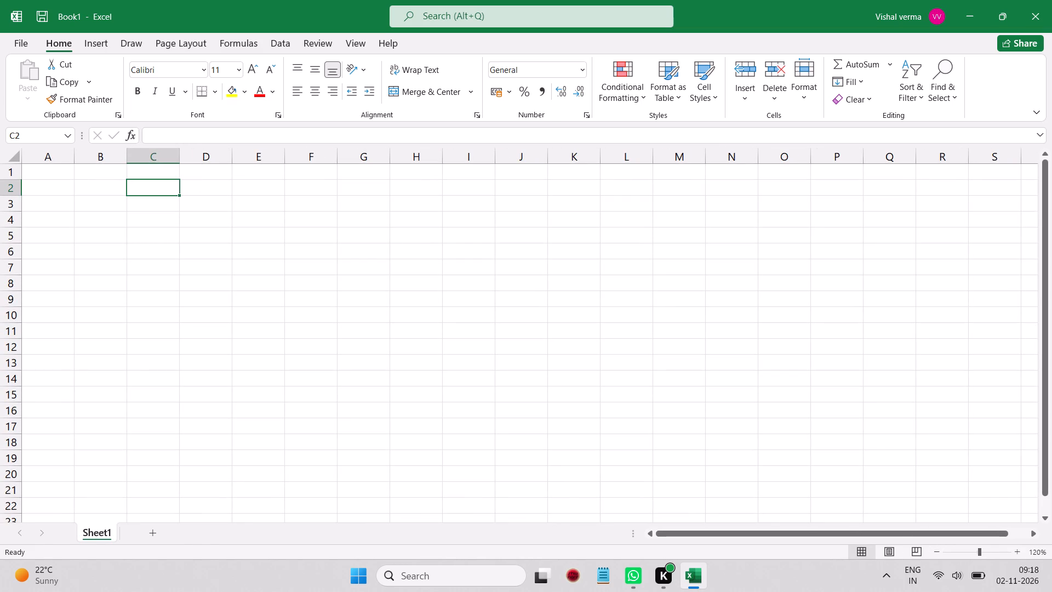
drag(180, 195, 439, 200)
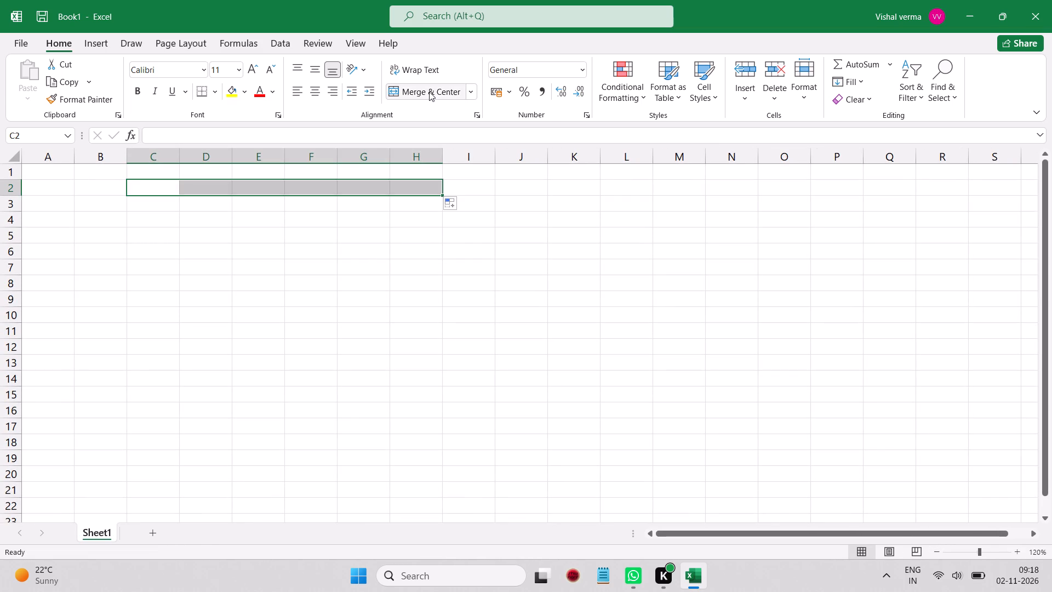
click(429, 92)
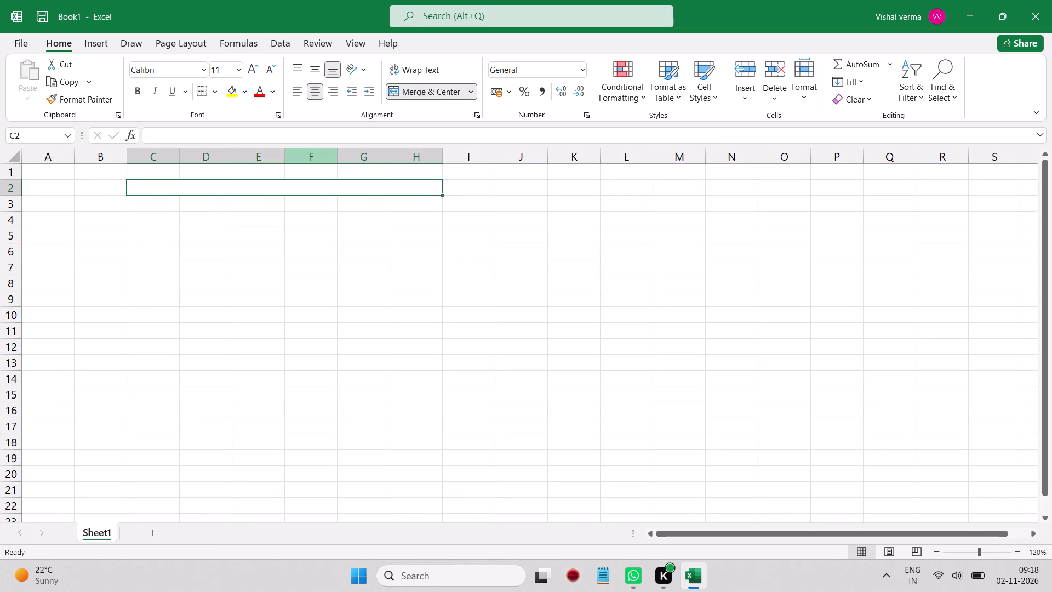
text(RAVI COMPLETE GROUP)
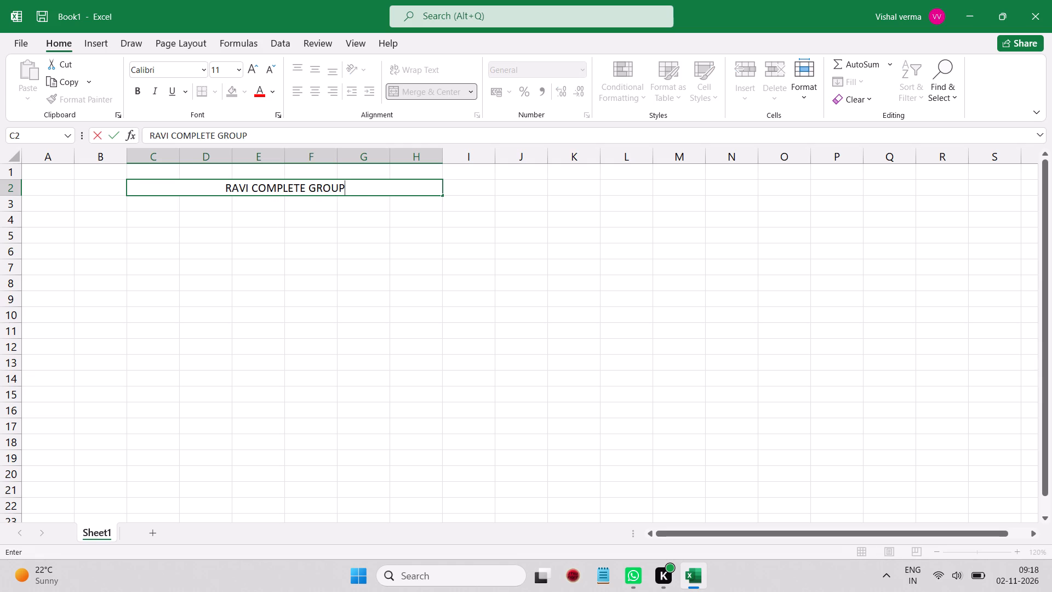
drag(334, 256, 337, 251)
Fill the merged title cell with a light blue theme color.
click(368, 186)
click(243, 94)
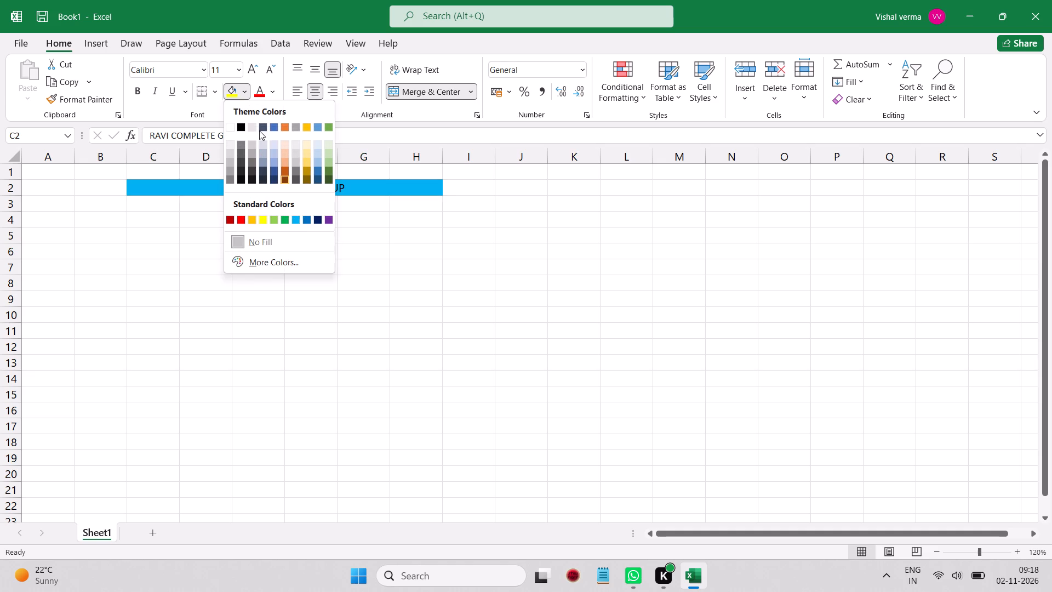
click(275, 159)
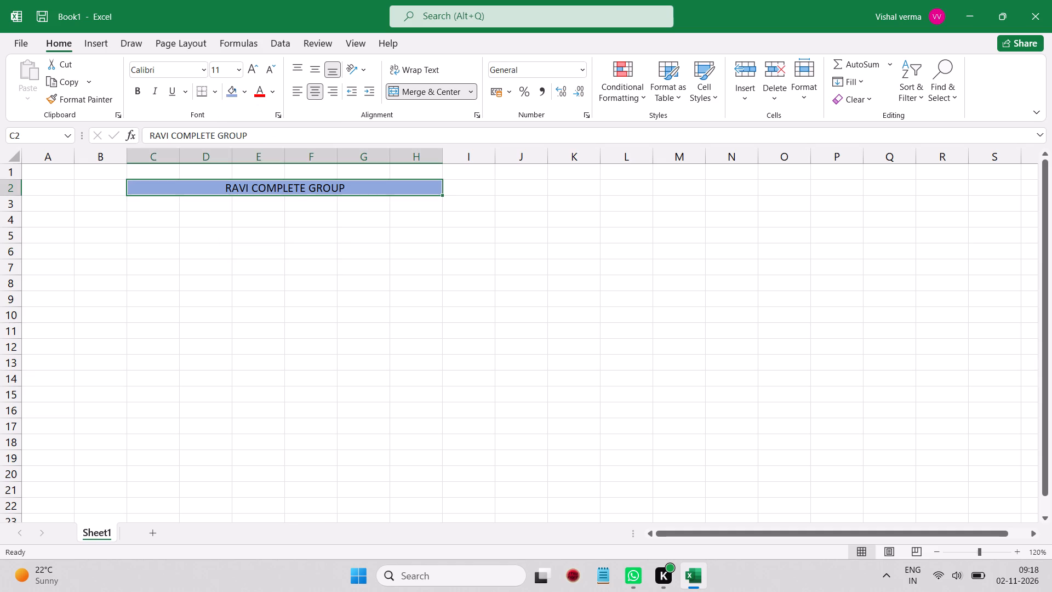
Enter the column headers S.NO, PID, COUNT and SEGMENT in cells B5 to E5.
click(66, 221)
click(95, 222)
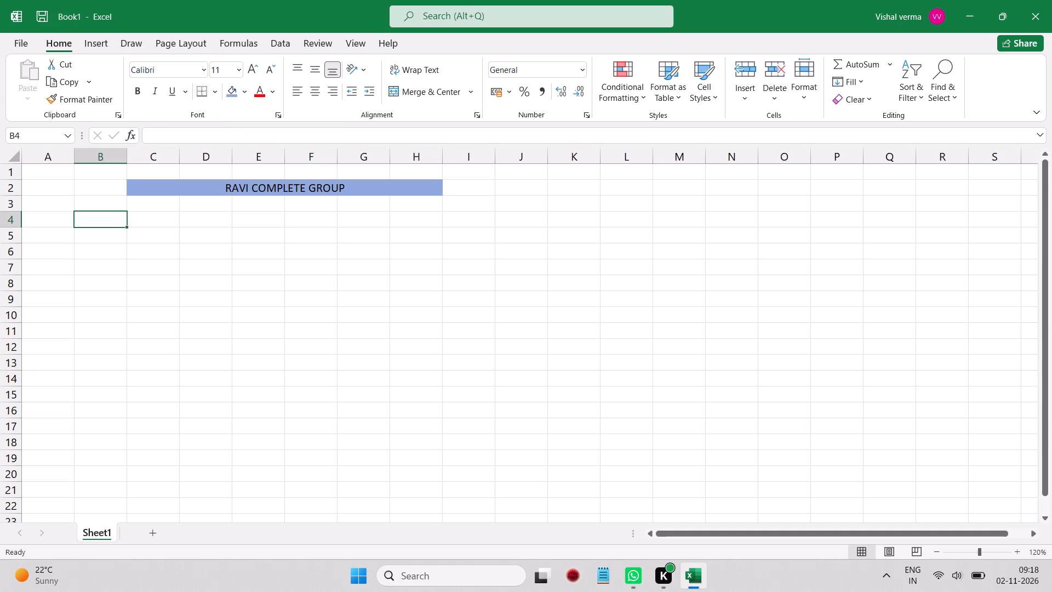
click(79, 237)
click(60, 235)
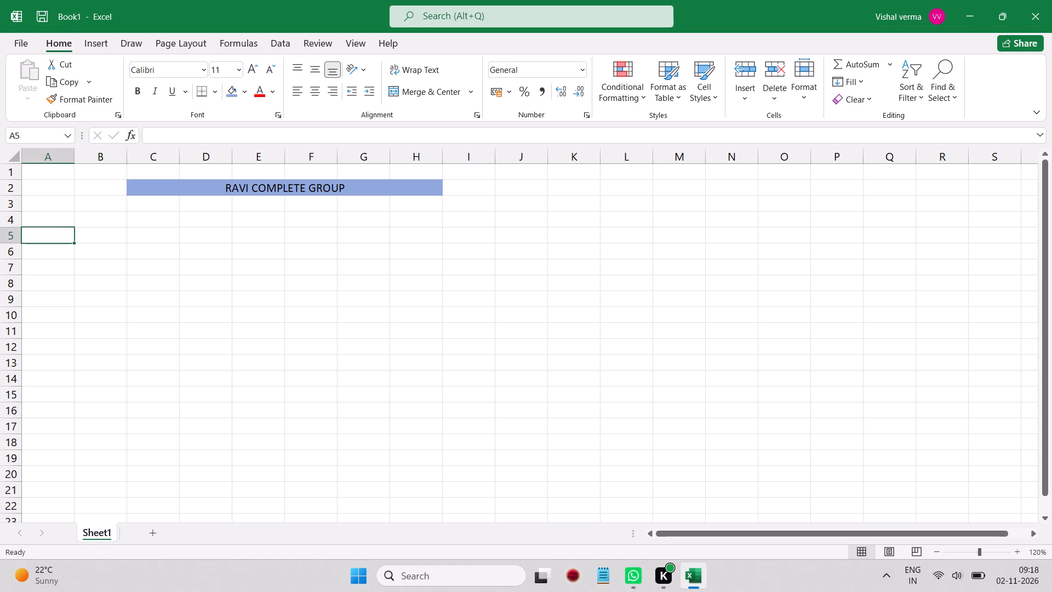
click(104, 234)
text(S.NO)
key(Right)
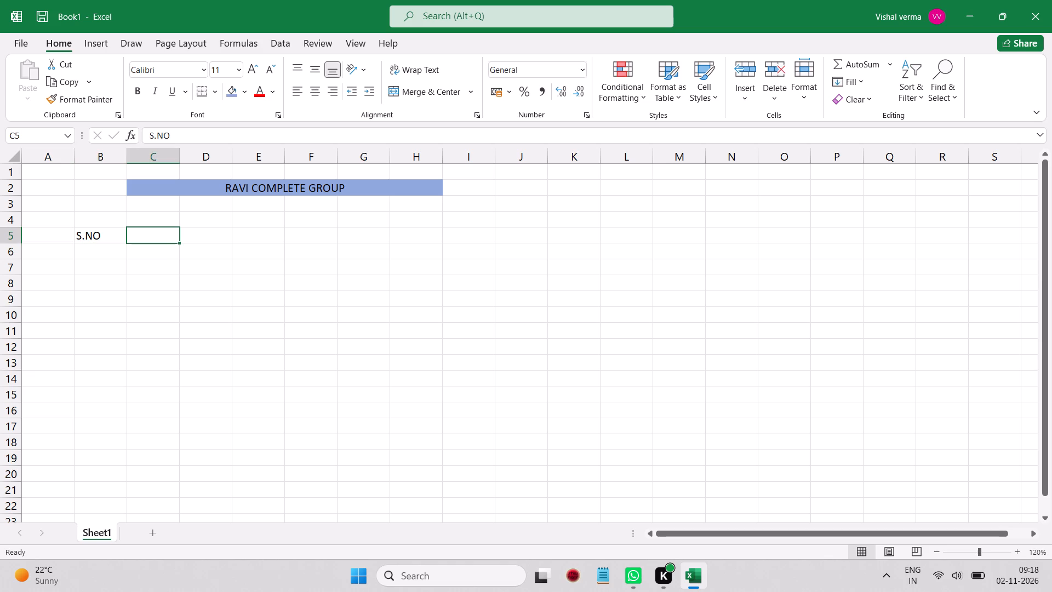
text(PAY ID)
key(Right)
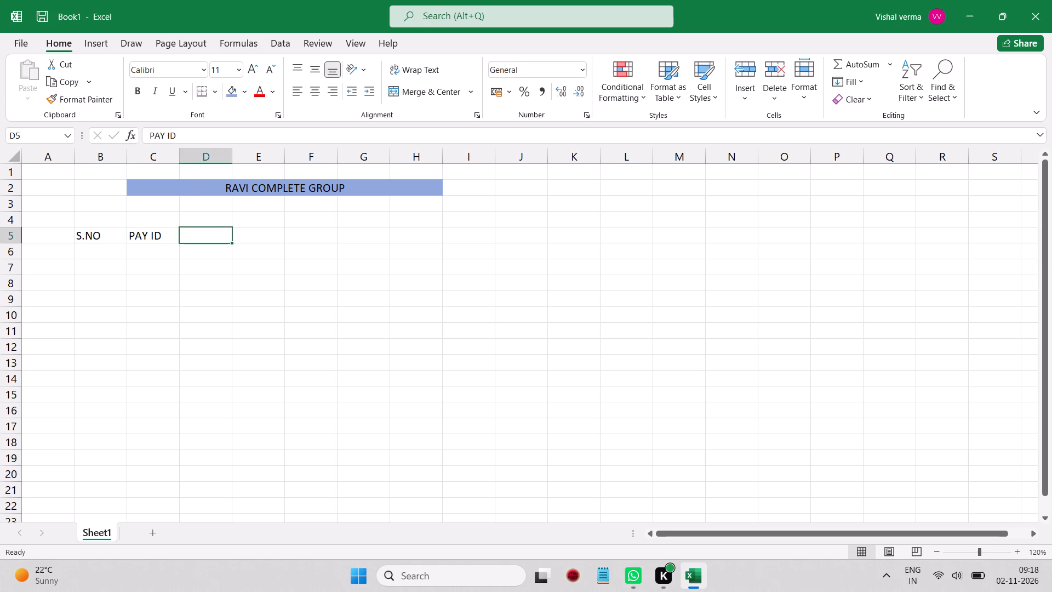
key(Left)
key(BackSpace)
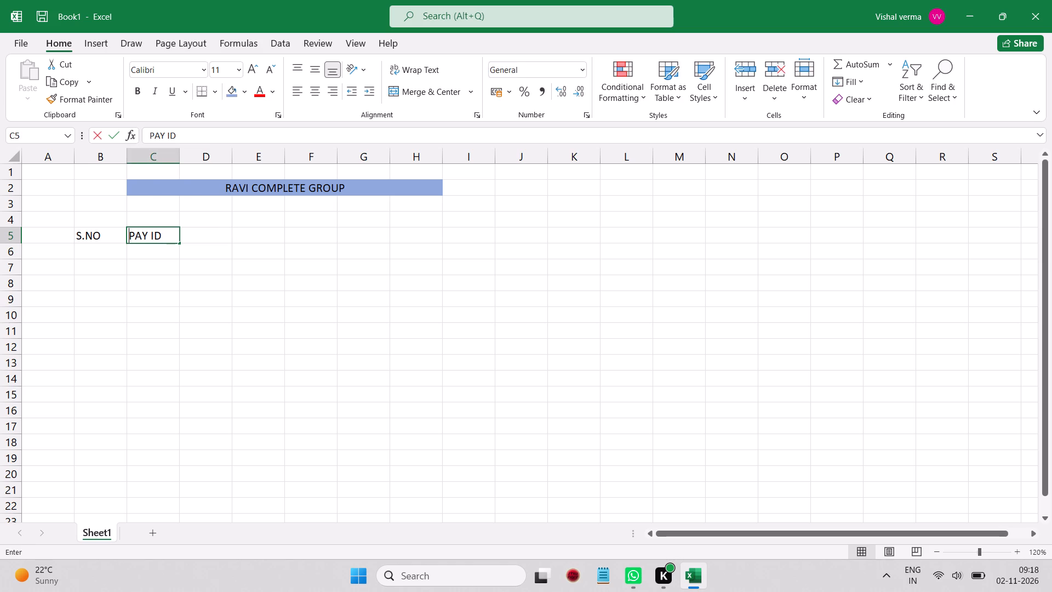
text(PID)
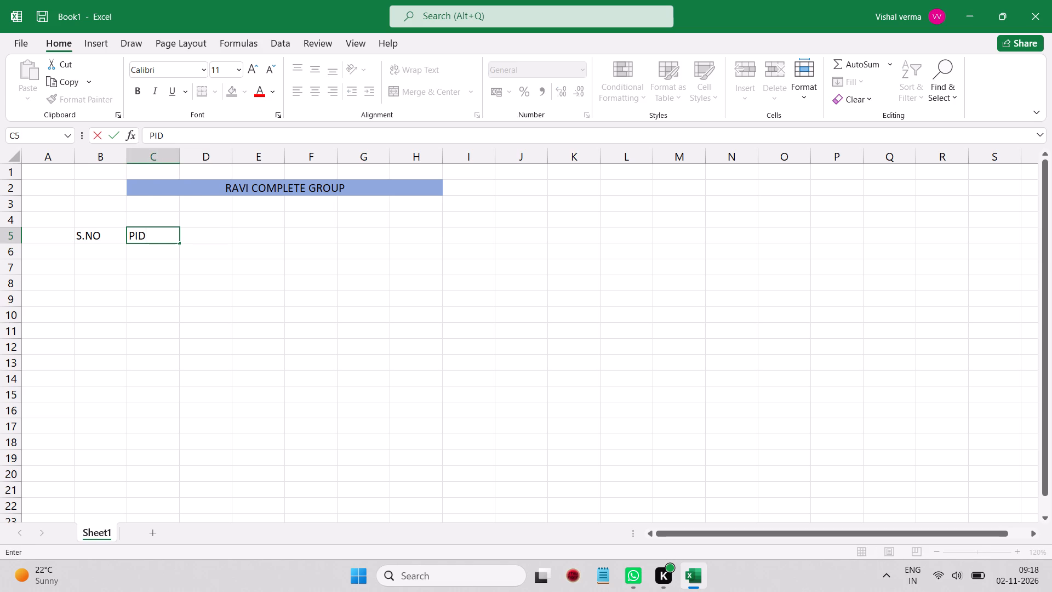
key(Right)
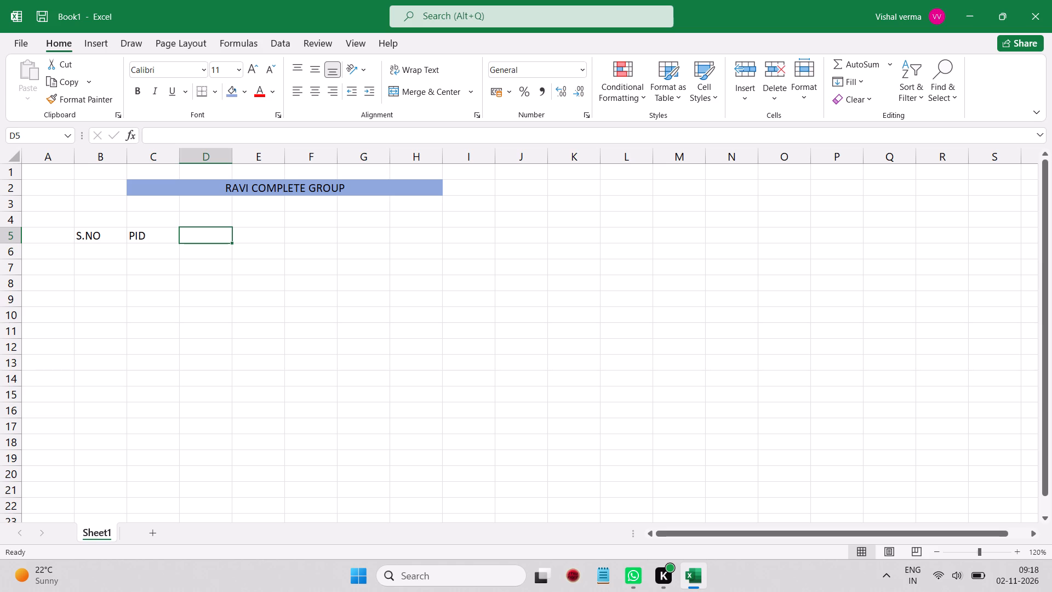
text(COUNT)
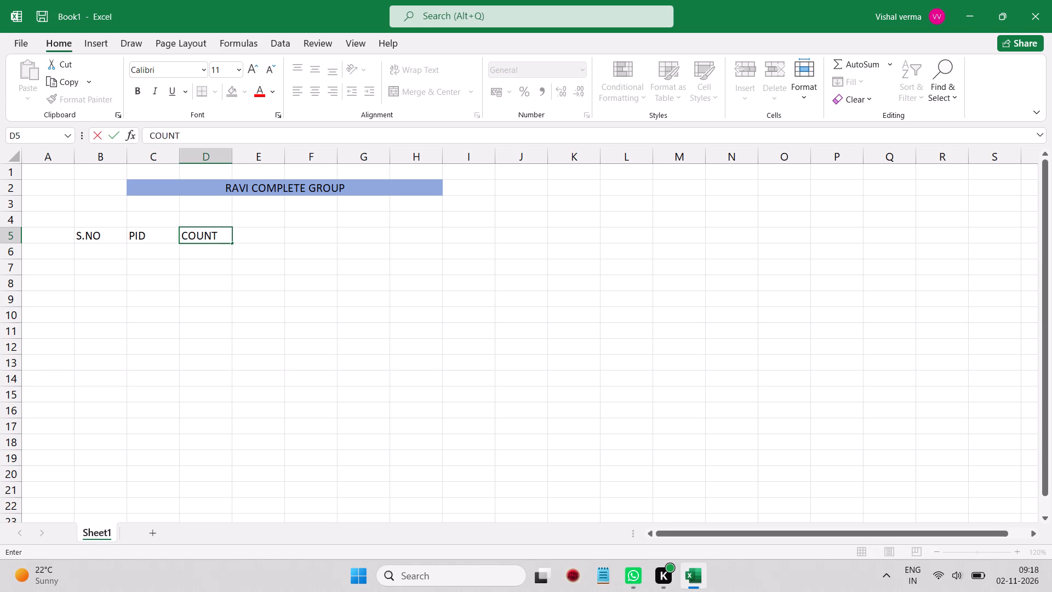
key(Right)
text(SEGMENT)
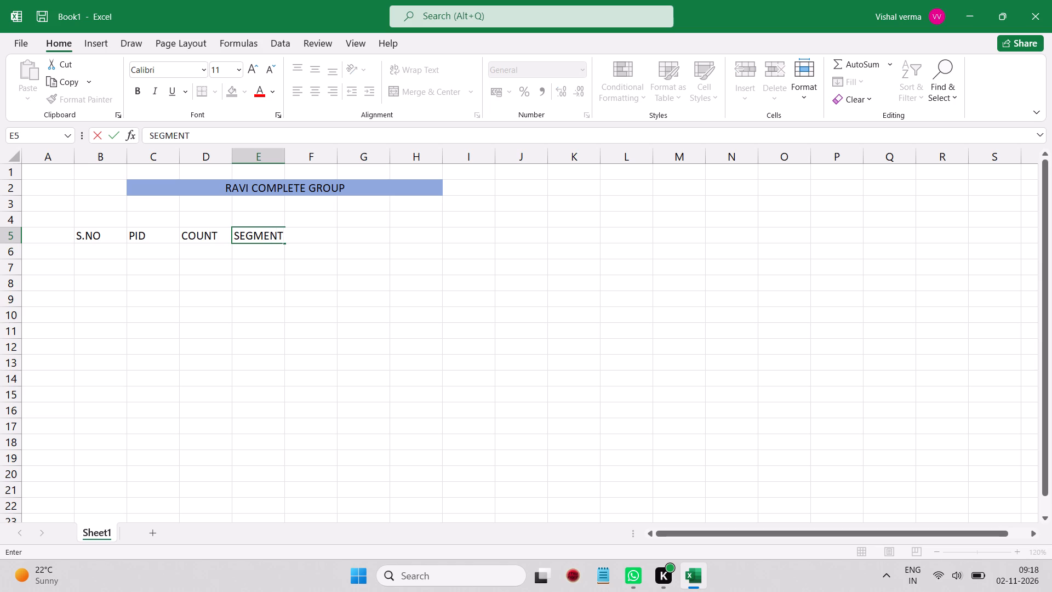
click(282, 168)
Widen the SEGMENT and COUNT columns slightly and the PID column to a width of about 21.
drag(285, 153, 319, 155)
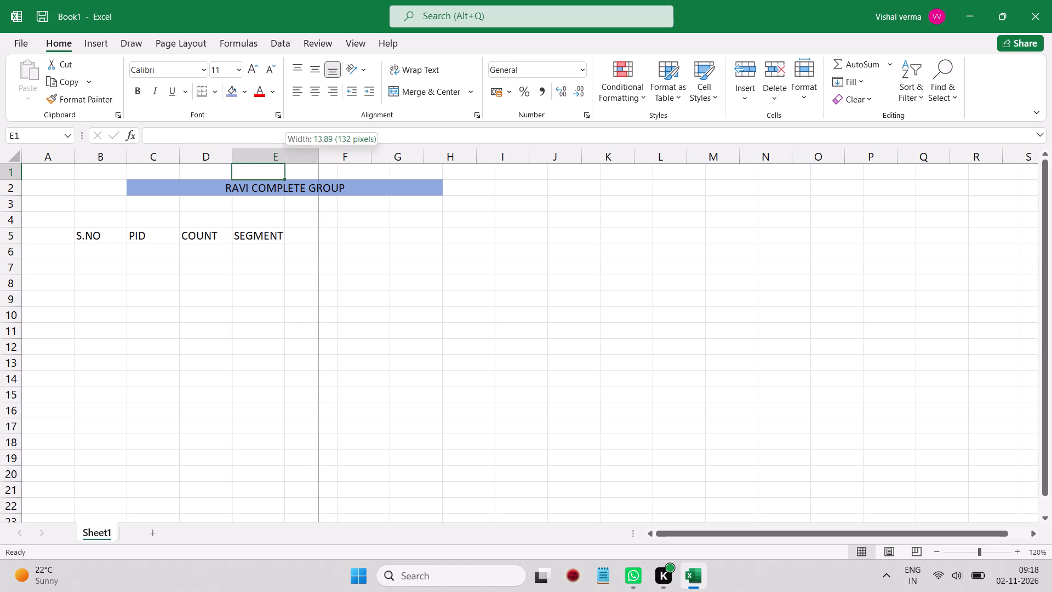
drag(319, 155, 299, 153)
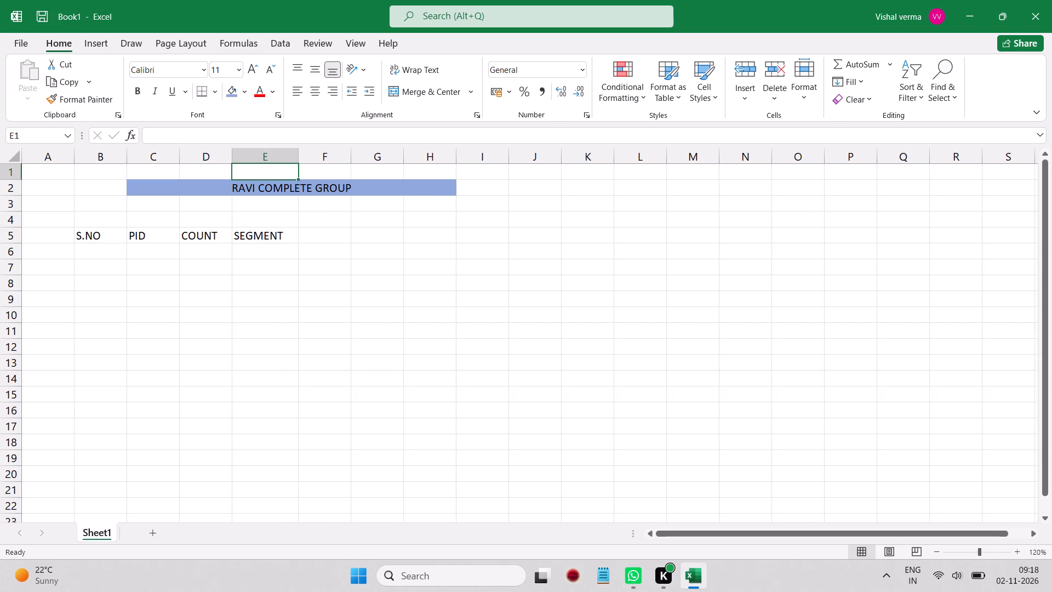
drag(231, 150, 259, 150)
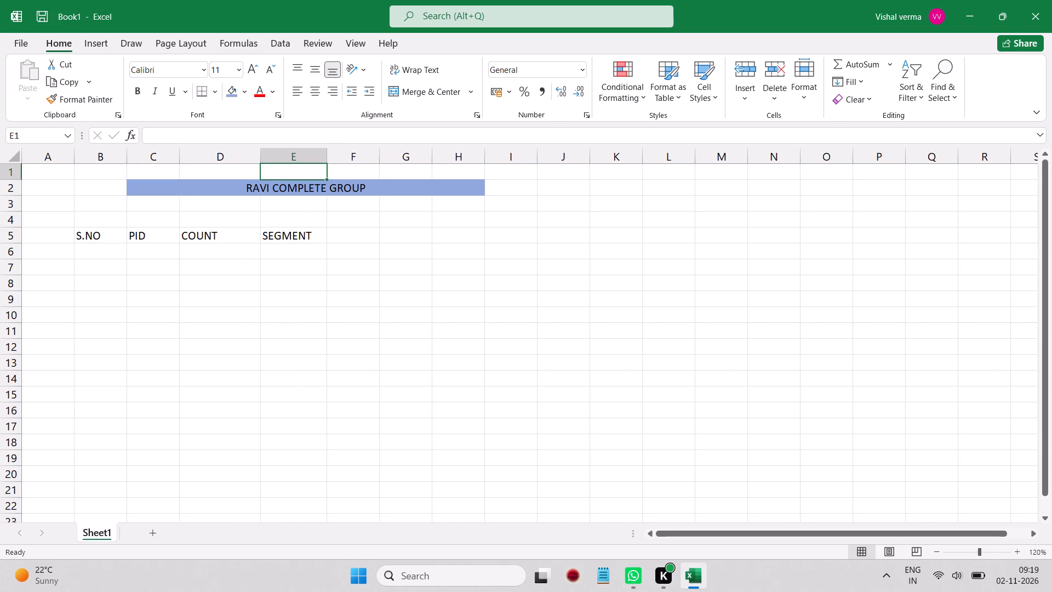
drag(179, 151, 253, 155)
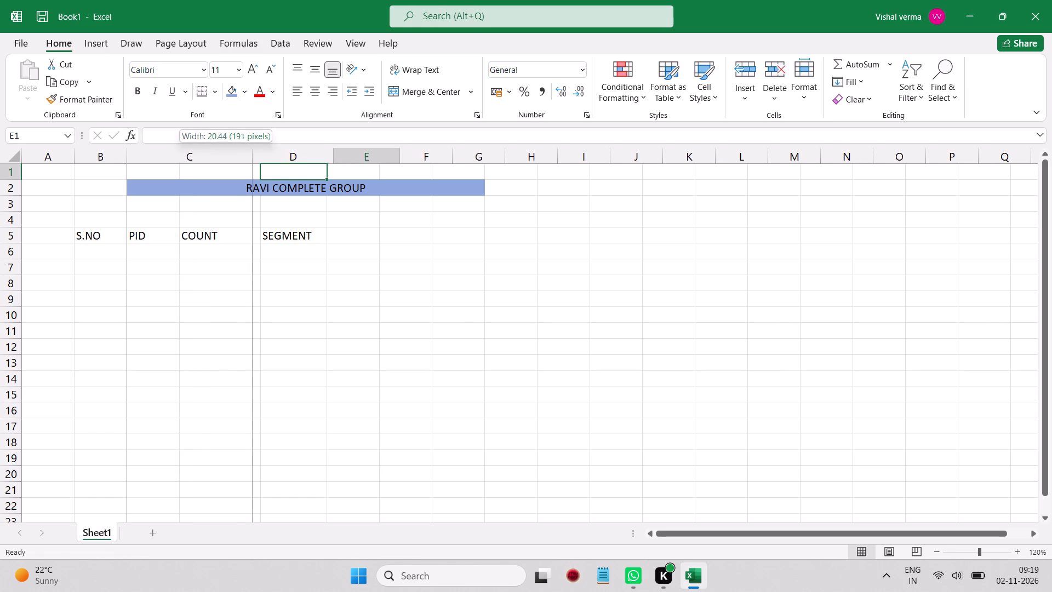
drag(253, 155, 256, 154)
Enter the serial numbers 1, 2 and 3 in cells B7 to B9 under S.NO.
click(96, 236)
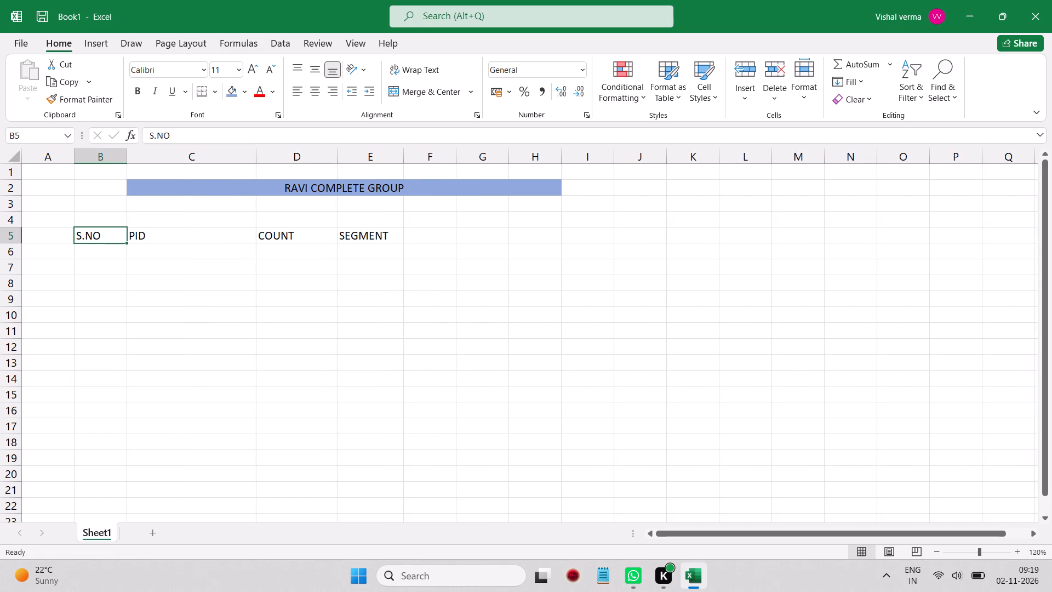
click(111, 259)
click(109, 262)
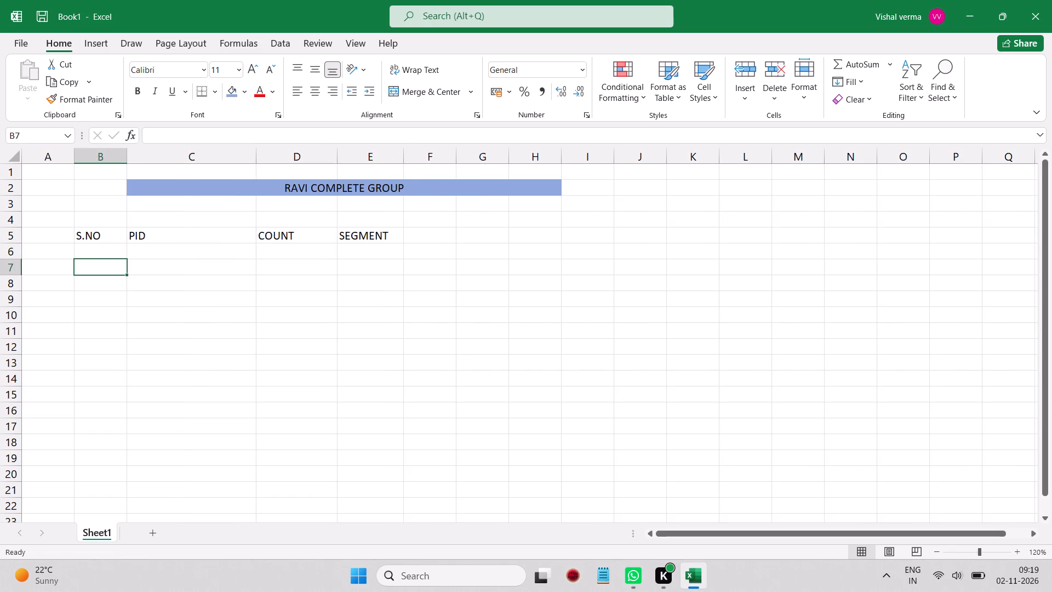
key(1)
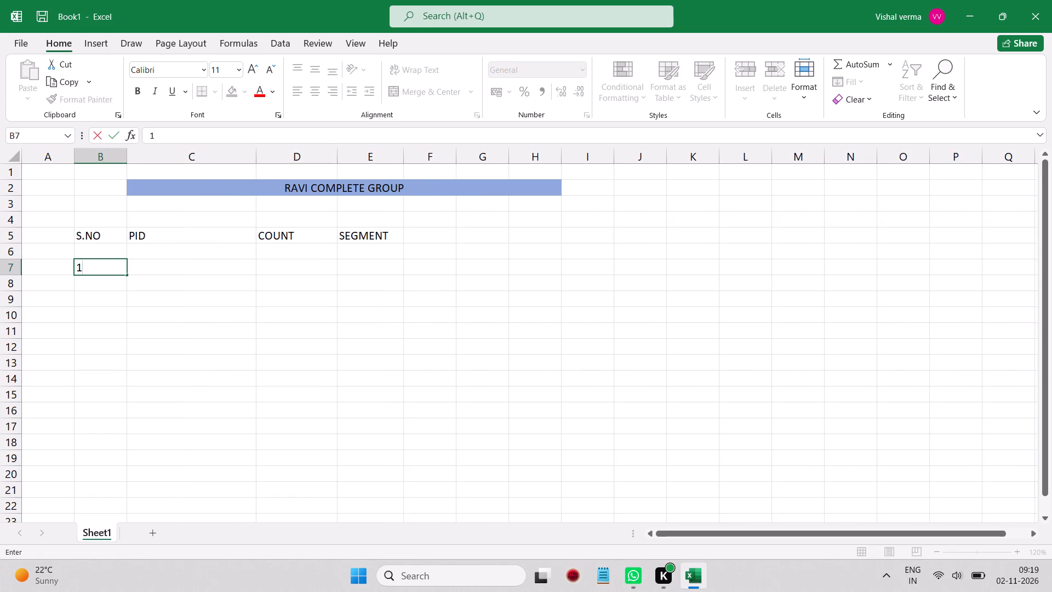
key(Down)
key(2)
key(Down)
key(3)
key(Down)
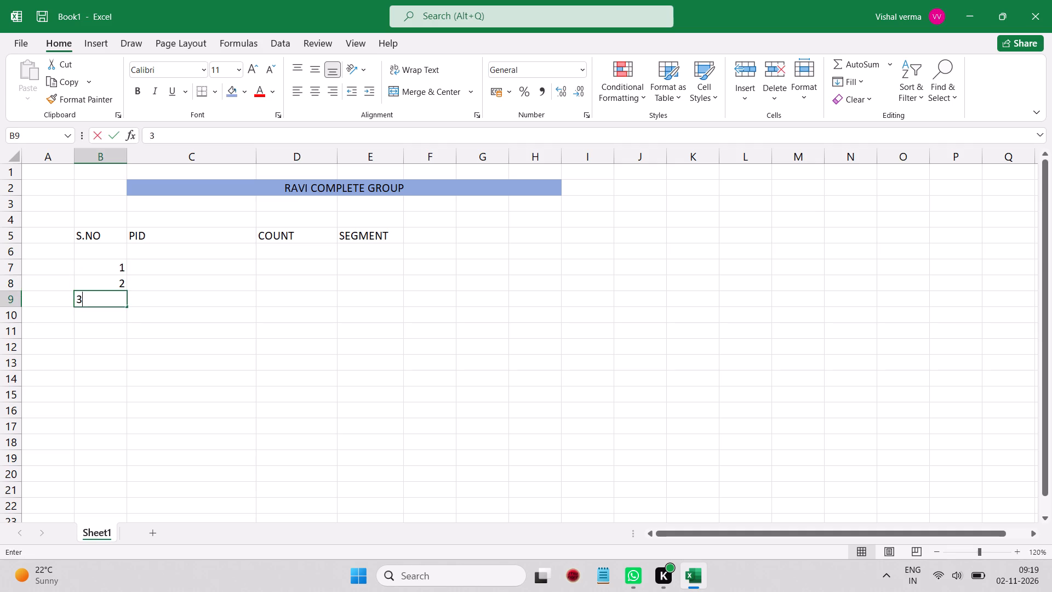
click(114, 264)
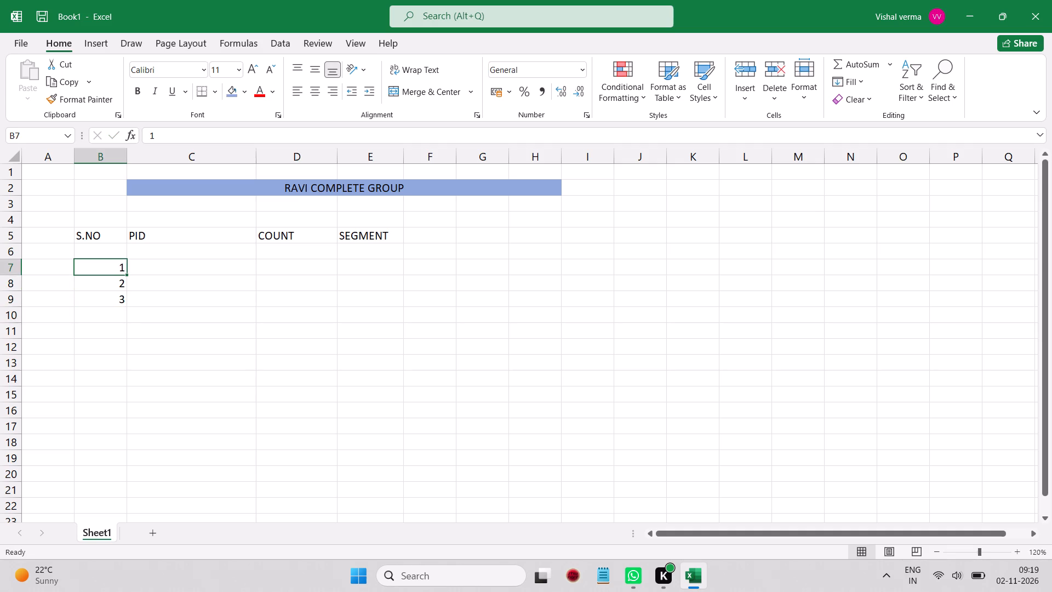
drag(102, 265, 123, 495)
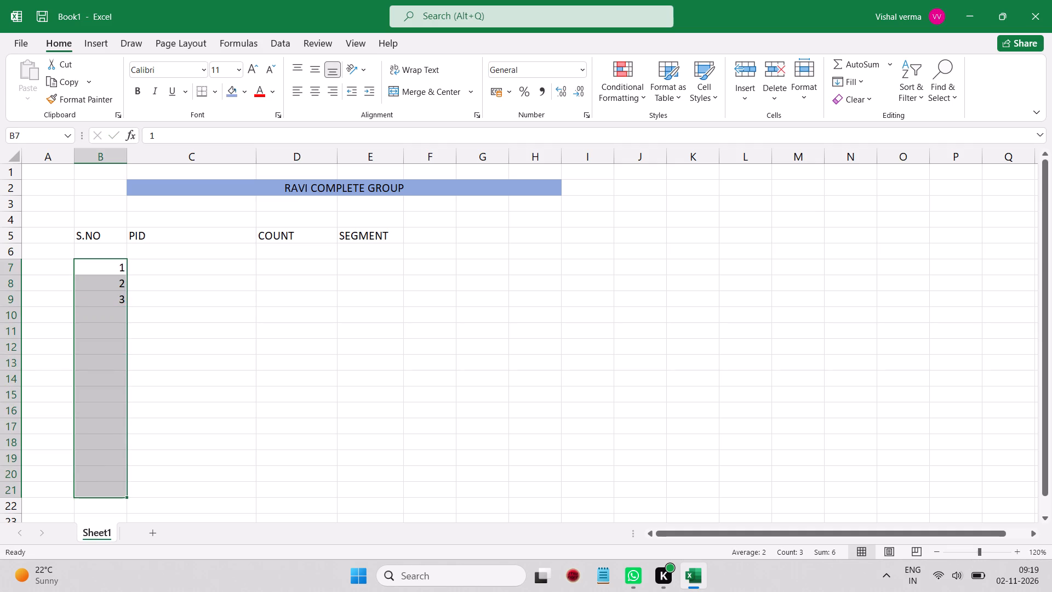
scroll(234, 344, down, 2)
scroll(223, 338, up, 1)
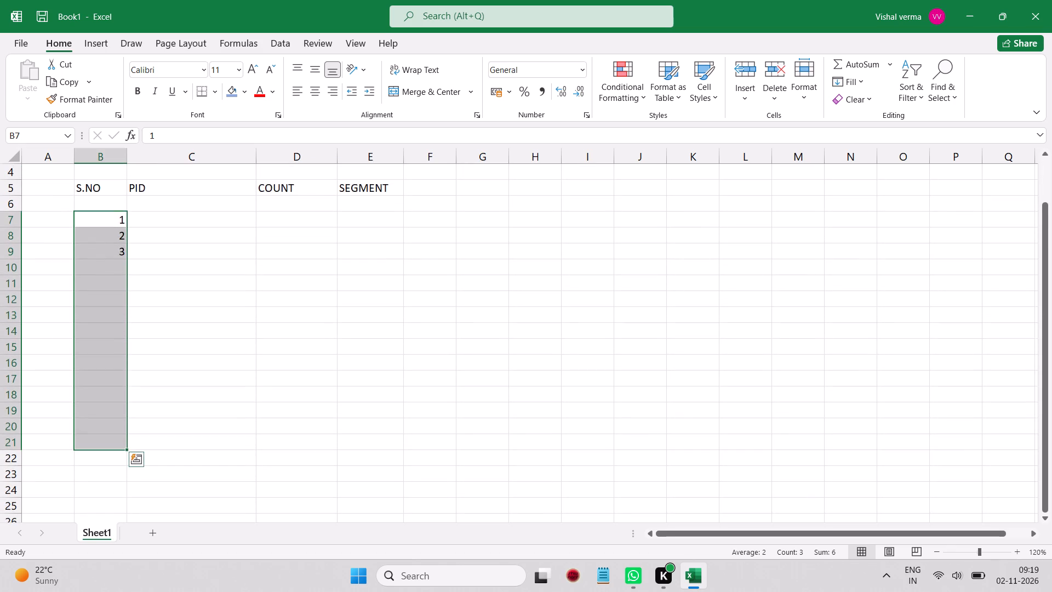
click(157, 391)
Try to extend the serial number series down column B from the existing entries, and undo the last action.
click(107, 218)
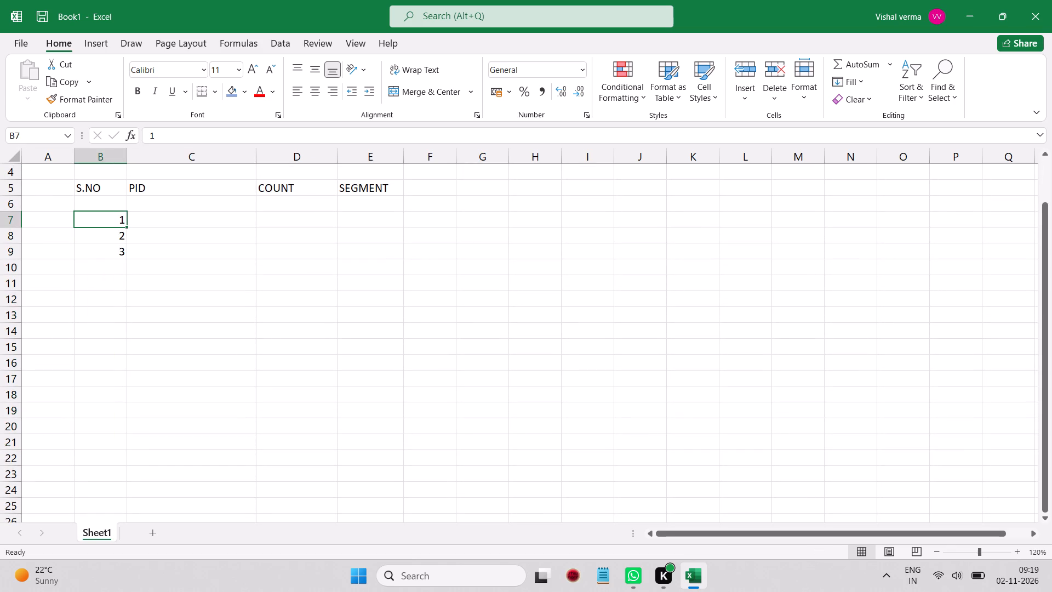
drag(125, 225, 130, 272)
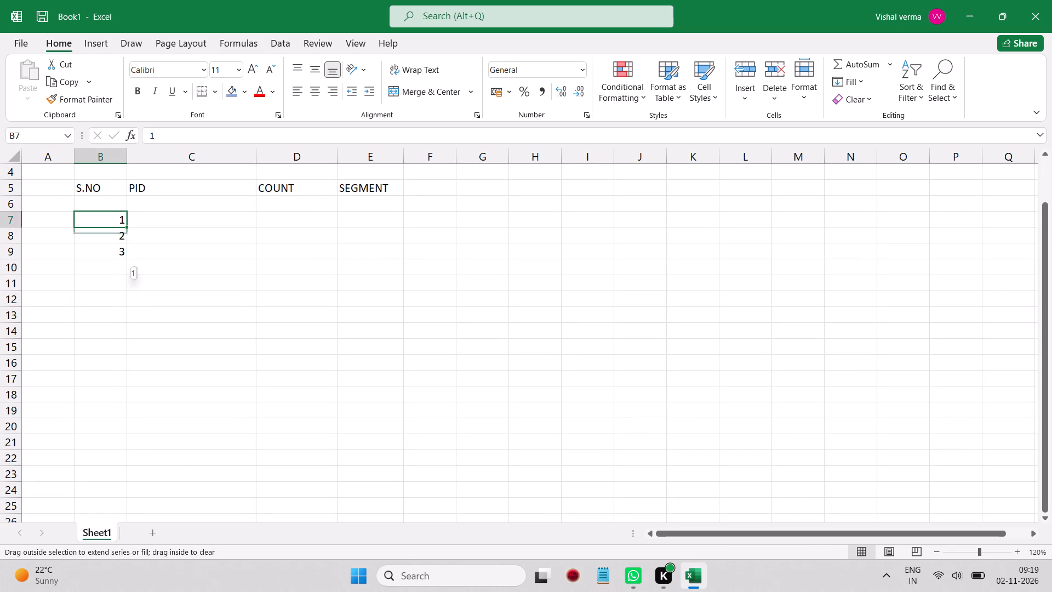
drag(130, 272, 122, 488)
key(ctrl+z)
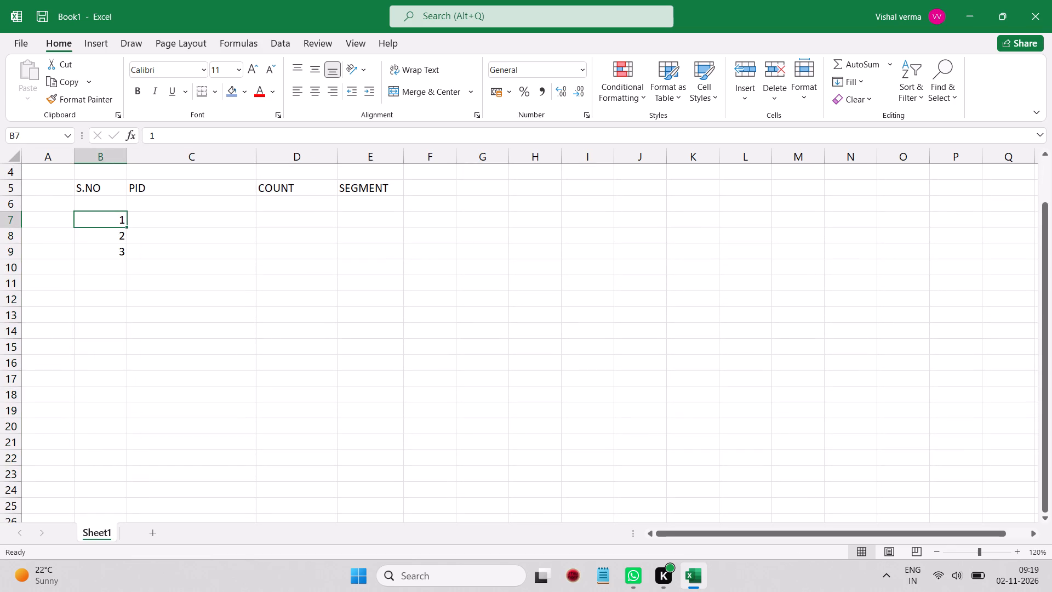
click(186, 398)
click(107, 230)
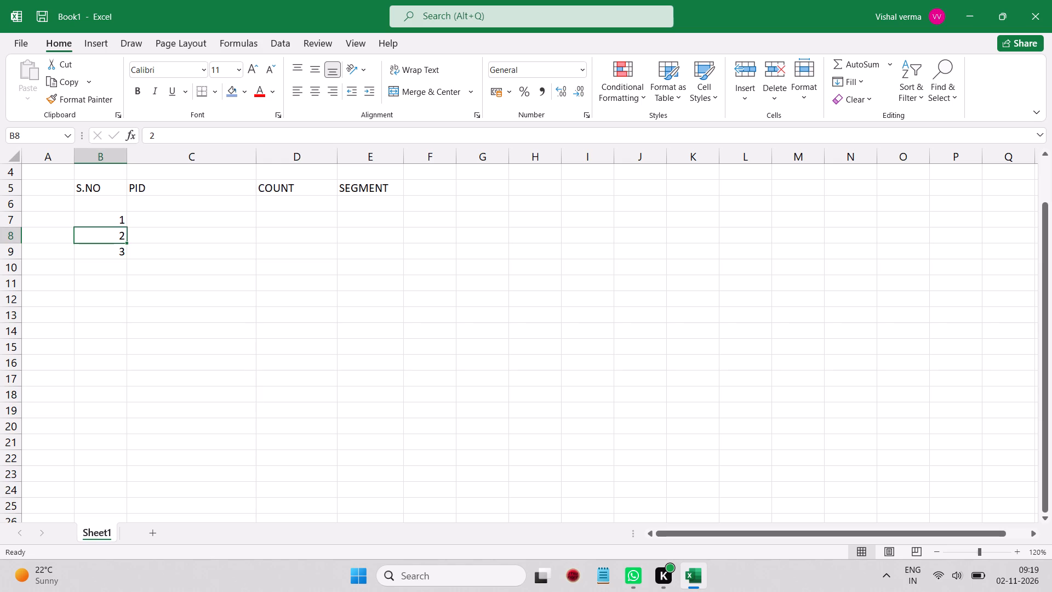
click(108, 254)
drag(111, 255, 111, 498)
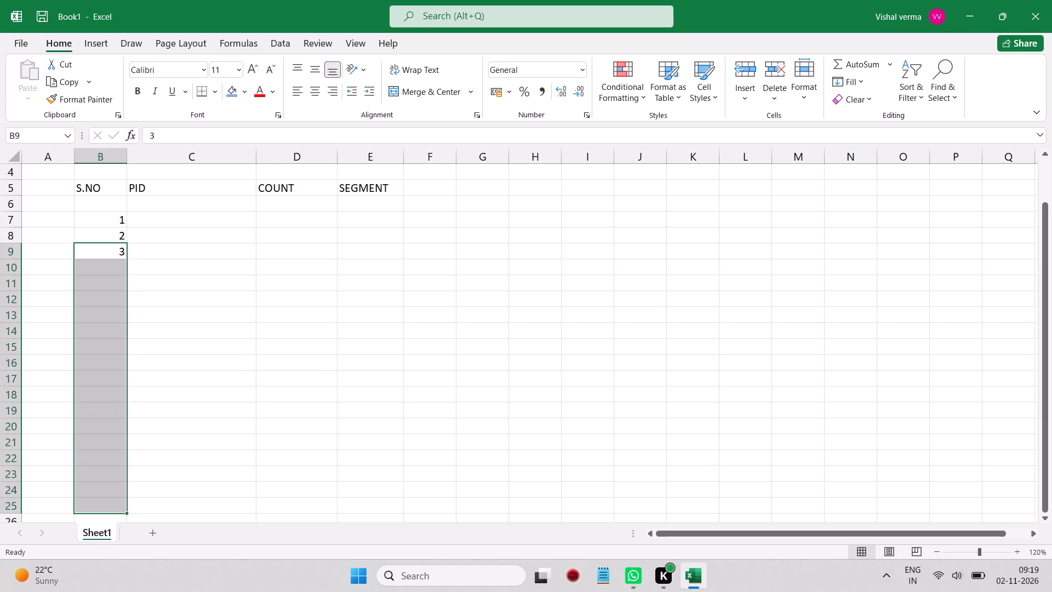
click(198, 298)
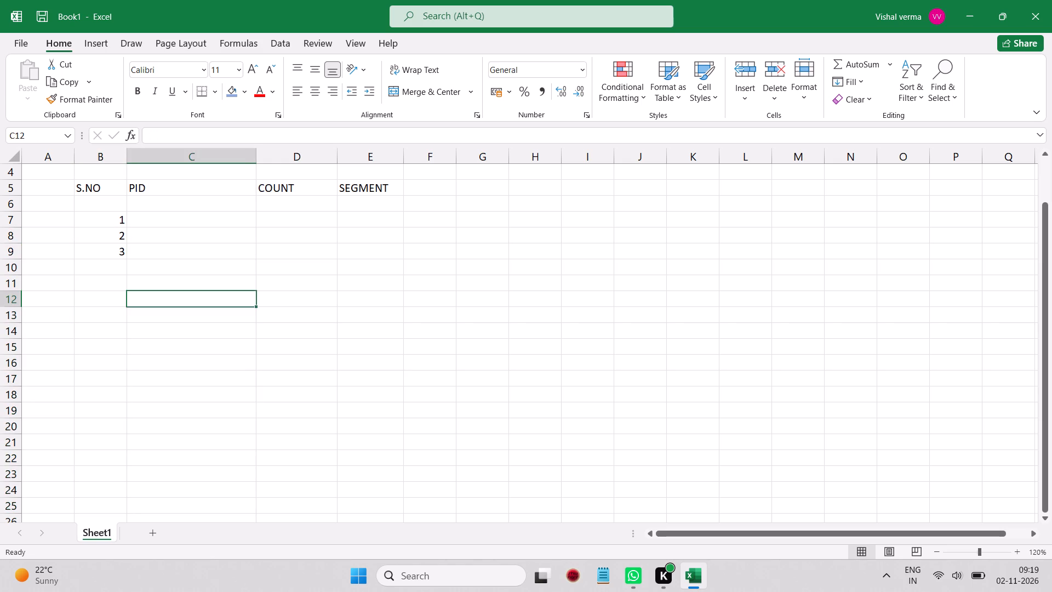
Continue the serial numbers under S.NO by entering 4 through 9 in cells B10 to B15.
click(107, 264)
scroll(178, 281, down, 1)
scroll(178, 281, up, 2)
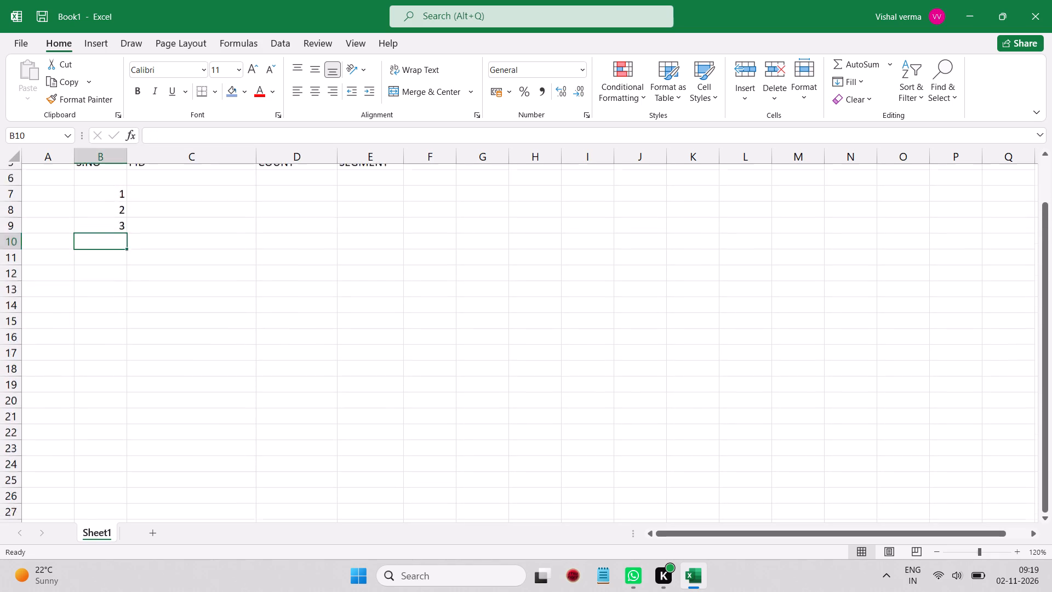
key(4)
key(Down)
key(5)
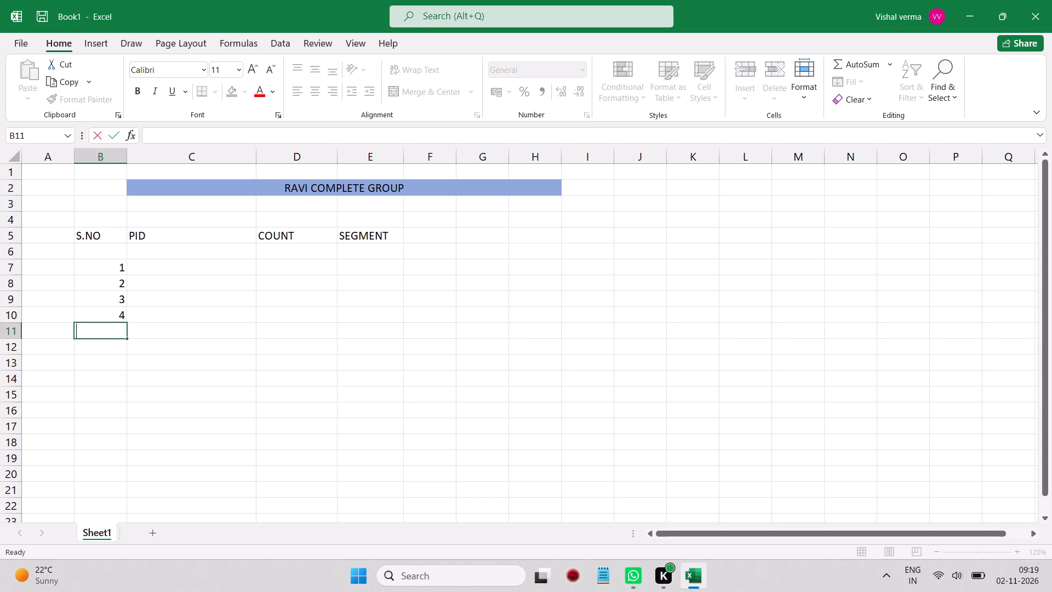
key(Down)
key(6)
key(Down)
key(6)
key(BackSpace)
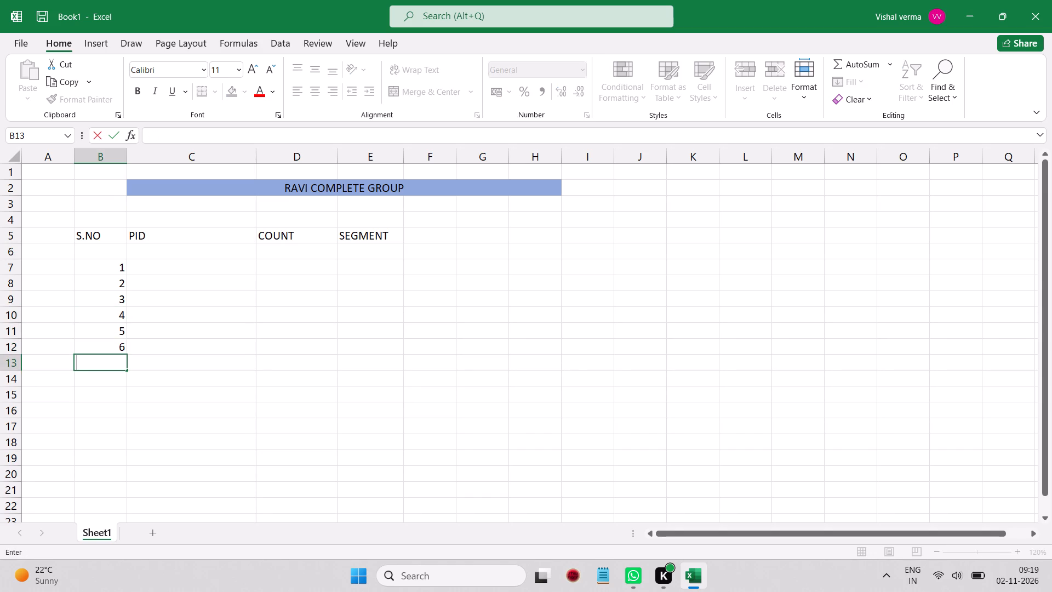
key(7)
key(Down)
key(8)
key(Down)
key(9)
key(Down)
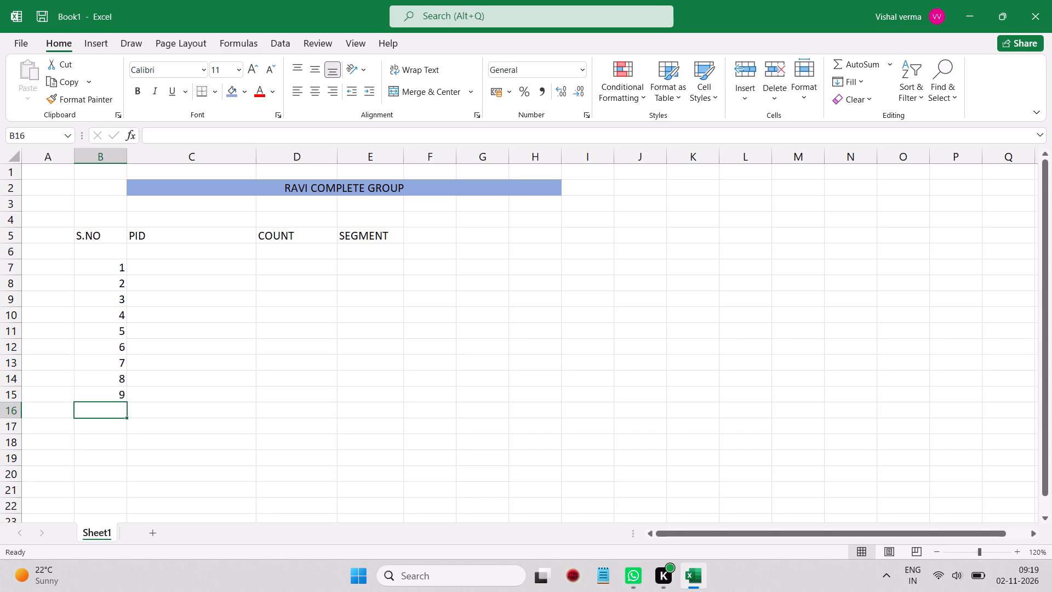
Enter the serial numbers 10 through 14 in cells B16 to B20 under S.NO.
text(10)
key(Down)
text(11)
key(Down)
key(1)
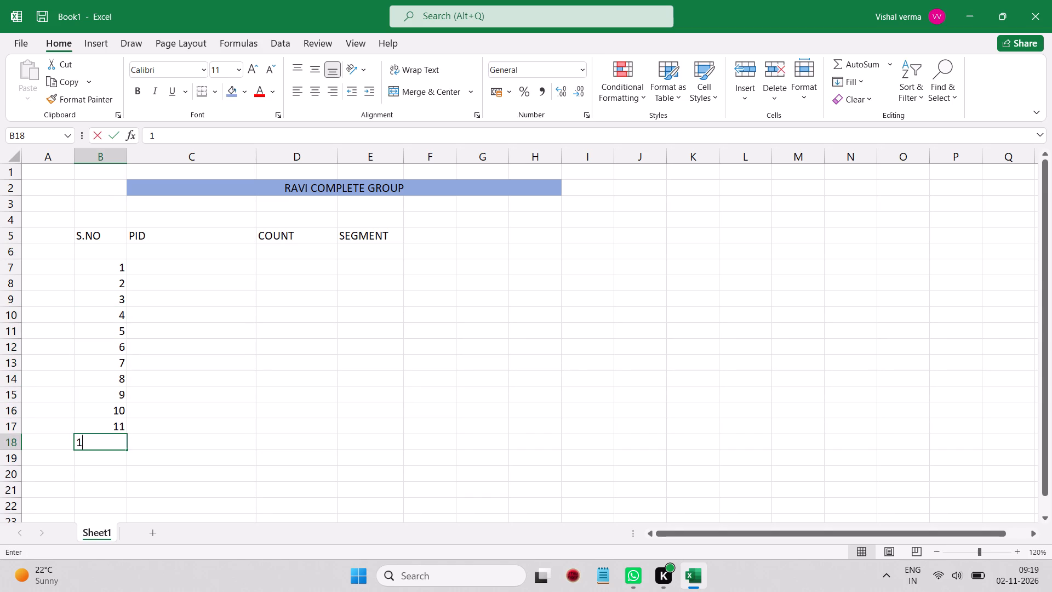
key(2)
key(Down)
key(1)
key(3)
key(Down)
text(14)
key(Down)
Enter the serial numbers 15 through 20 in cells B21 to B26 under S.NO.
key(1)
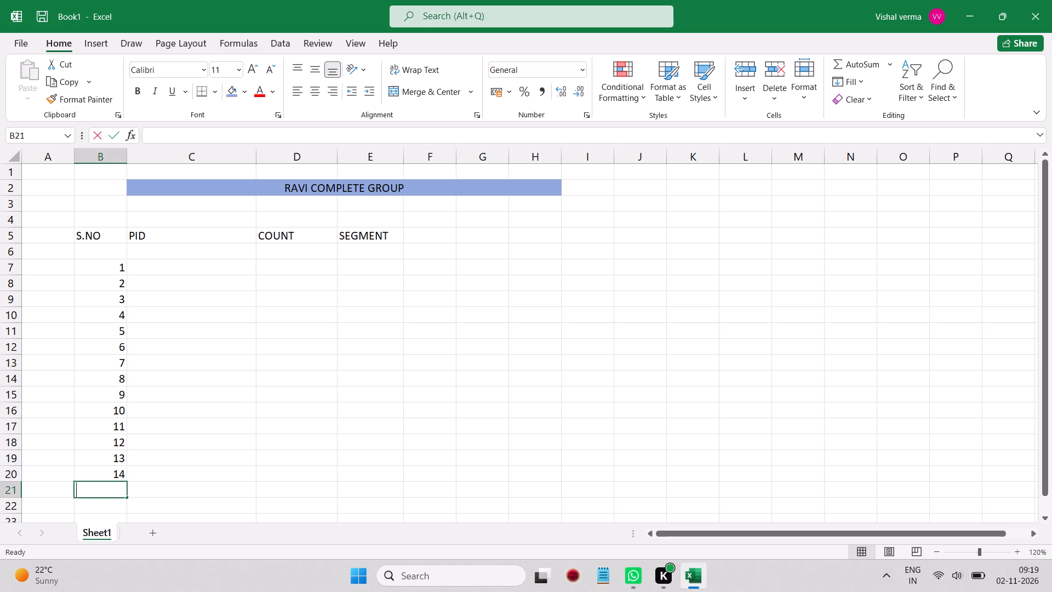
key(5)
key(Down)
key(1)
key(6)
key(Down)
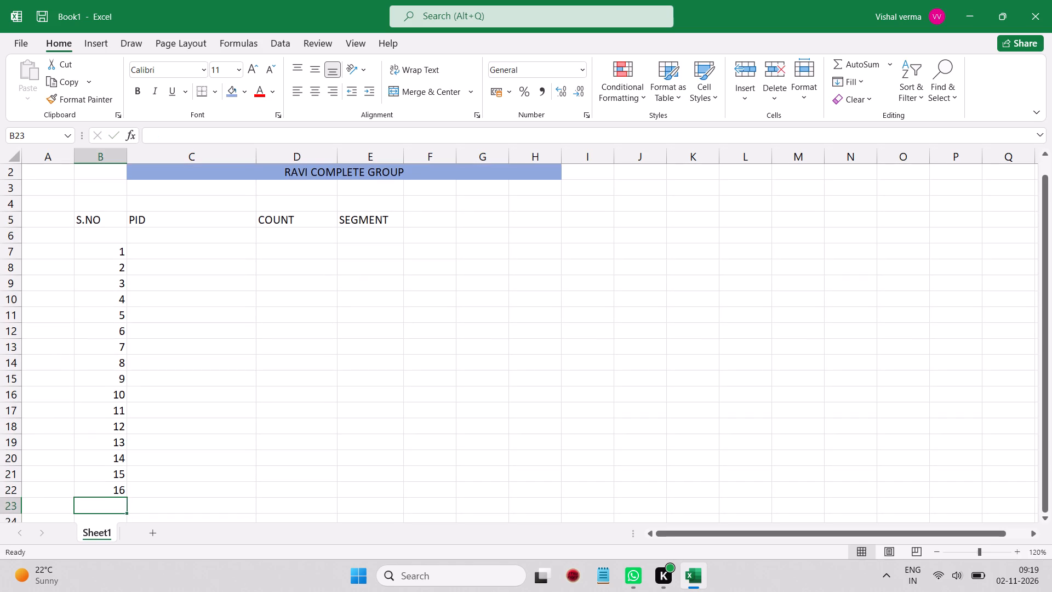
key(1)
key(7)
key(Down)
text(18)
key(Down)
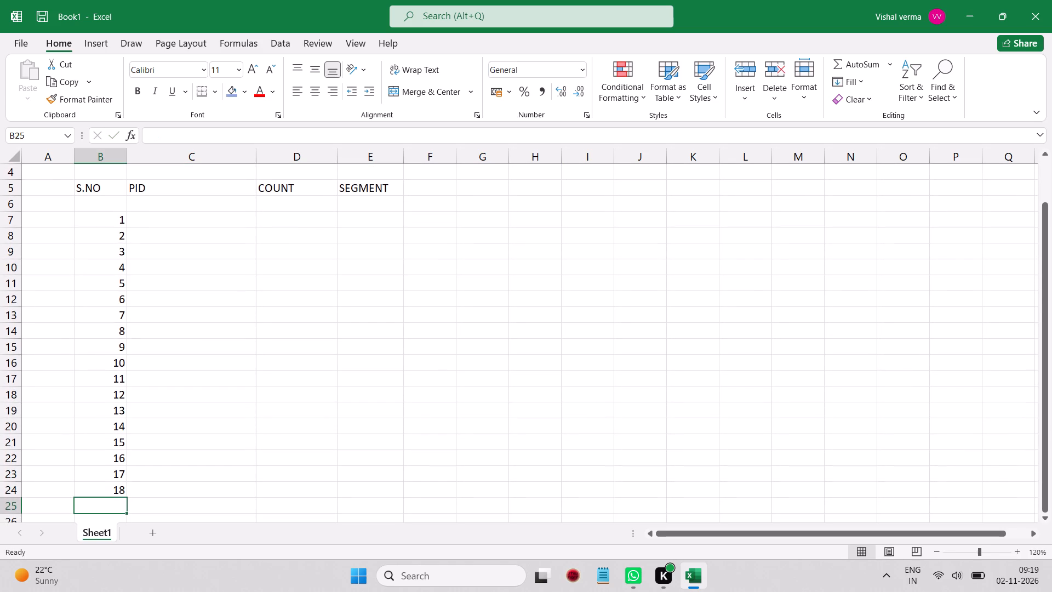
text(19)
key(Down)
text(20)
key(Down)
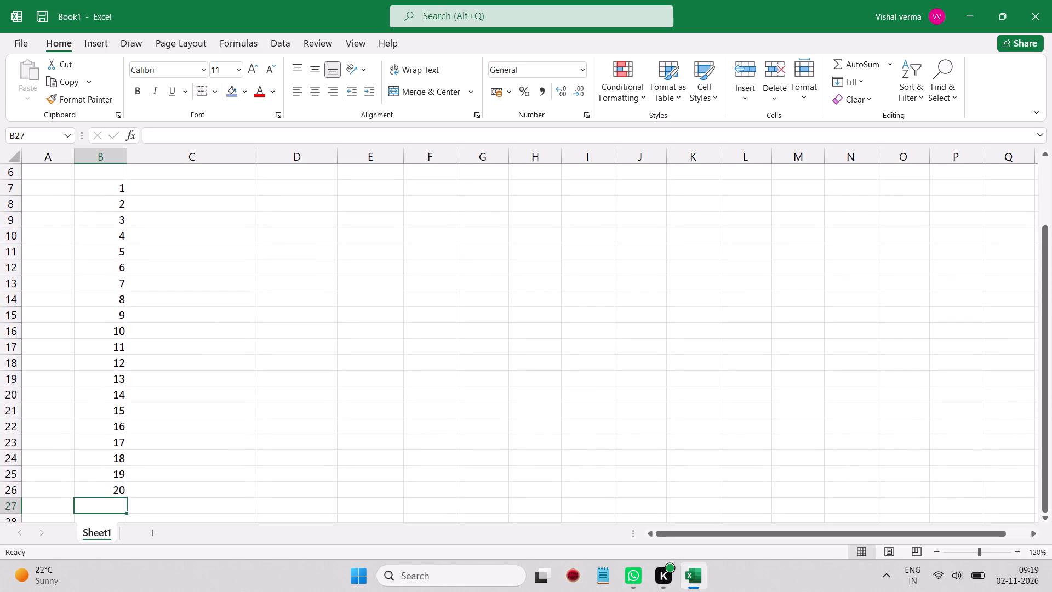
Center the contents of all cells in the sheet horizontally.
scroll(175, 287, up, 2)
key(ctrl+a)
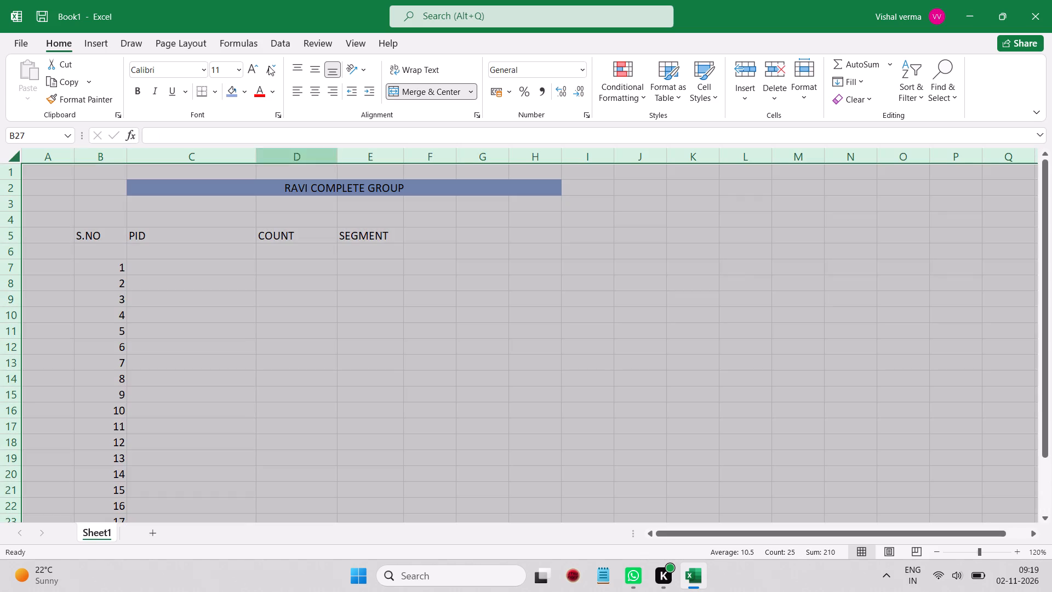
click(311, 89)
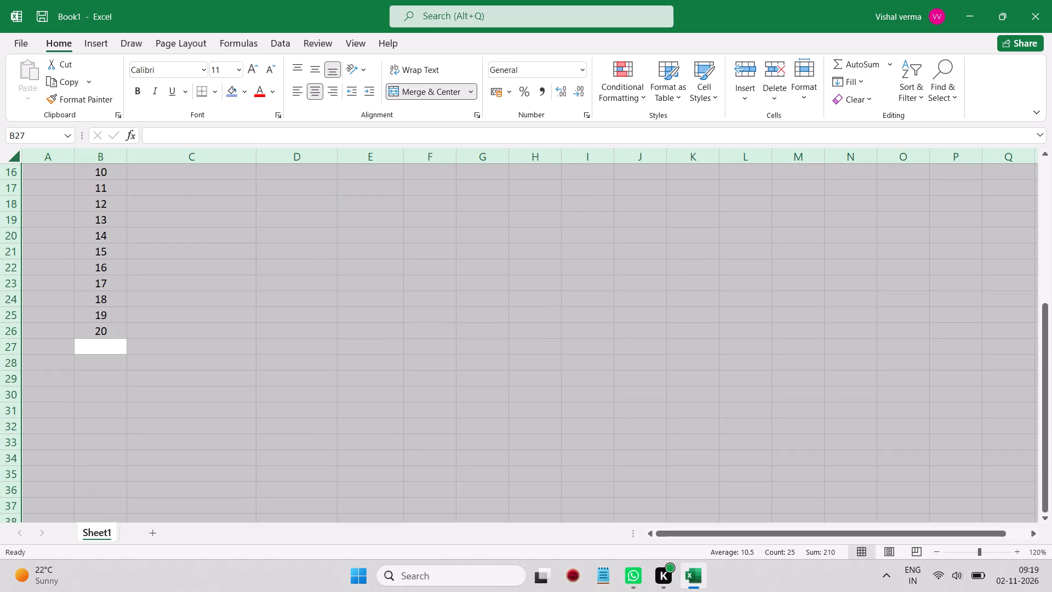
click(233, 263)
scroll(235, 263, up, 5)
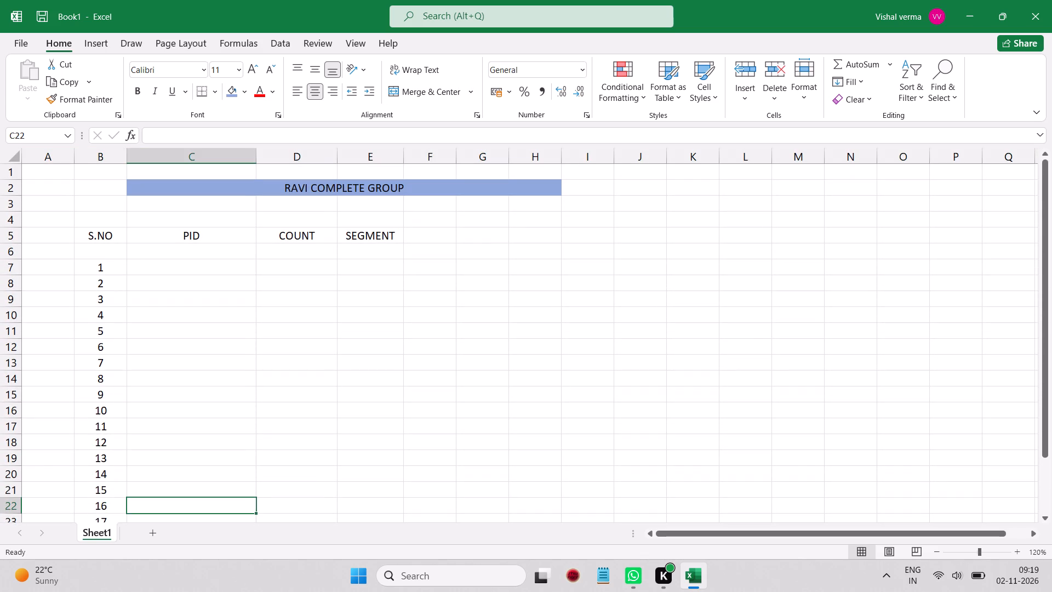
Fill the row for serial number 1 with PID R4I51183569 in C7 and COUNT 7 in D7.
click(167, 270)
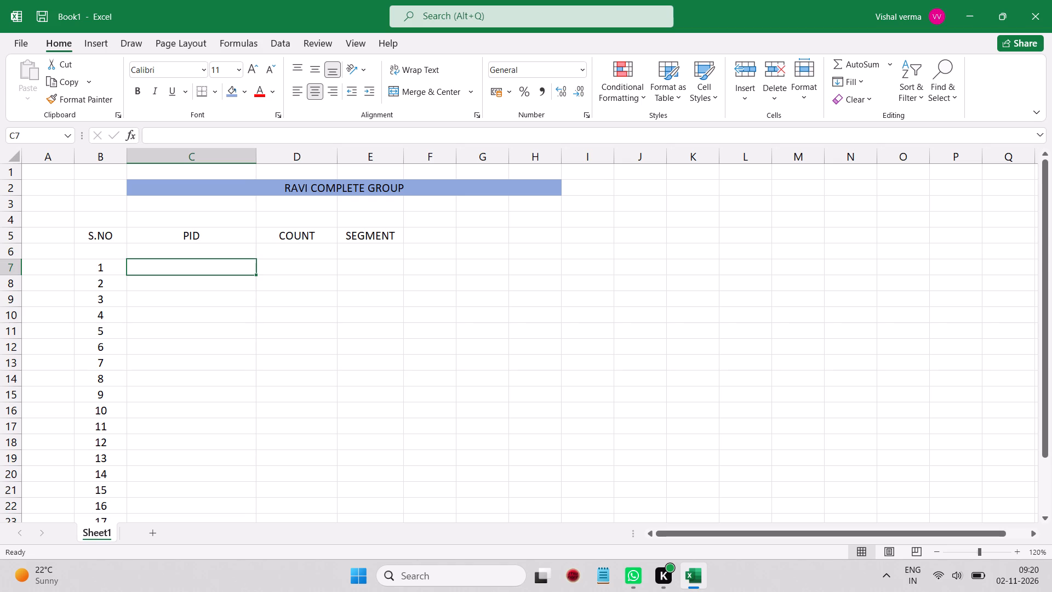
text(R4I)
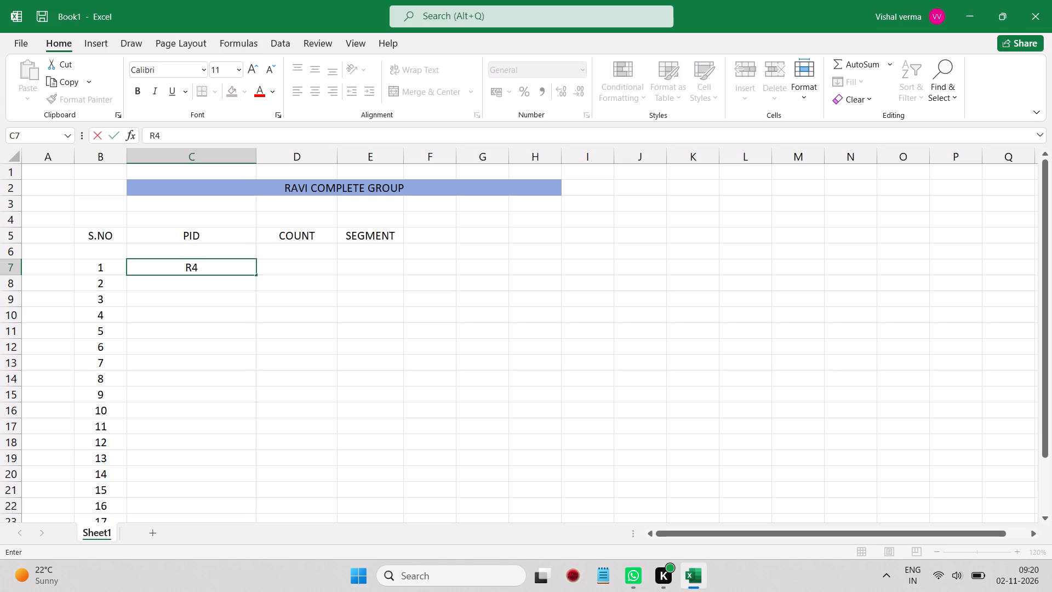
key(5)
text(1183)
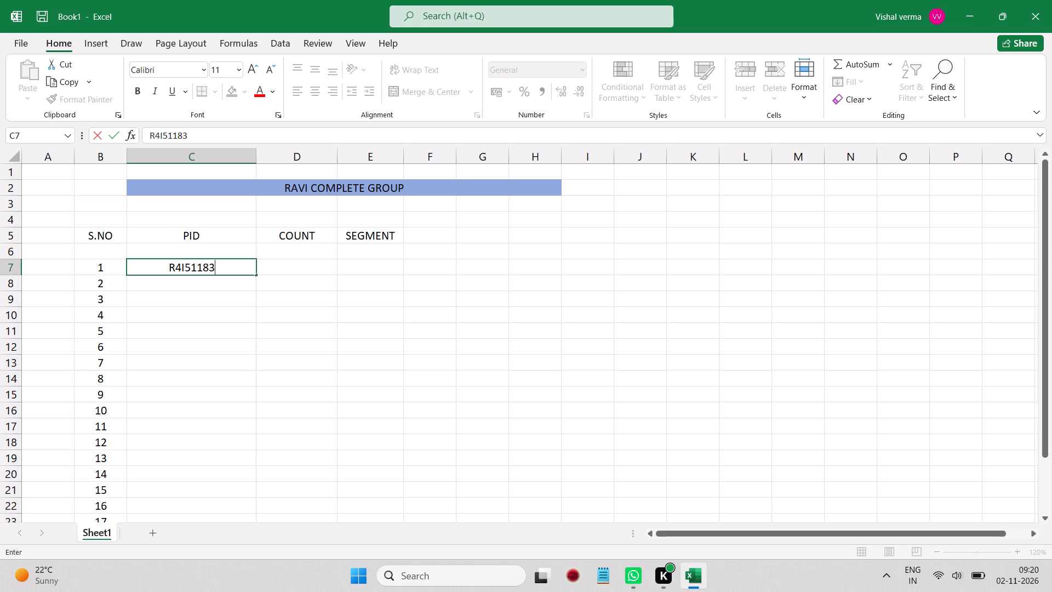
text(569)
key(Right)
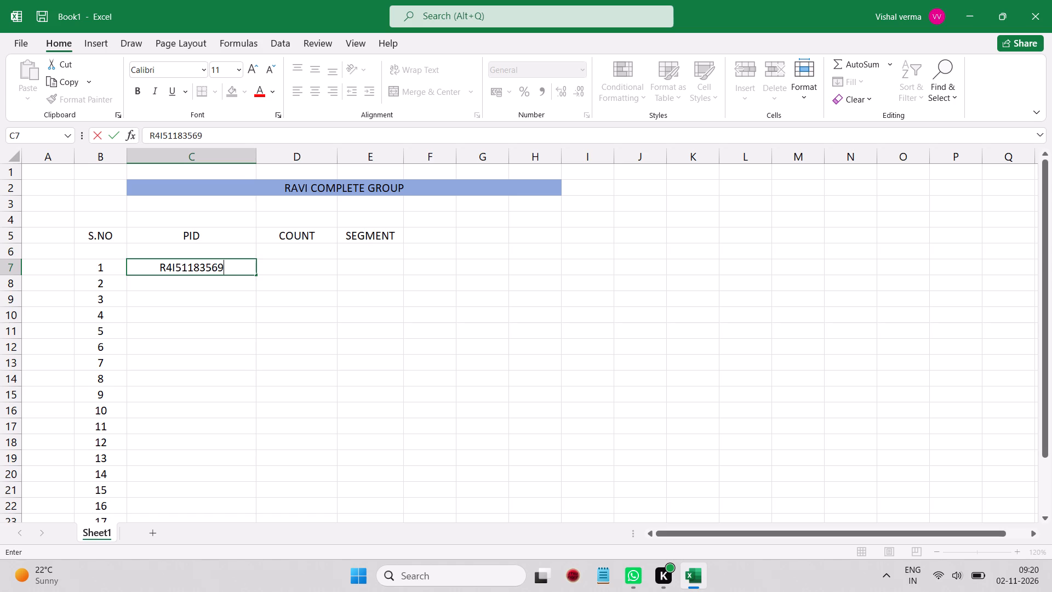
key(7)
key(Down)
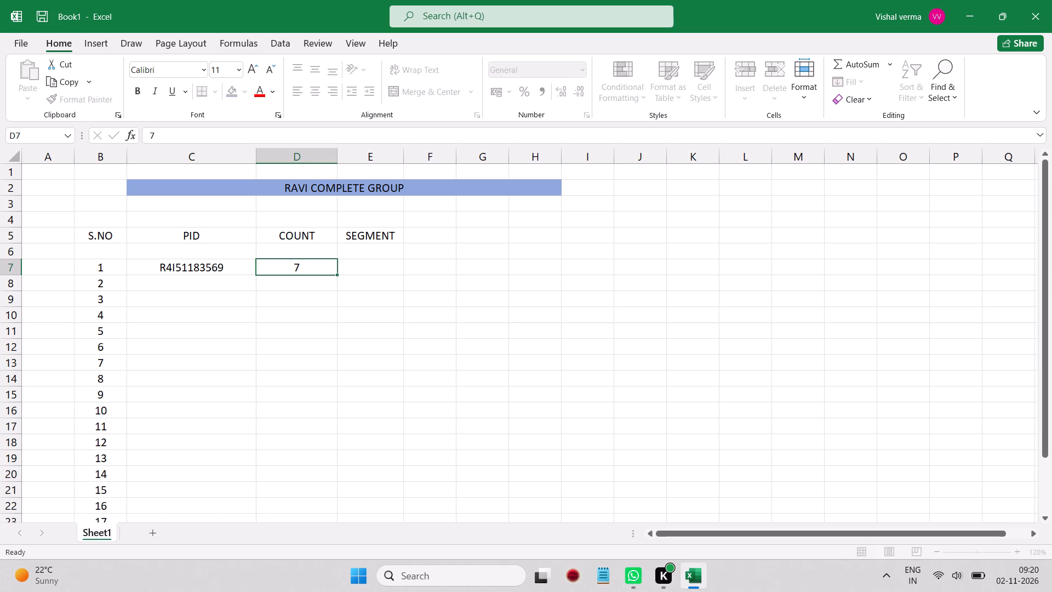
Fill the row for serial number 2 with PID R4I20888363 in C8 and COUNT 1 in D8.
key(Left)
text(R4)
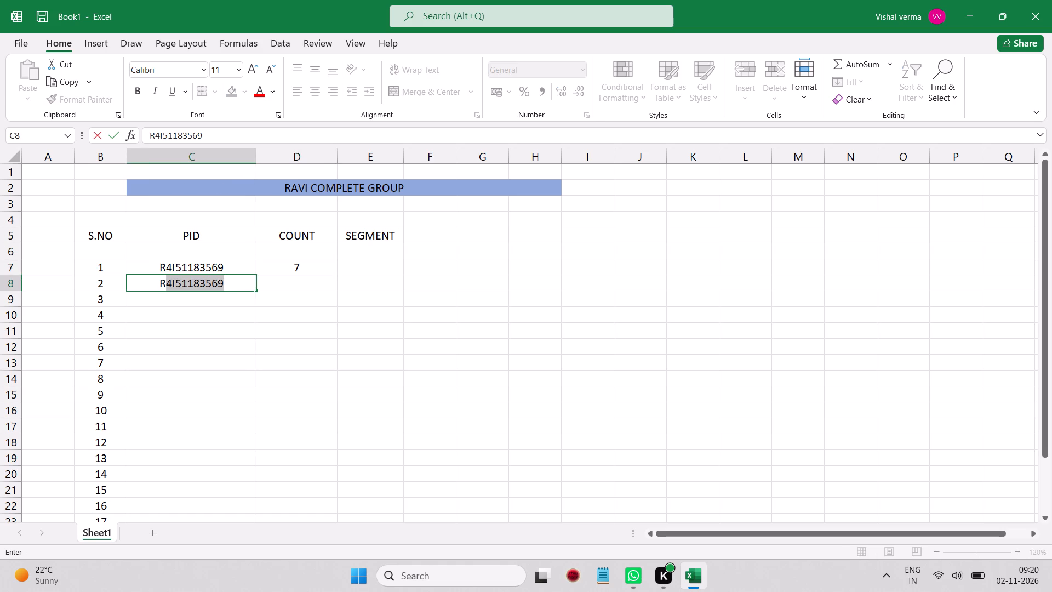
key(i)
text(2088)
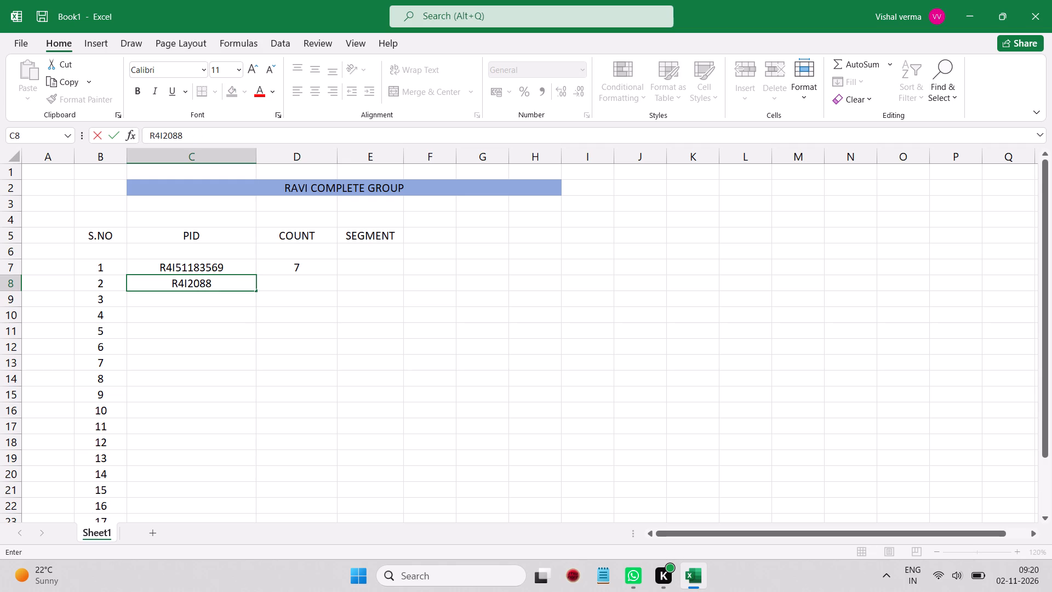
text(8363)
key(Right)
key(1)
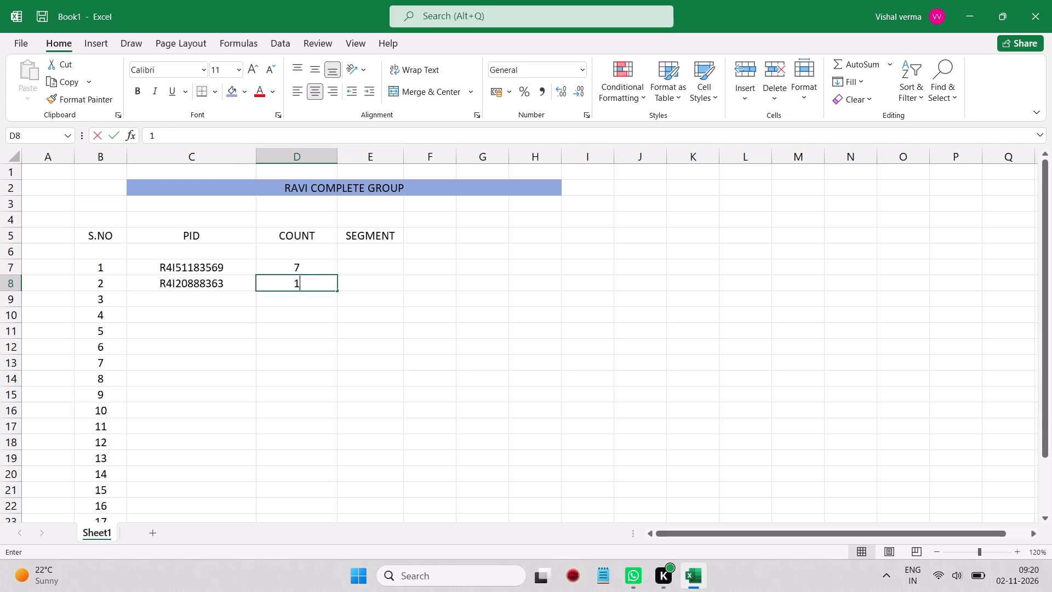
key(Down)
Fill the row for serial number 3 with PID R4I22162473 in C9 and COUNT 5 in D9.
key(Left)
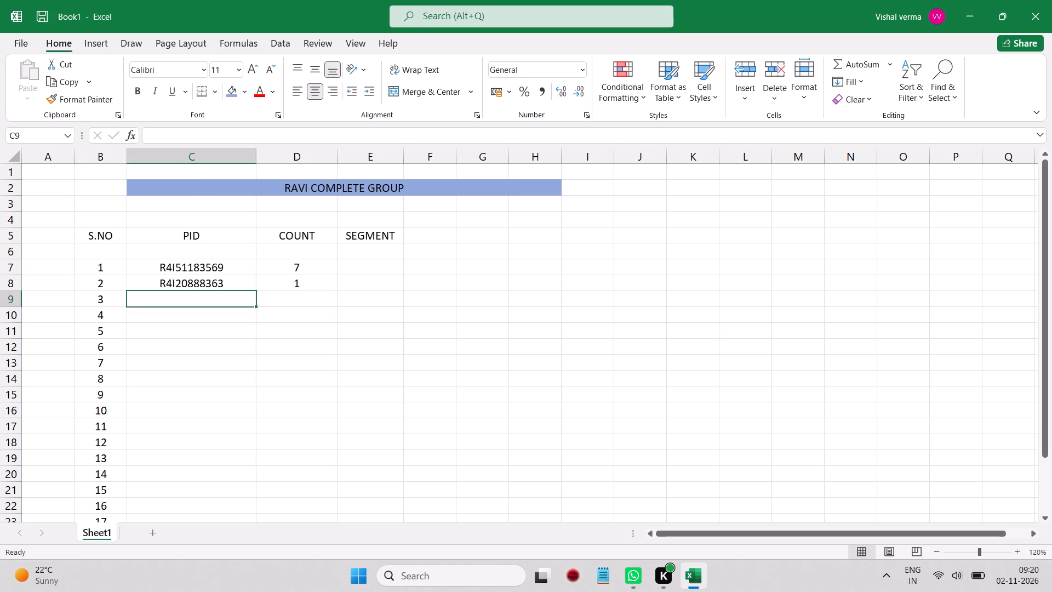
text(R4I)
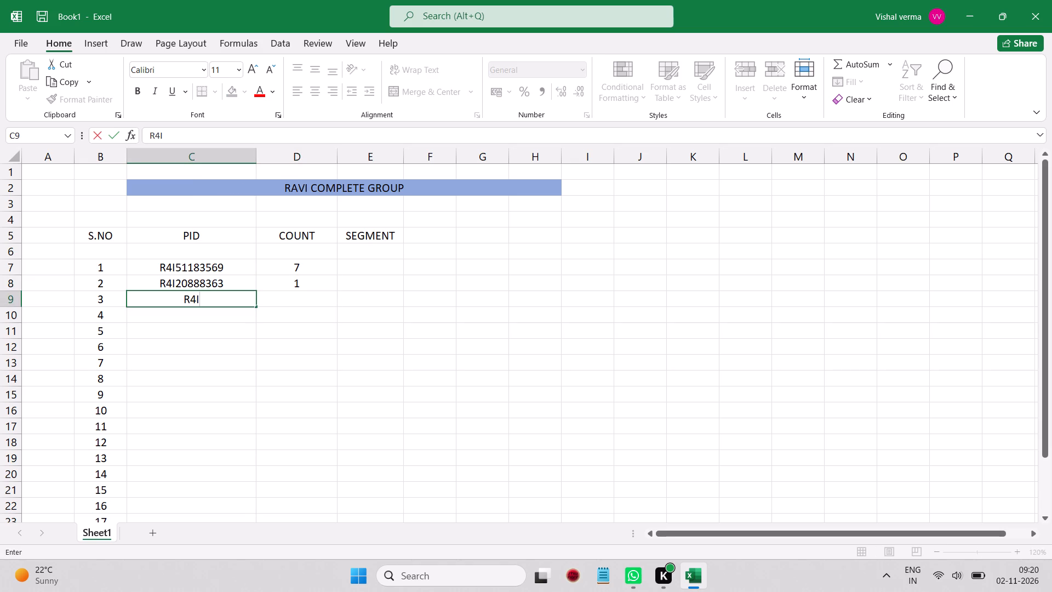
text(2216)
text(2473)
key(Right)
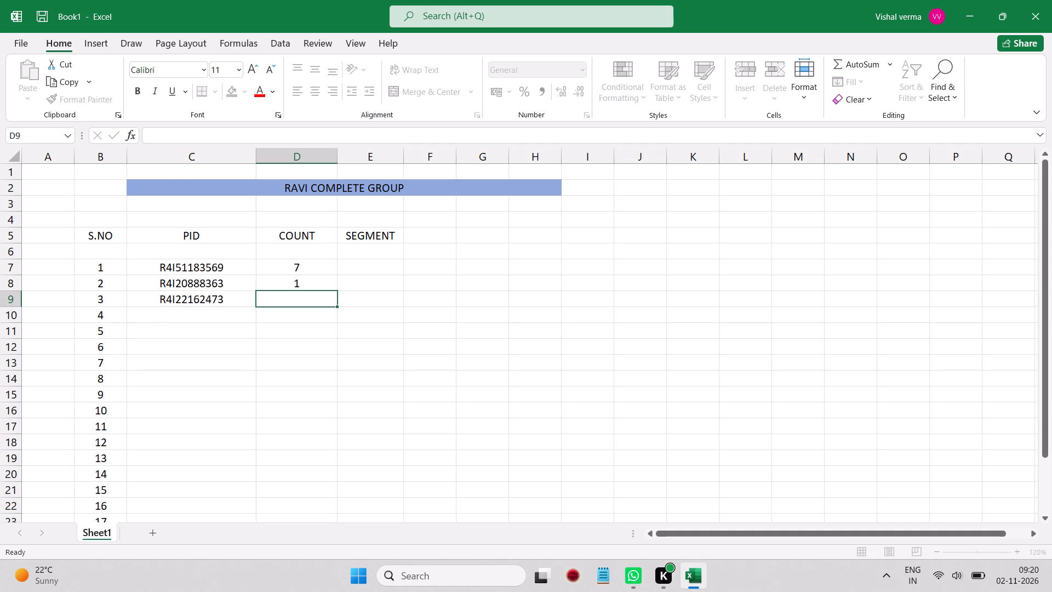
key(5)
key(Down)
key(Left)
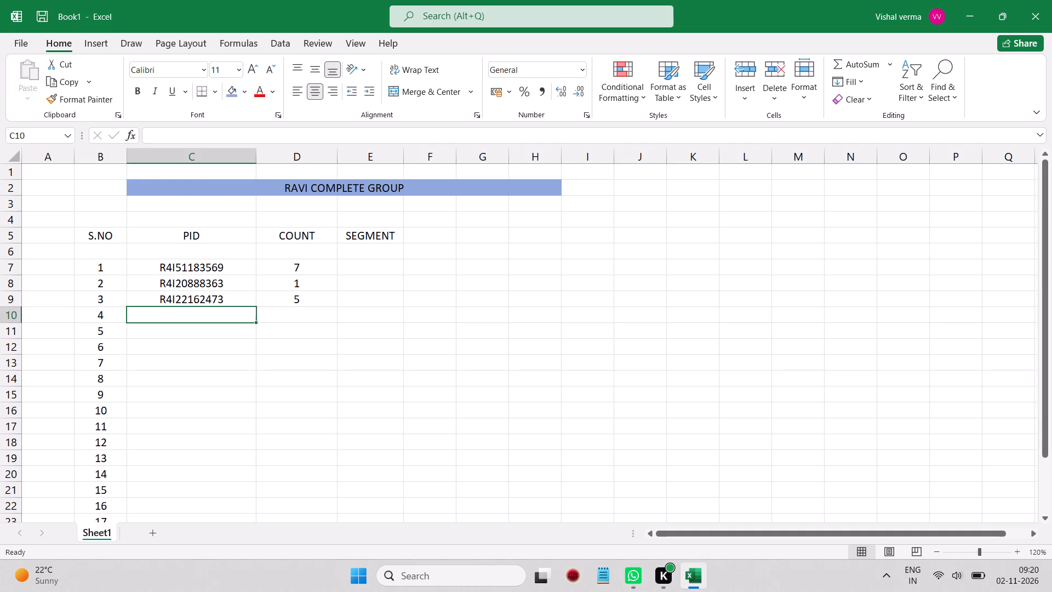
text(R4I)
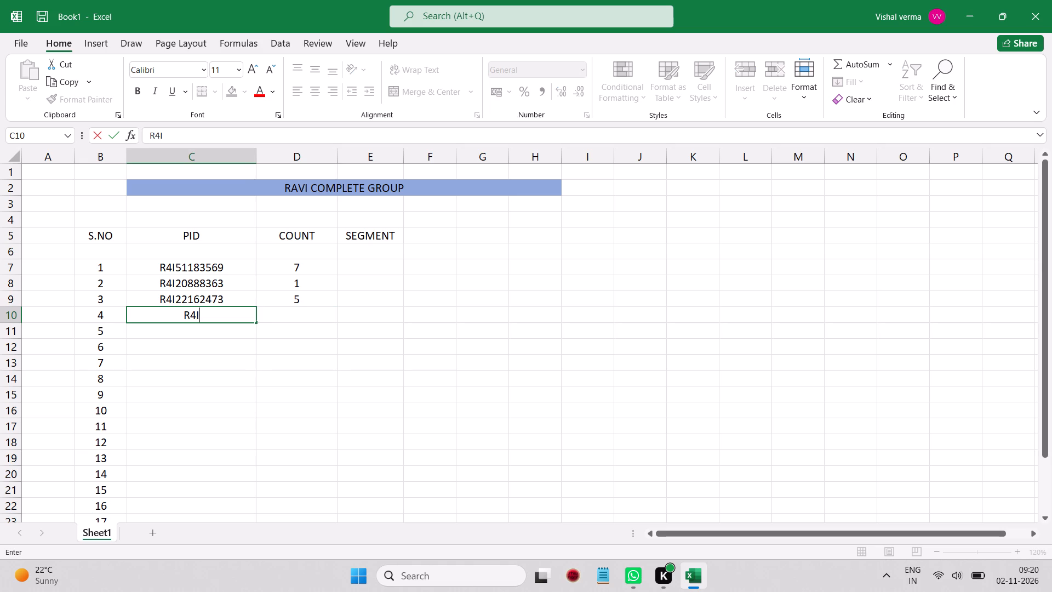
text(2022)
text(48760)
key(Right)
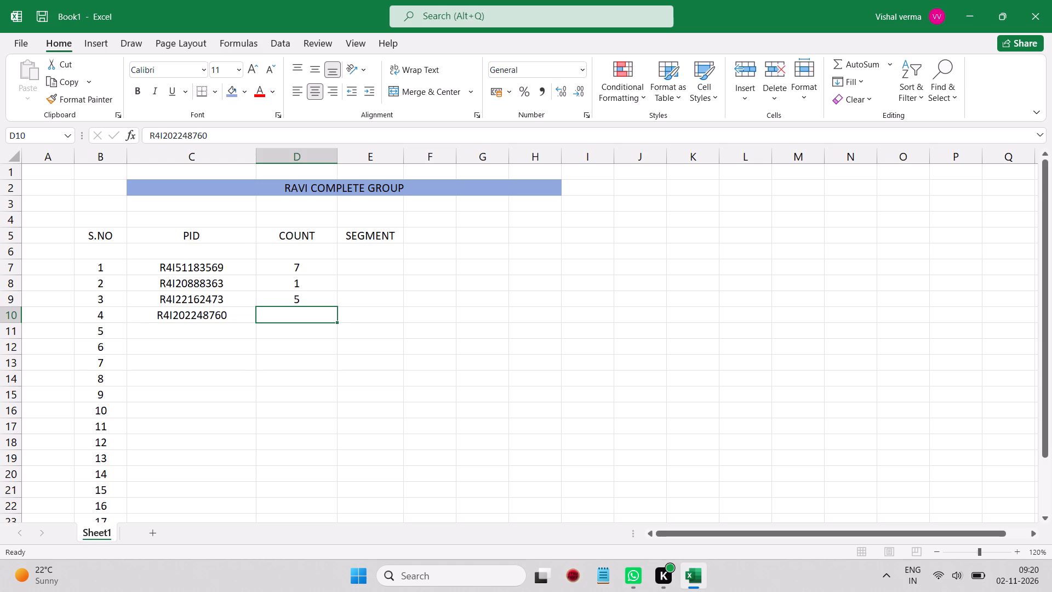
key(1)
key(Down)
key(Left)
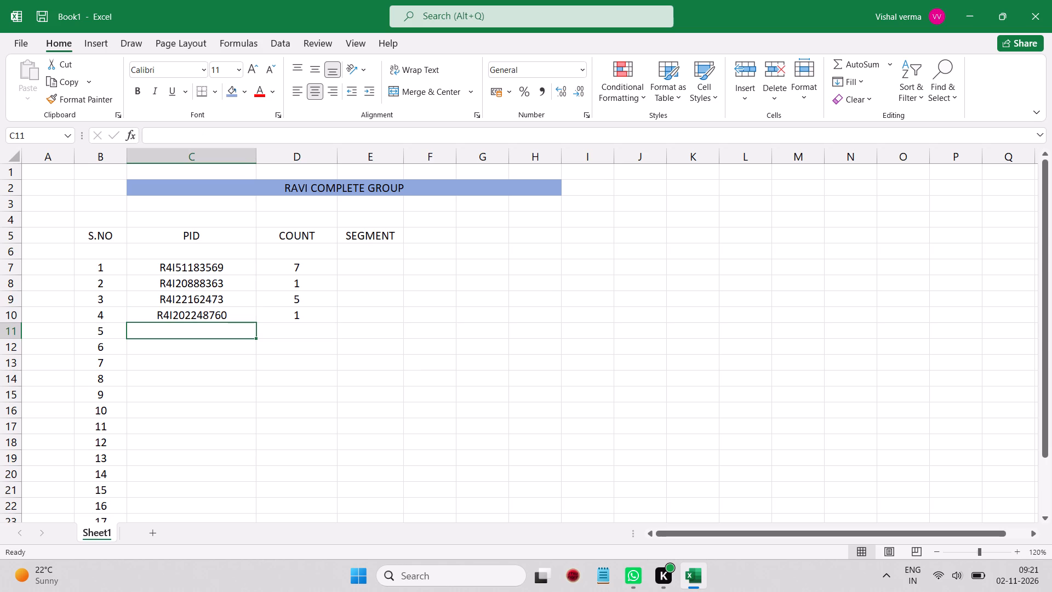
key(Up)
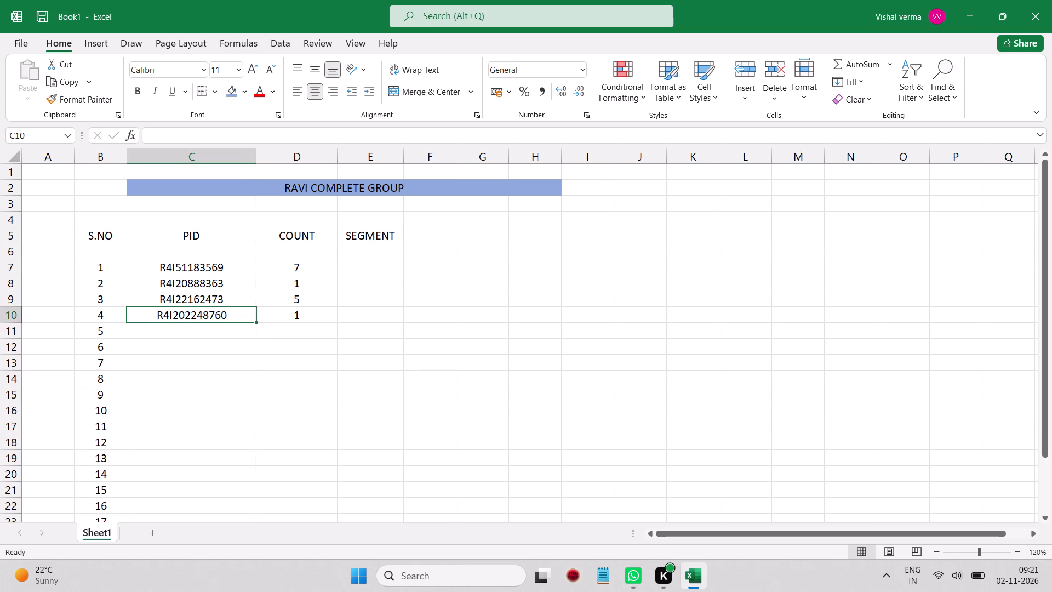
double_click(231, 318)
key(BackSpace)
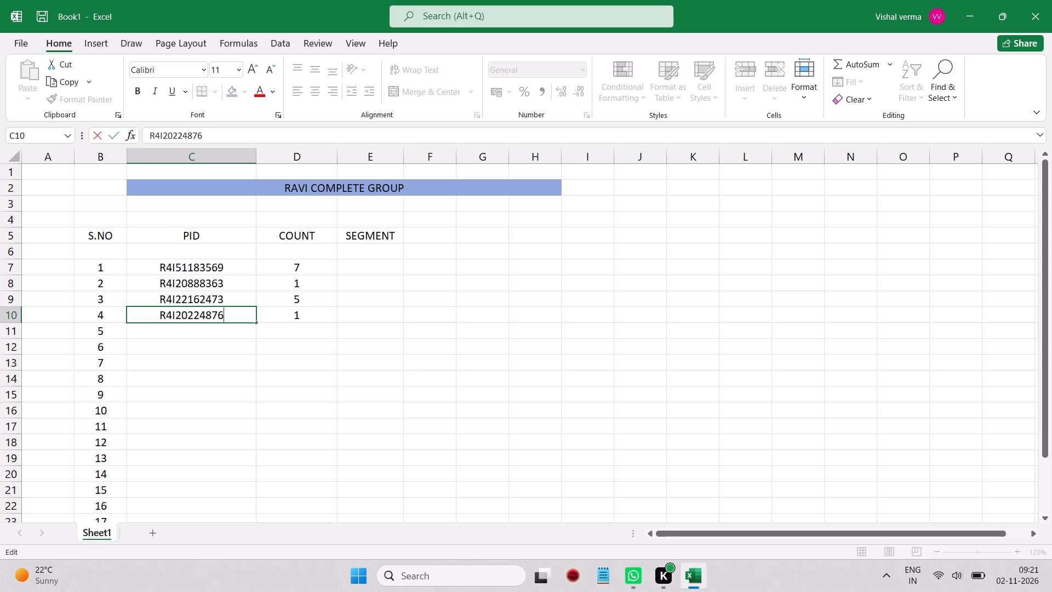
click(162, 331)
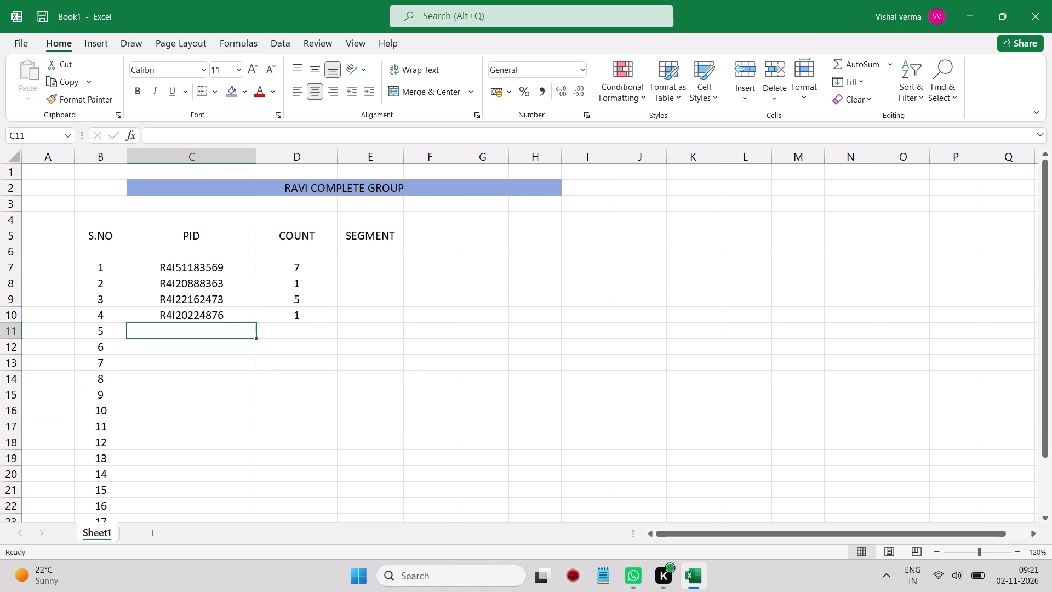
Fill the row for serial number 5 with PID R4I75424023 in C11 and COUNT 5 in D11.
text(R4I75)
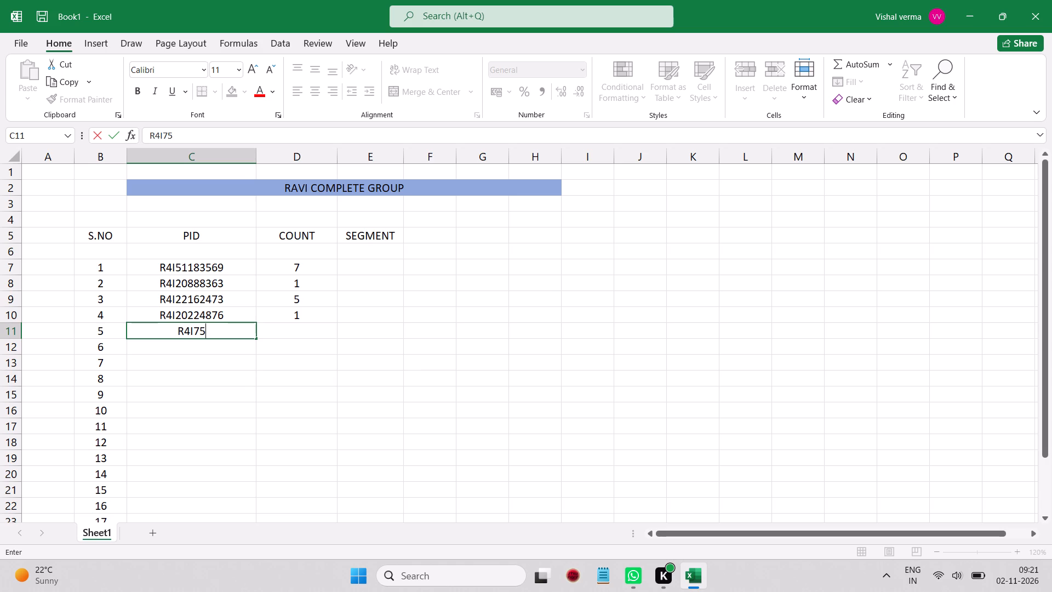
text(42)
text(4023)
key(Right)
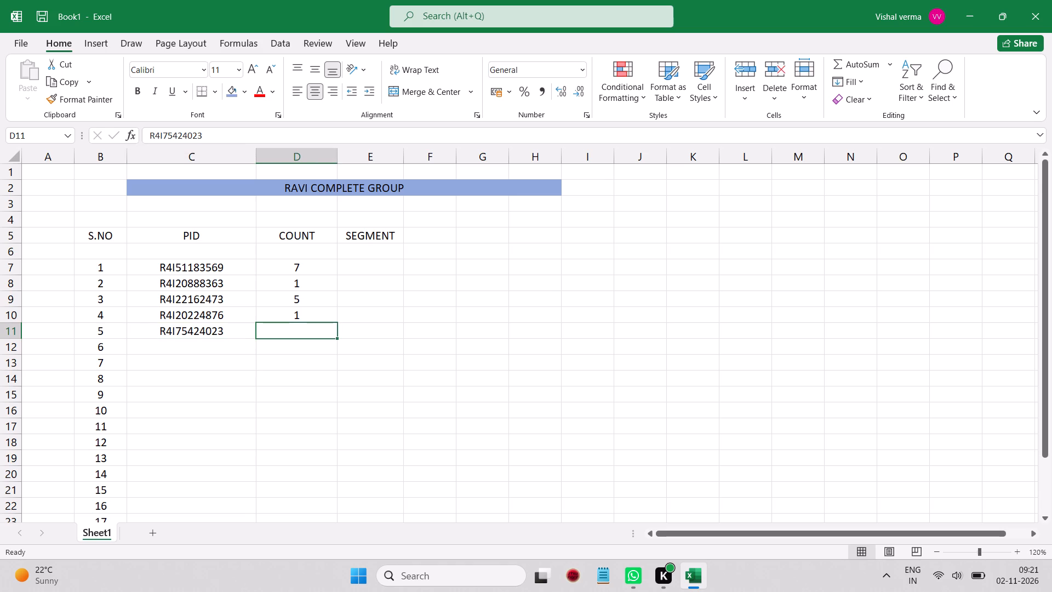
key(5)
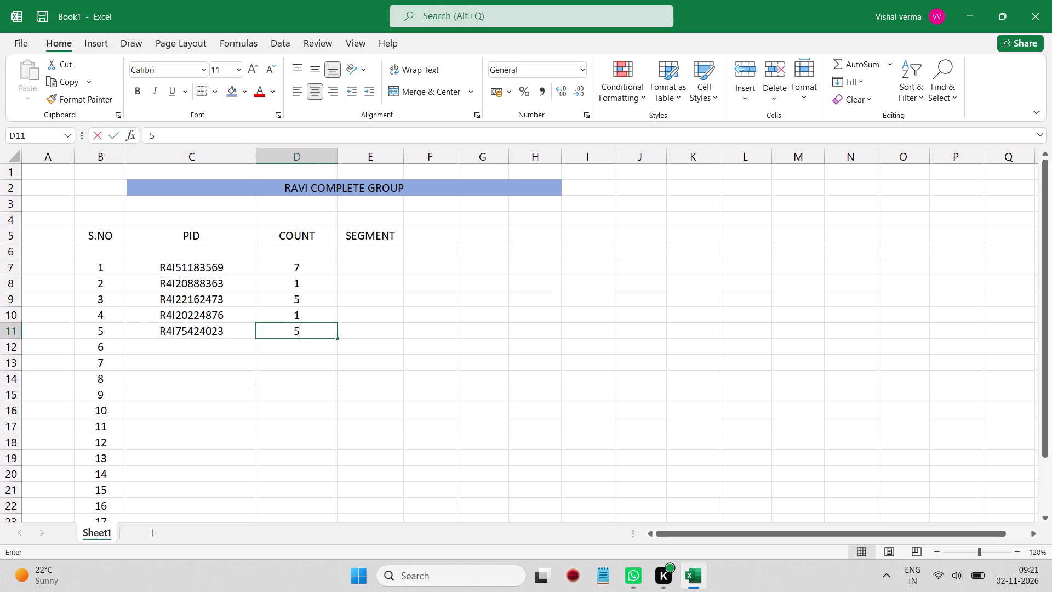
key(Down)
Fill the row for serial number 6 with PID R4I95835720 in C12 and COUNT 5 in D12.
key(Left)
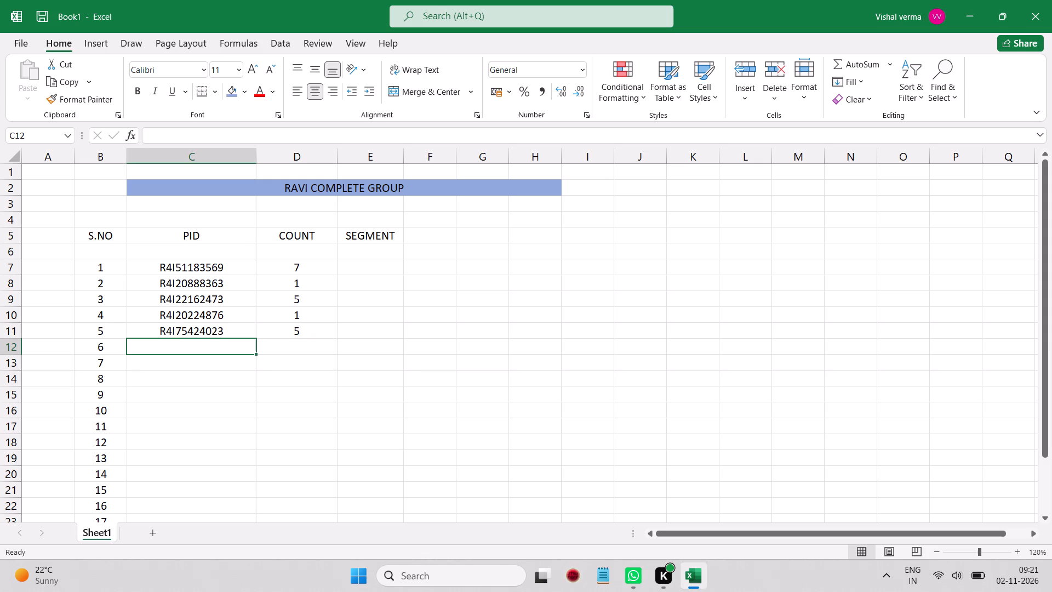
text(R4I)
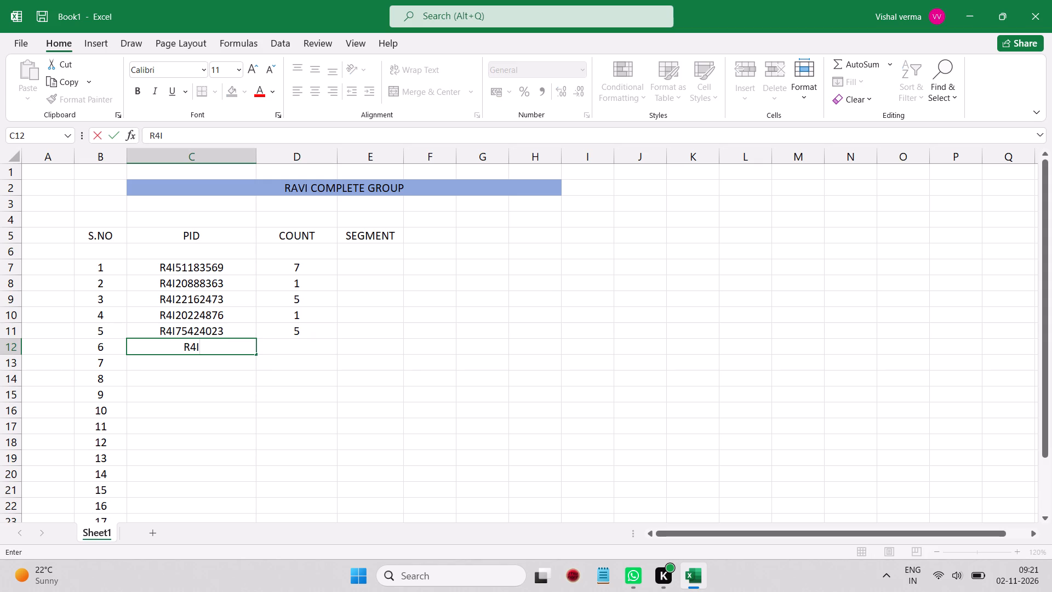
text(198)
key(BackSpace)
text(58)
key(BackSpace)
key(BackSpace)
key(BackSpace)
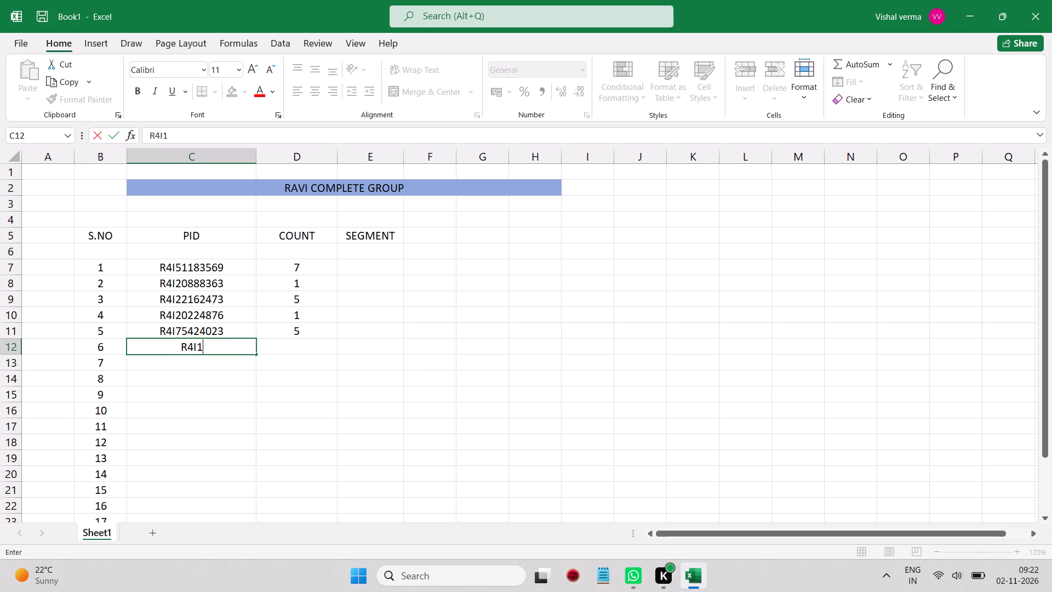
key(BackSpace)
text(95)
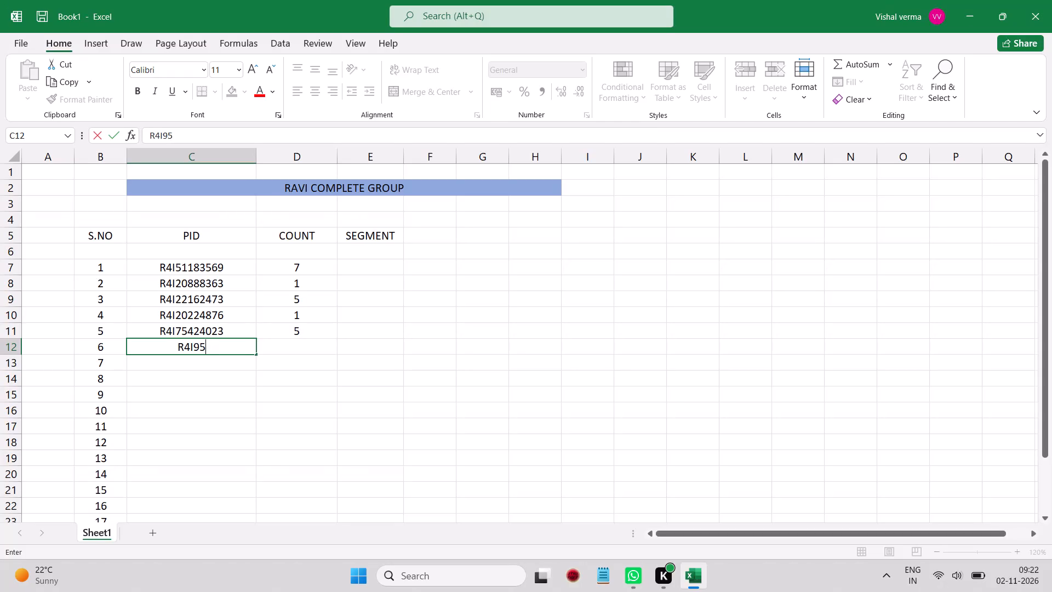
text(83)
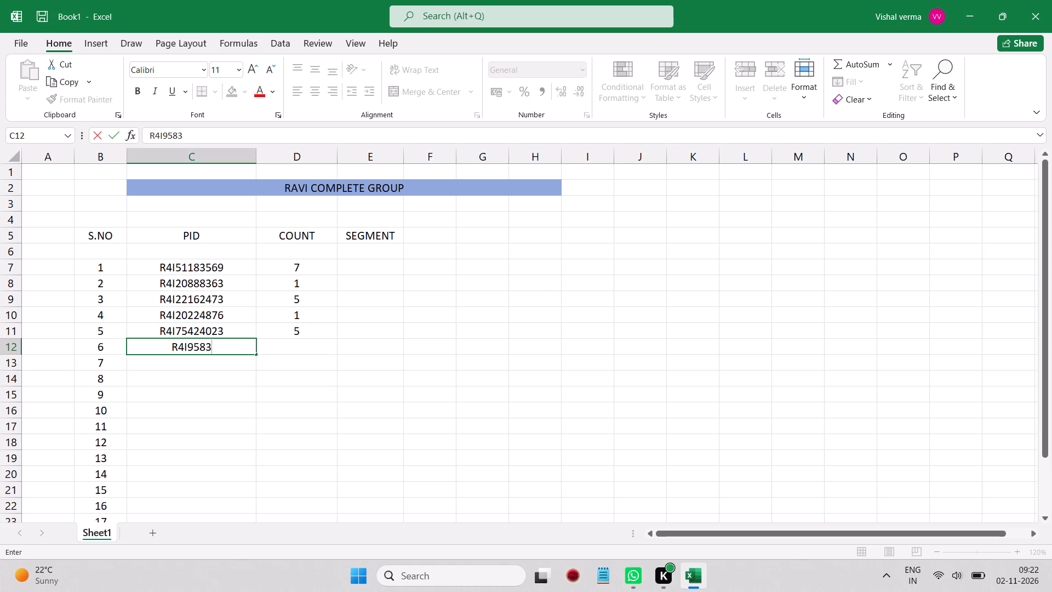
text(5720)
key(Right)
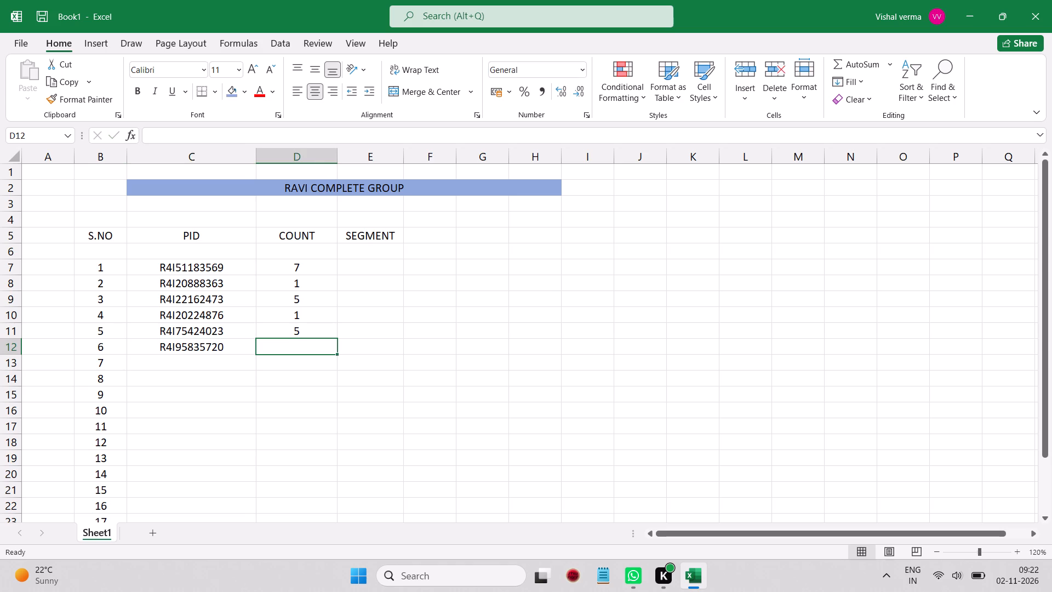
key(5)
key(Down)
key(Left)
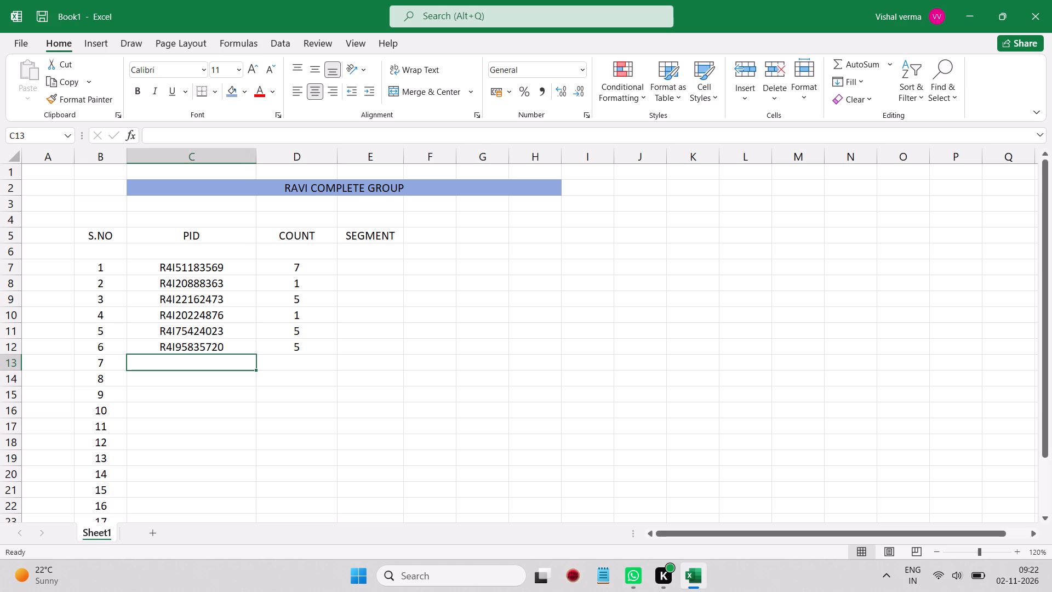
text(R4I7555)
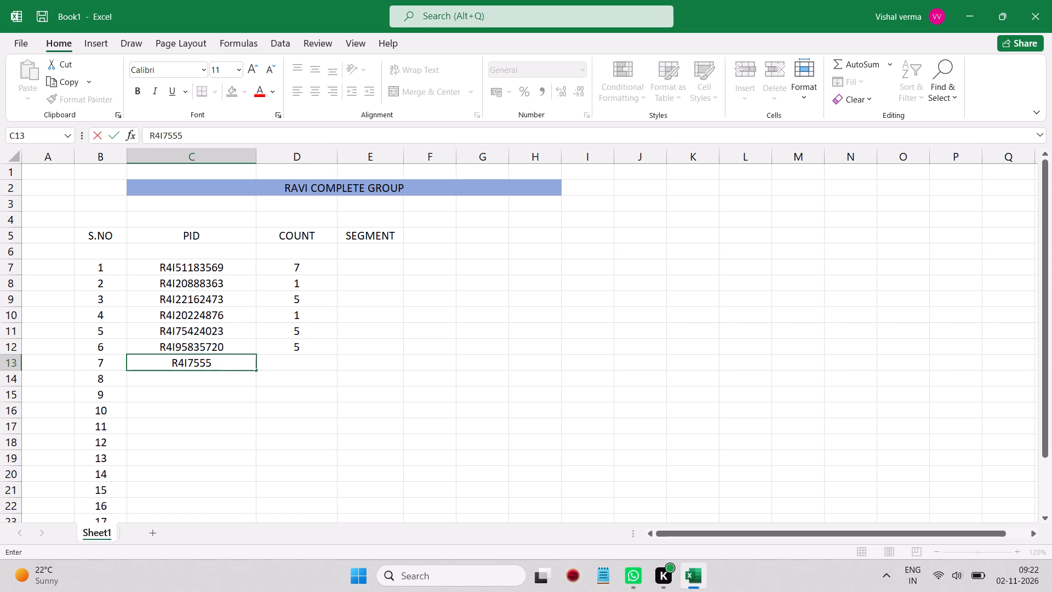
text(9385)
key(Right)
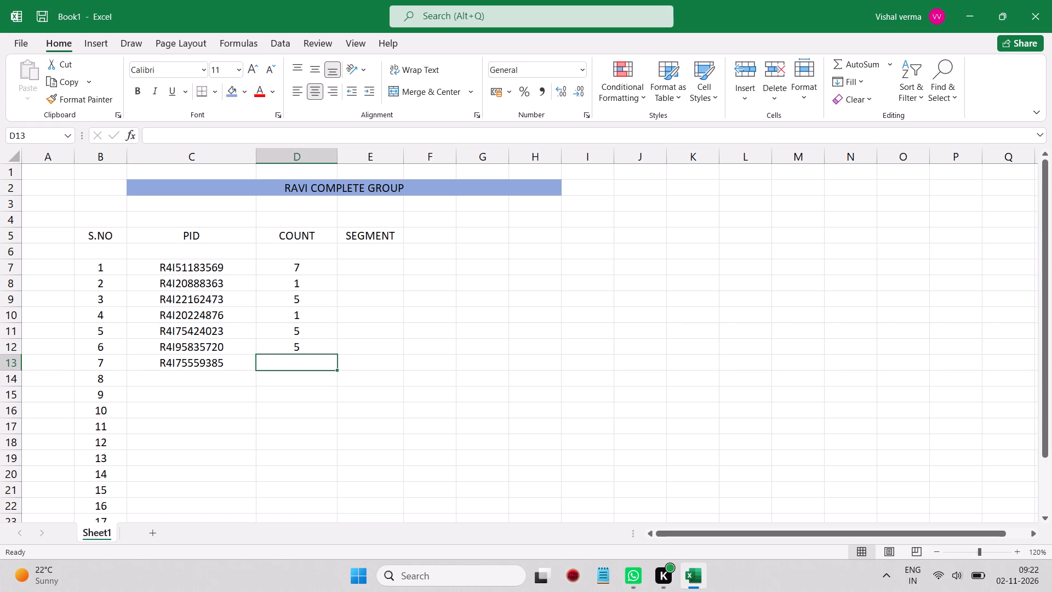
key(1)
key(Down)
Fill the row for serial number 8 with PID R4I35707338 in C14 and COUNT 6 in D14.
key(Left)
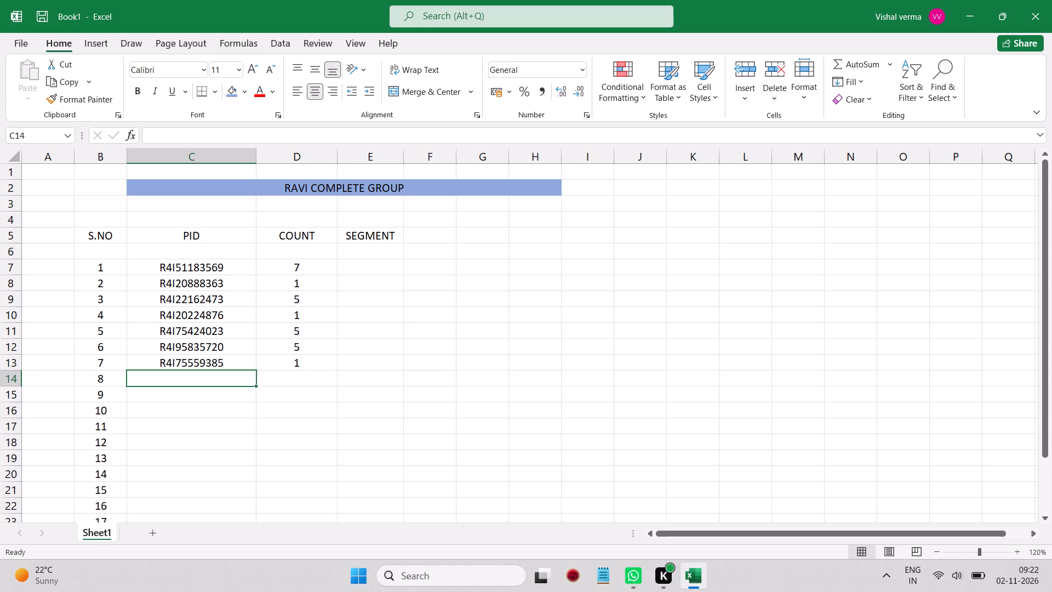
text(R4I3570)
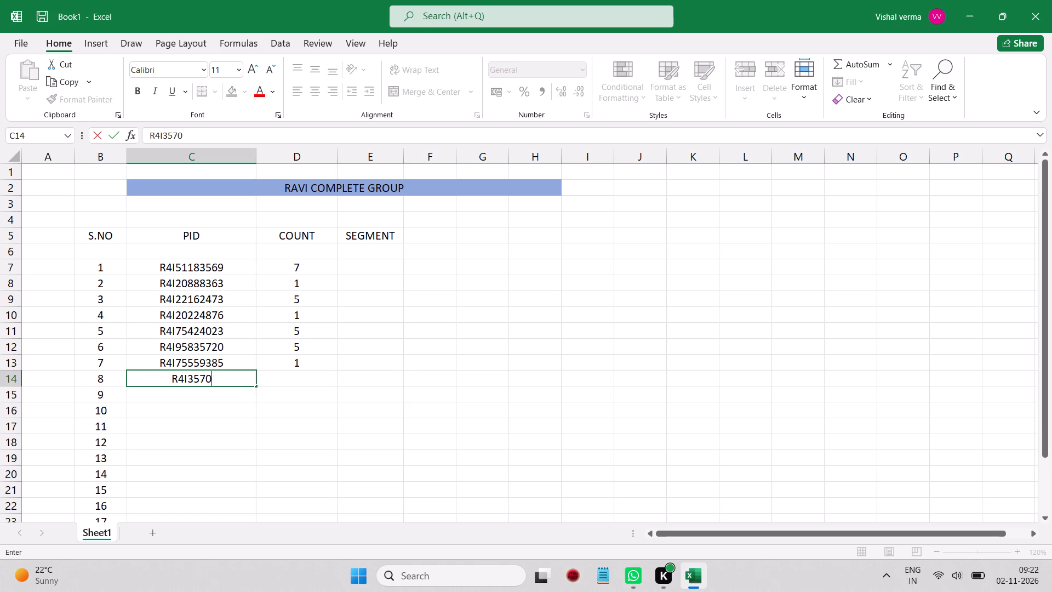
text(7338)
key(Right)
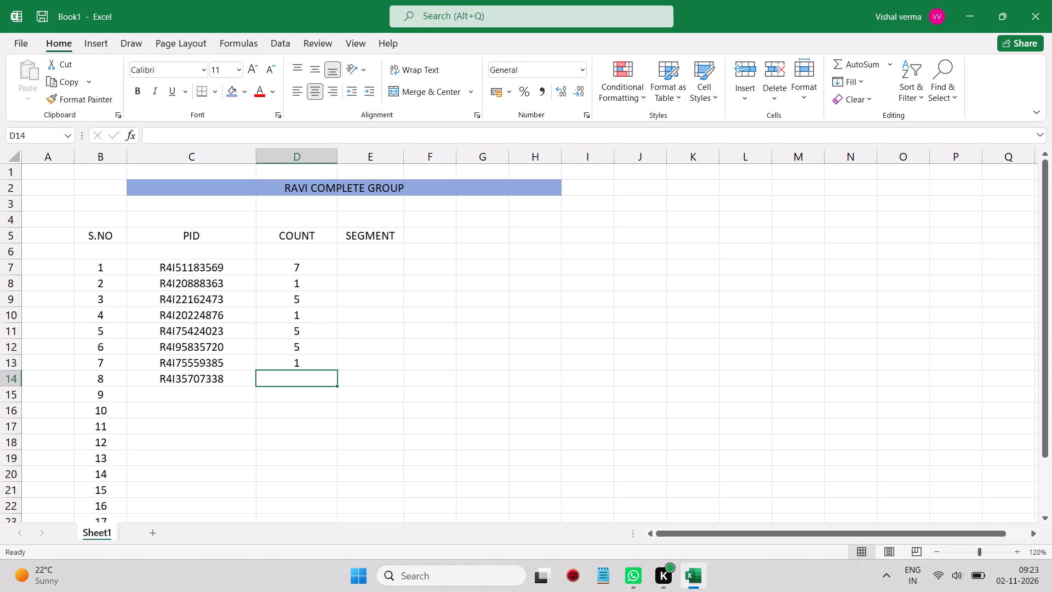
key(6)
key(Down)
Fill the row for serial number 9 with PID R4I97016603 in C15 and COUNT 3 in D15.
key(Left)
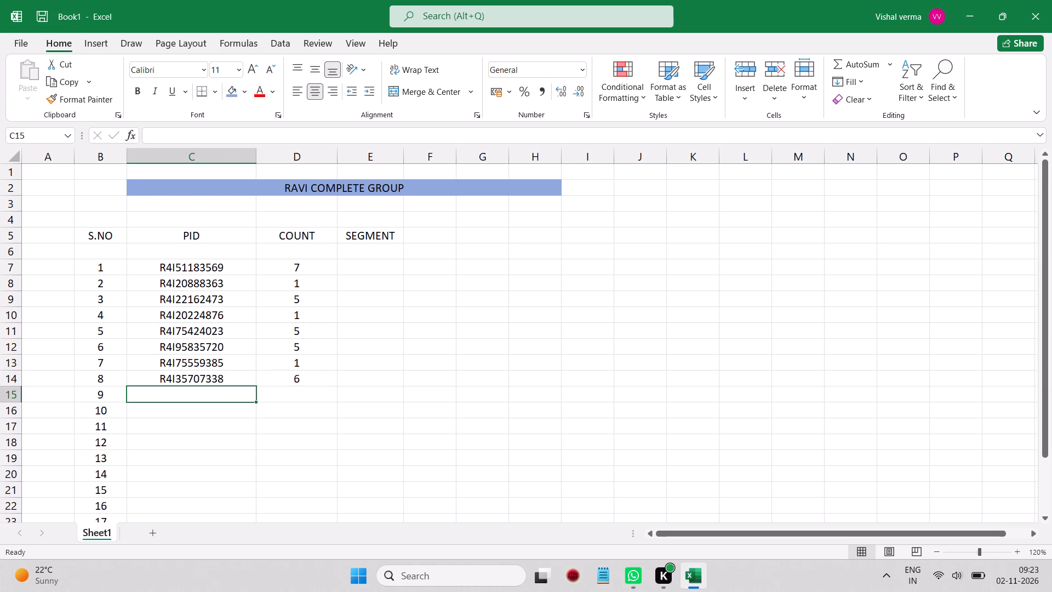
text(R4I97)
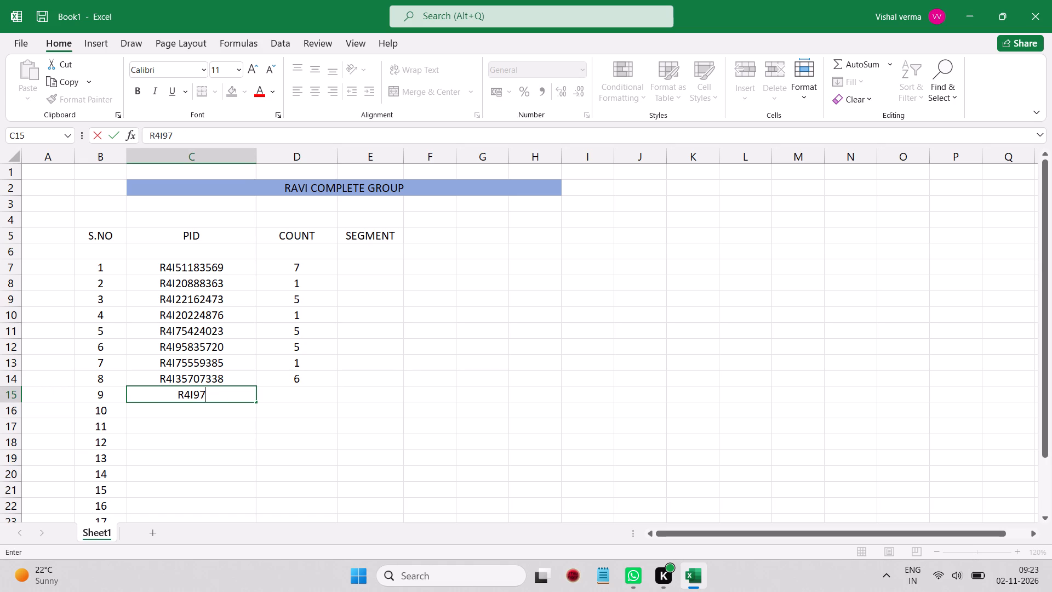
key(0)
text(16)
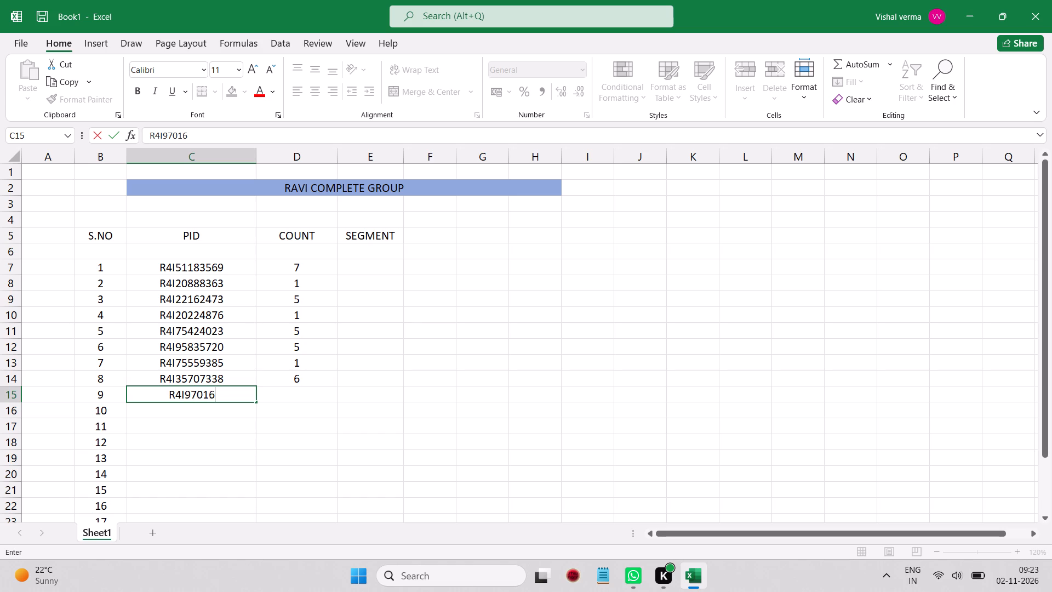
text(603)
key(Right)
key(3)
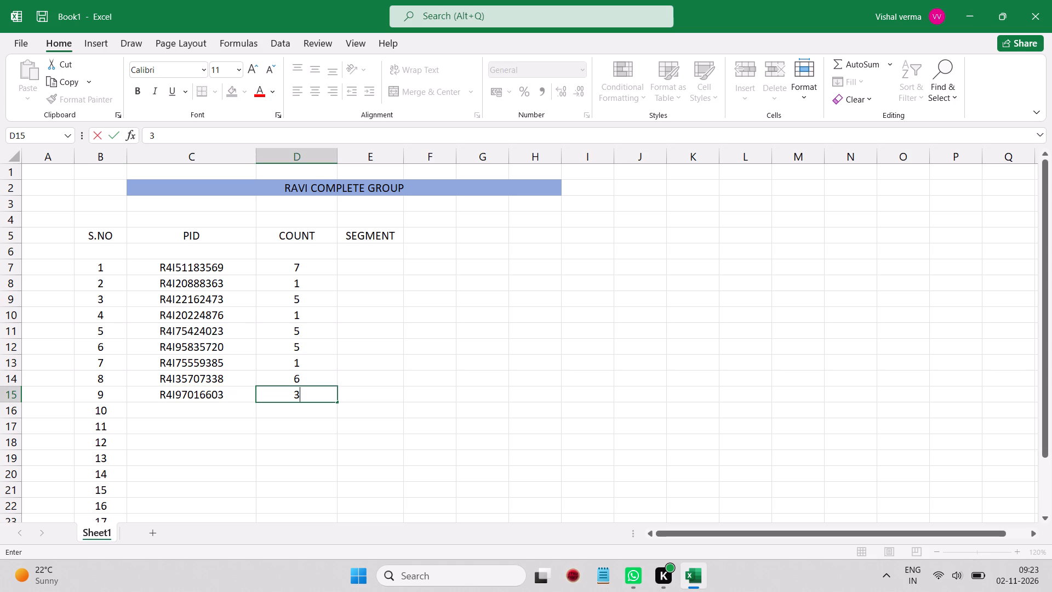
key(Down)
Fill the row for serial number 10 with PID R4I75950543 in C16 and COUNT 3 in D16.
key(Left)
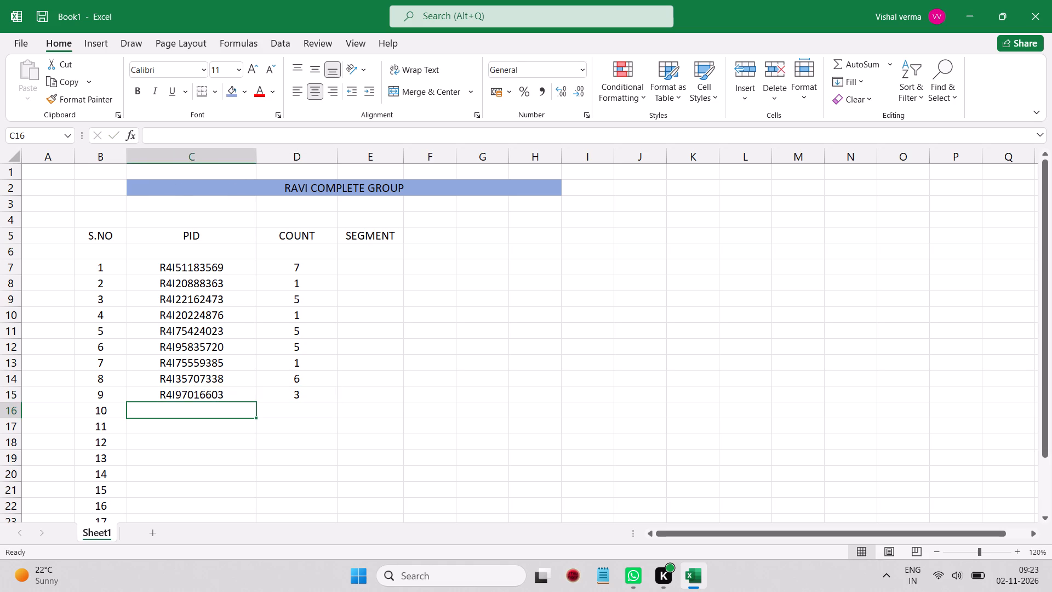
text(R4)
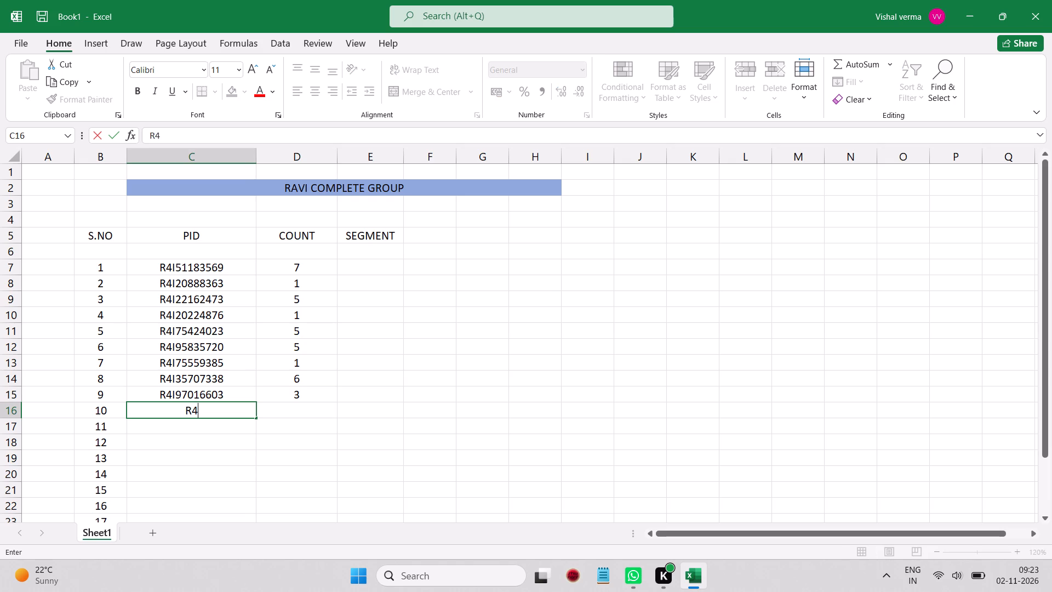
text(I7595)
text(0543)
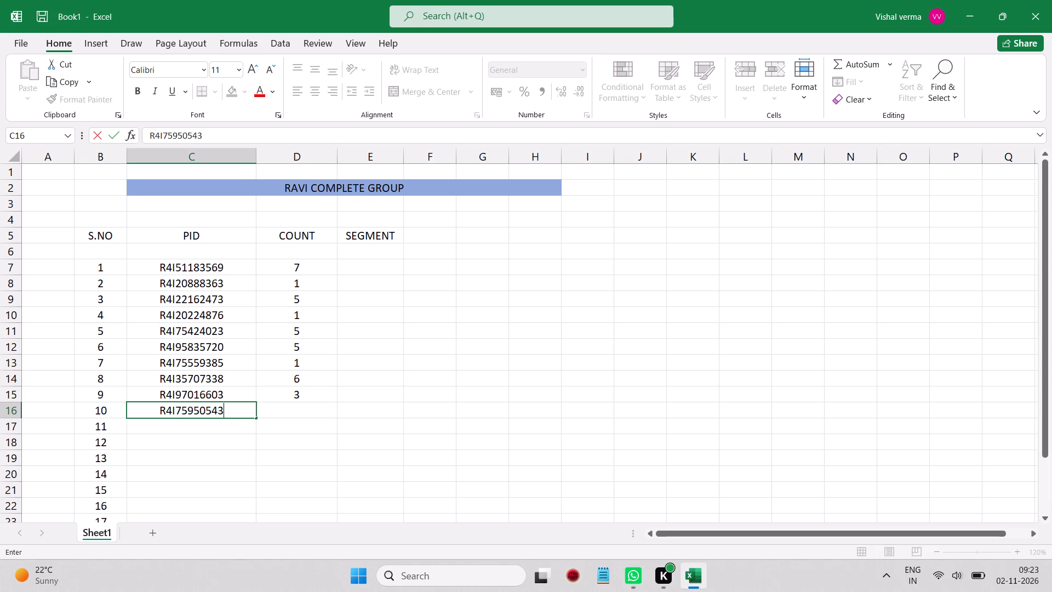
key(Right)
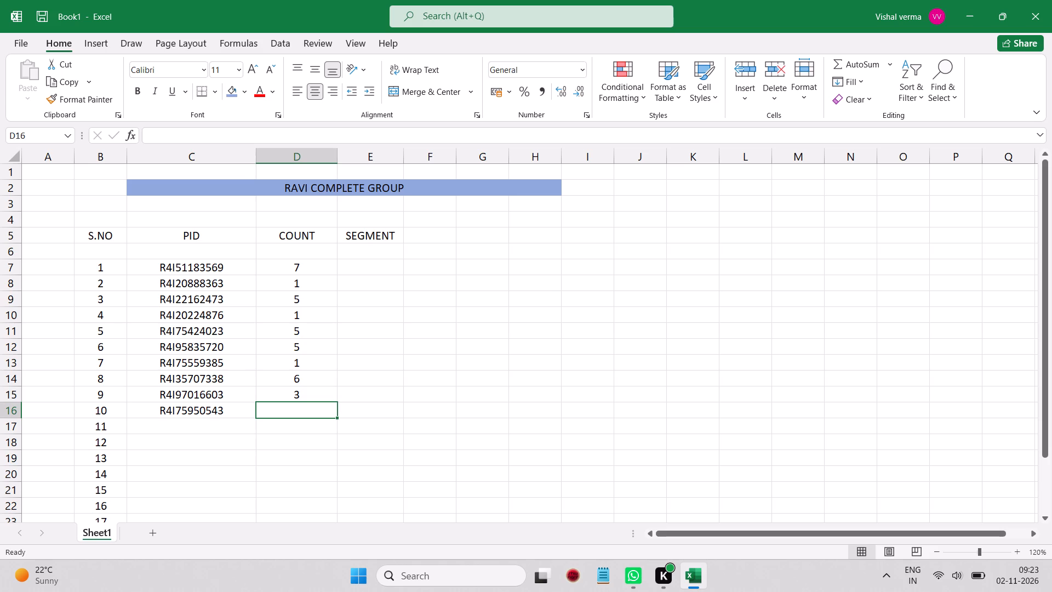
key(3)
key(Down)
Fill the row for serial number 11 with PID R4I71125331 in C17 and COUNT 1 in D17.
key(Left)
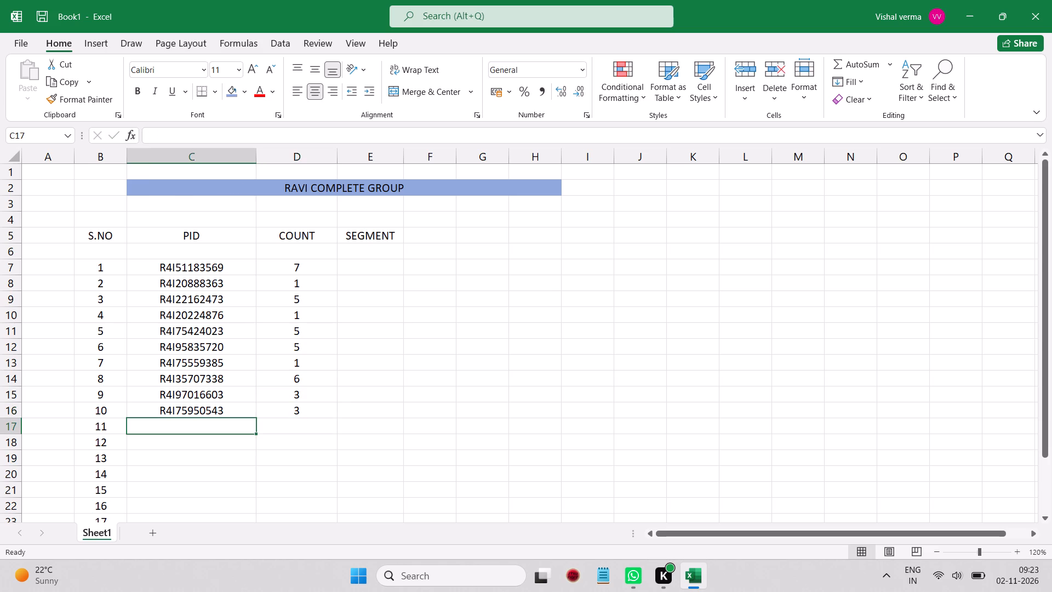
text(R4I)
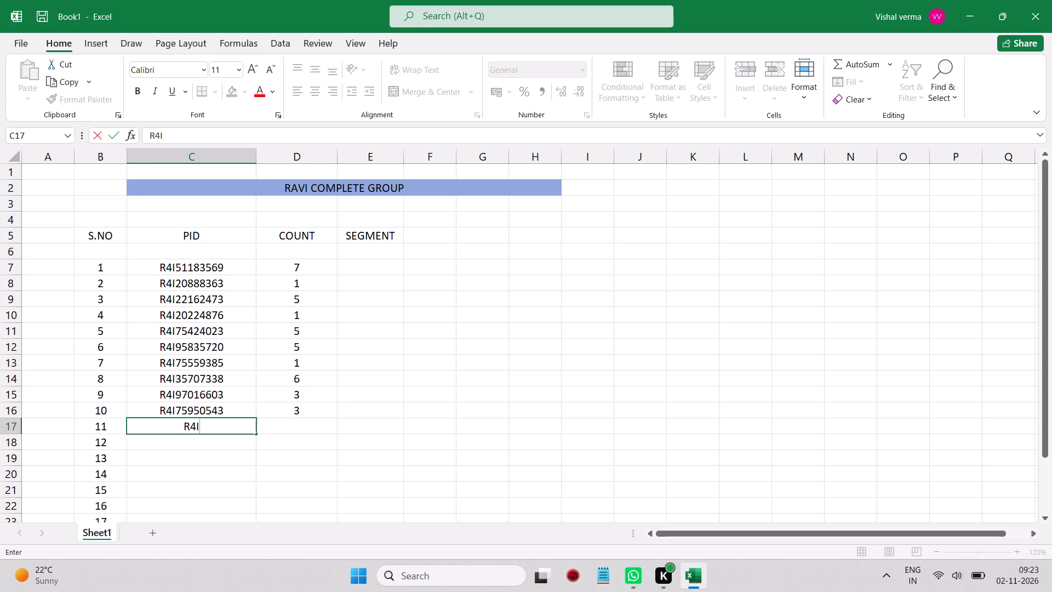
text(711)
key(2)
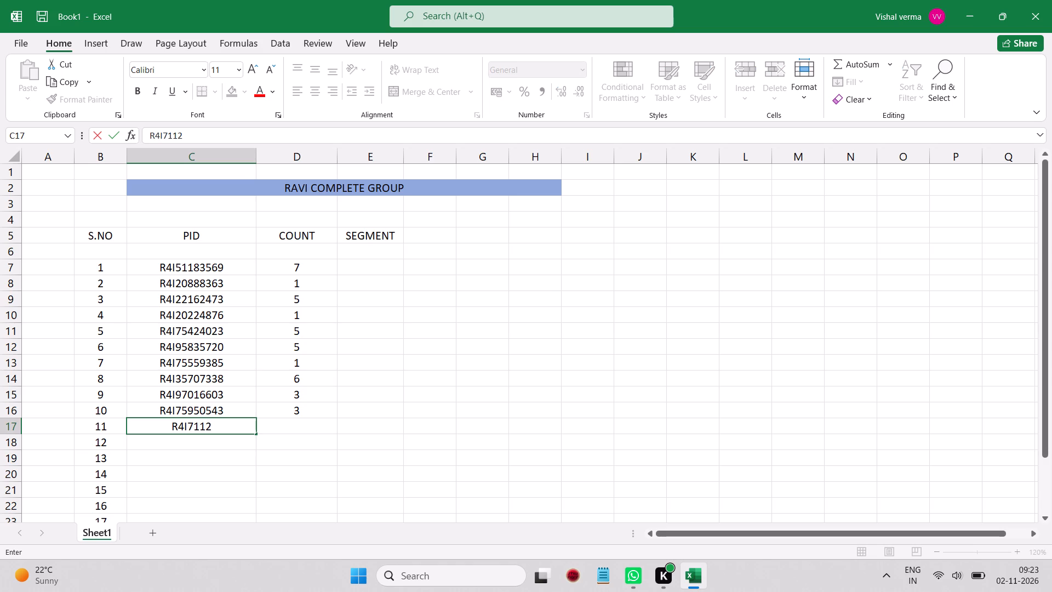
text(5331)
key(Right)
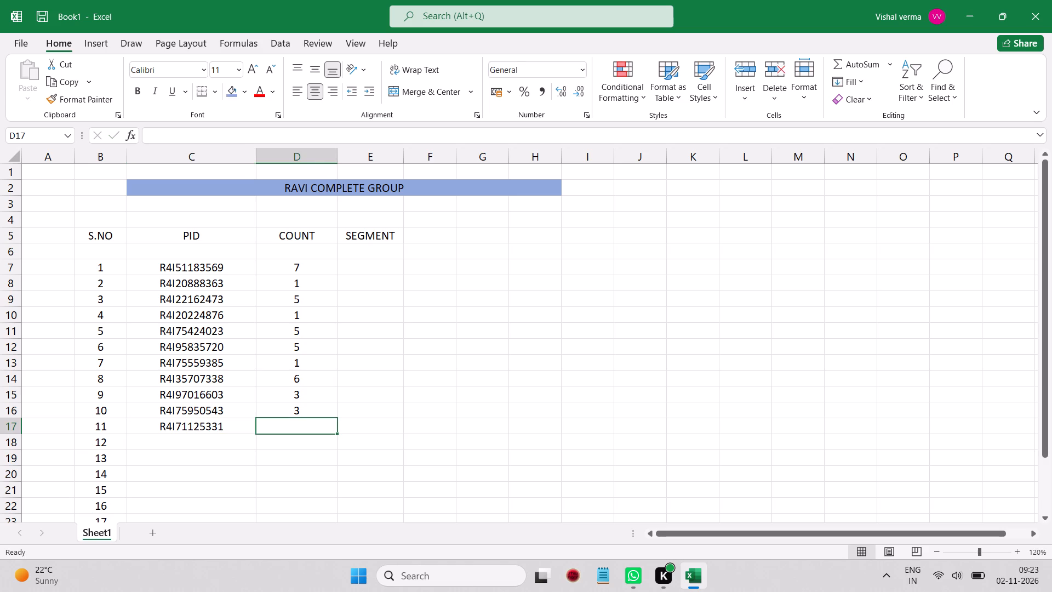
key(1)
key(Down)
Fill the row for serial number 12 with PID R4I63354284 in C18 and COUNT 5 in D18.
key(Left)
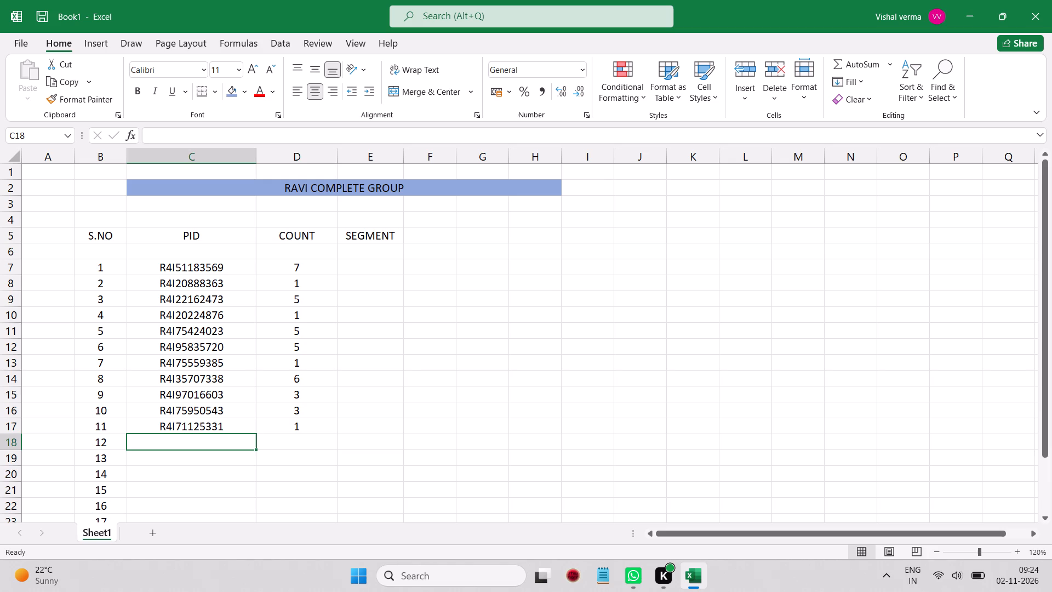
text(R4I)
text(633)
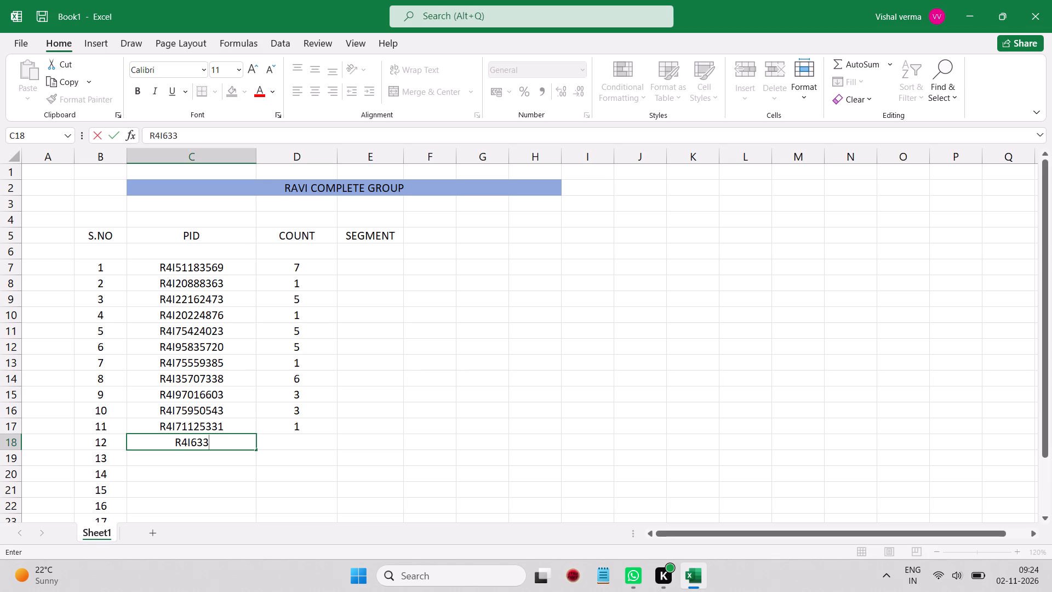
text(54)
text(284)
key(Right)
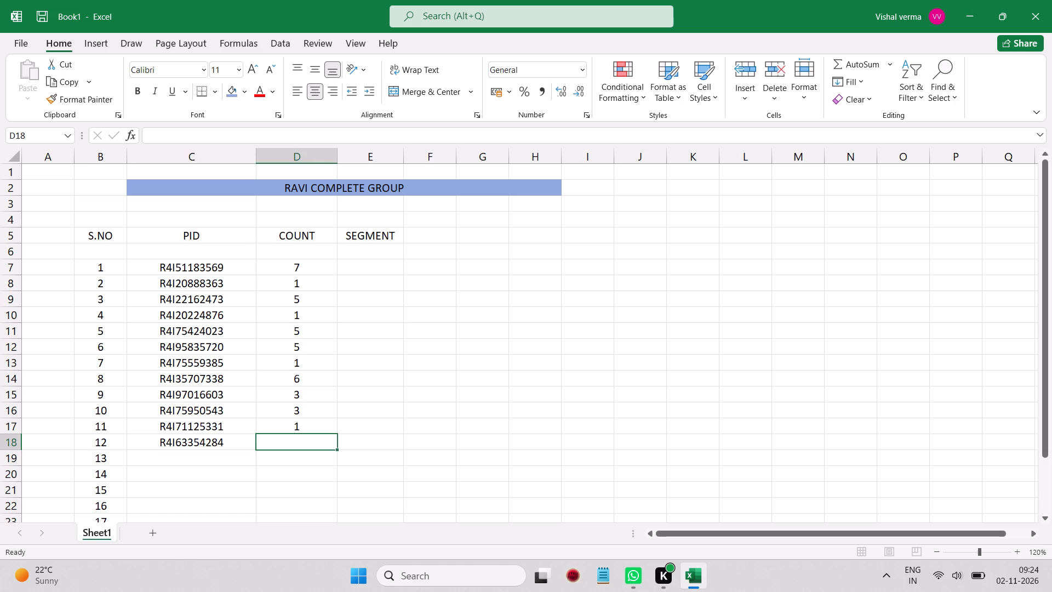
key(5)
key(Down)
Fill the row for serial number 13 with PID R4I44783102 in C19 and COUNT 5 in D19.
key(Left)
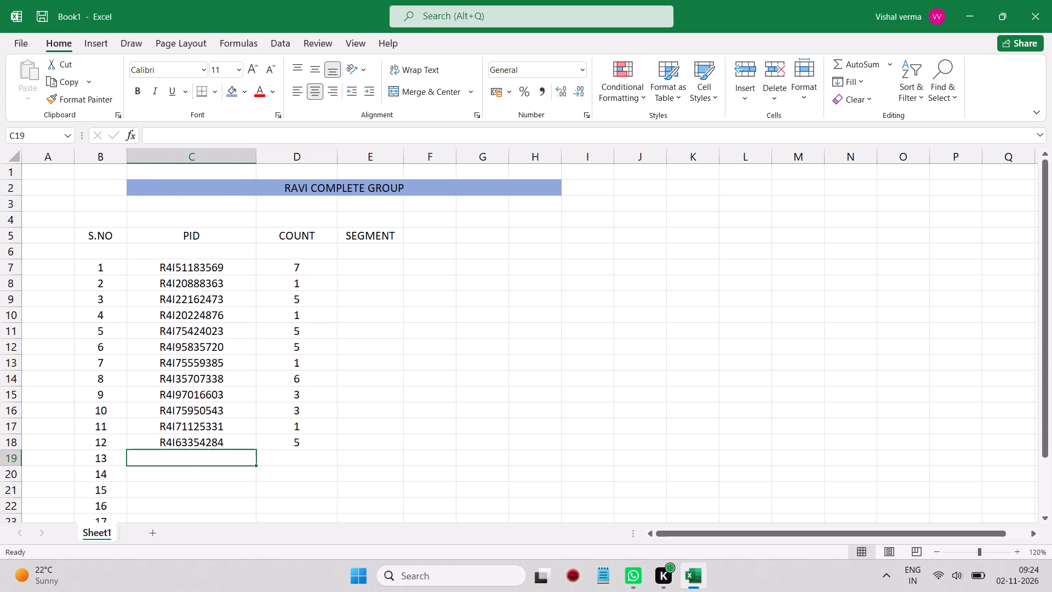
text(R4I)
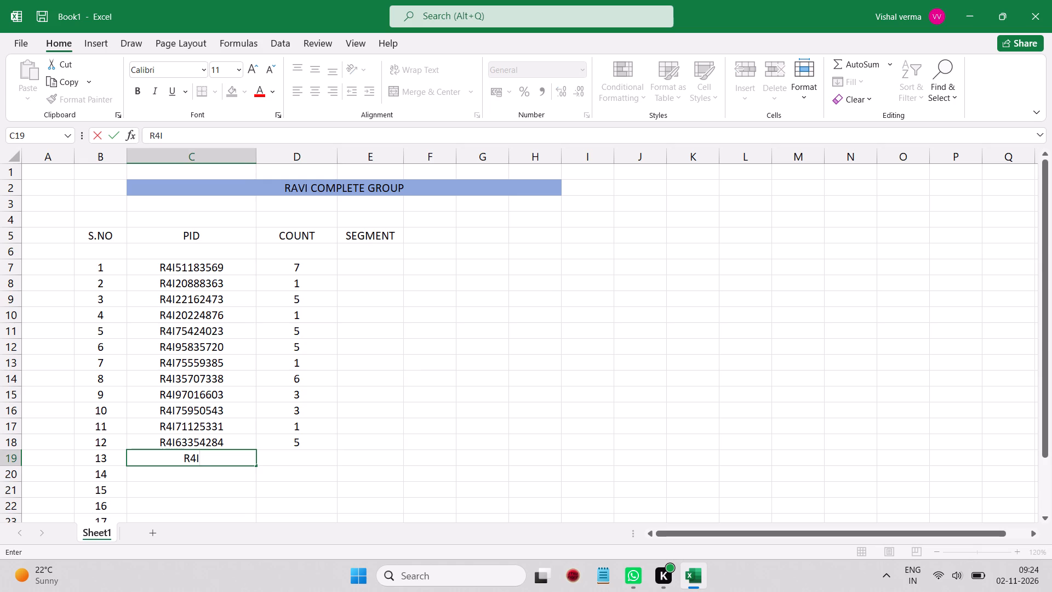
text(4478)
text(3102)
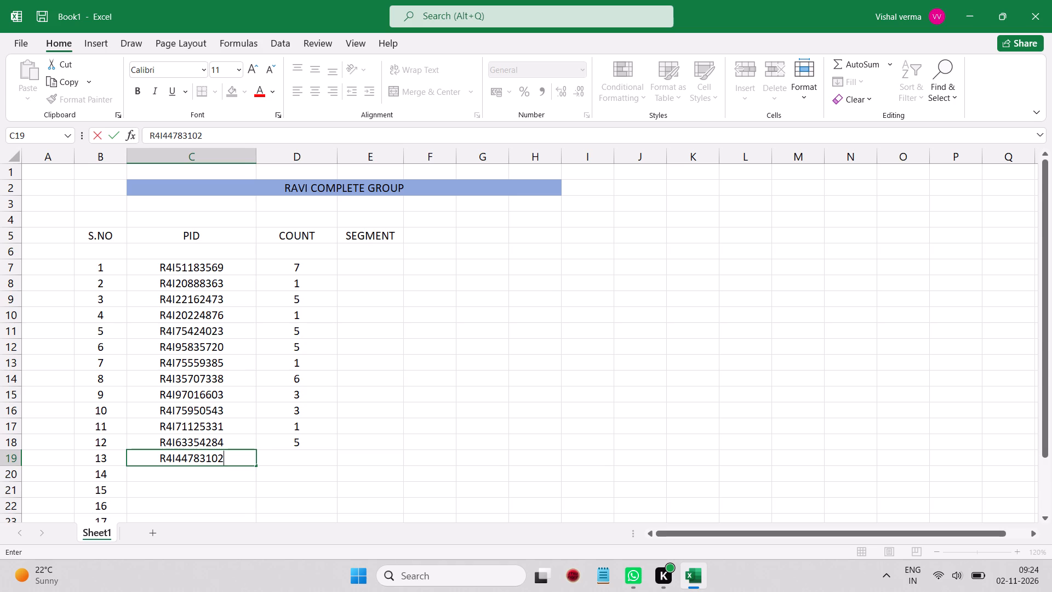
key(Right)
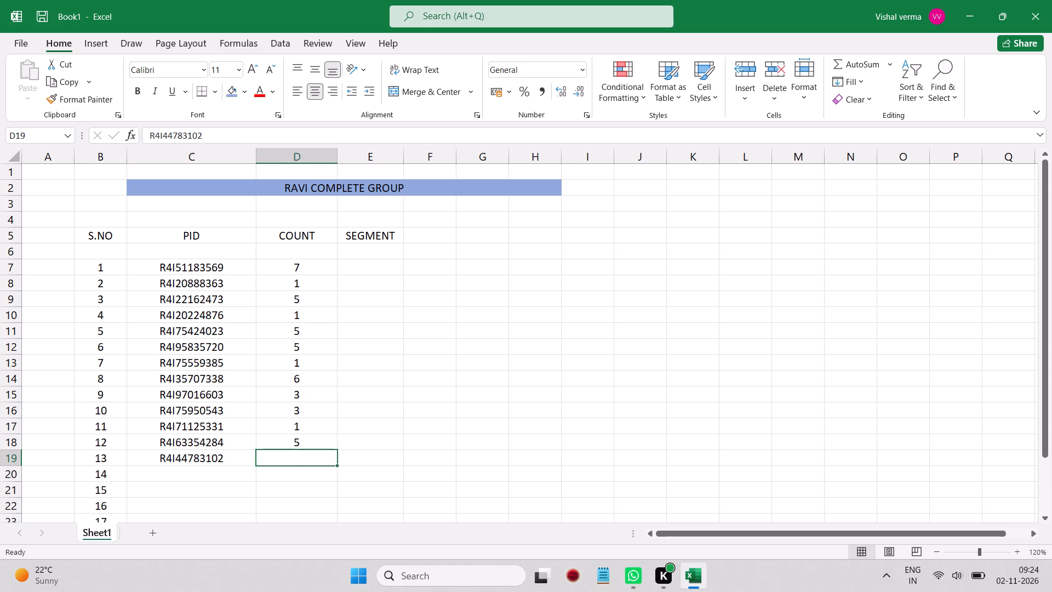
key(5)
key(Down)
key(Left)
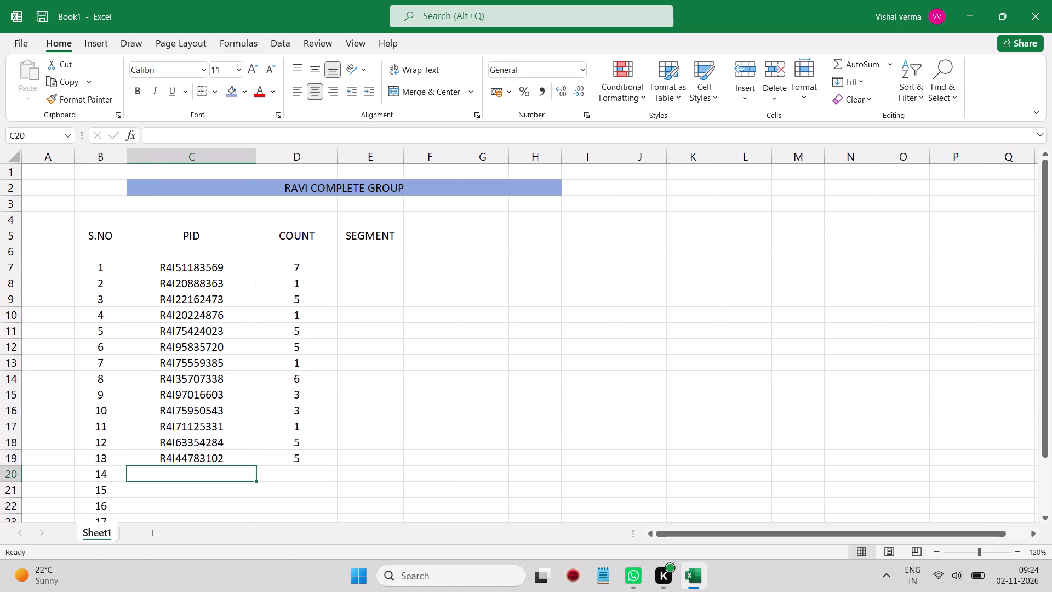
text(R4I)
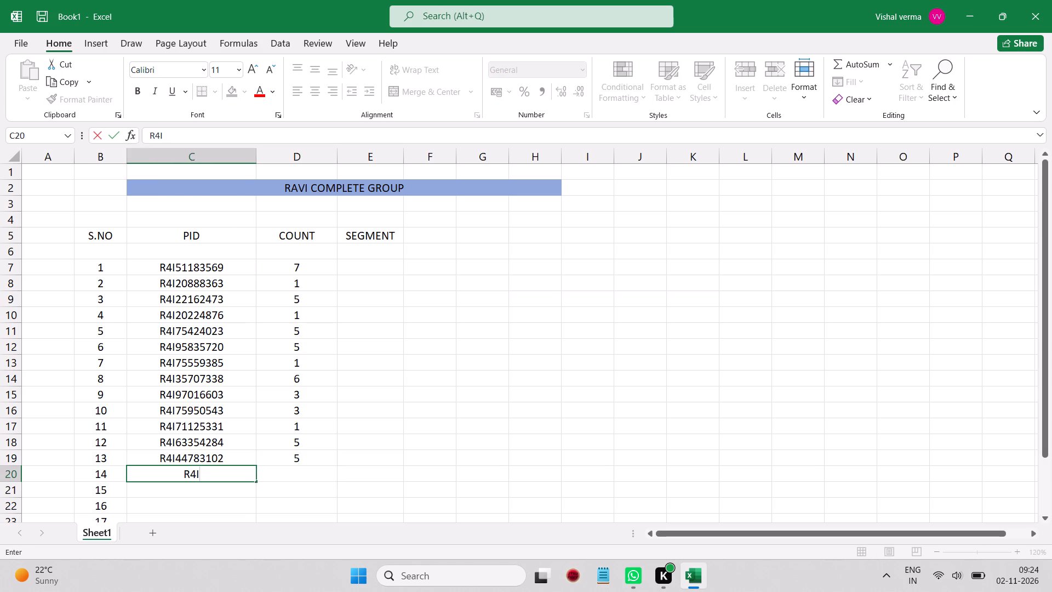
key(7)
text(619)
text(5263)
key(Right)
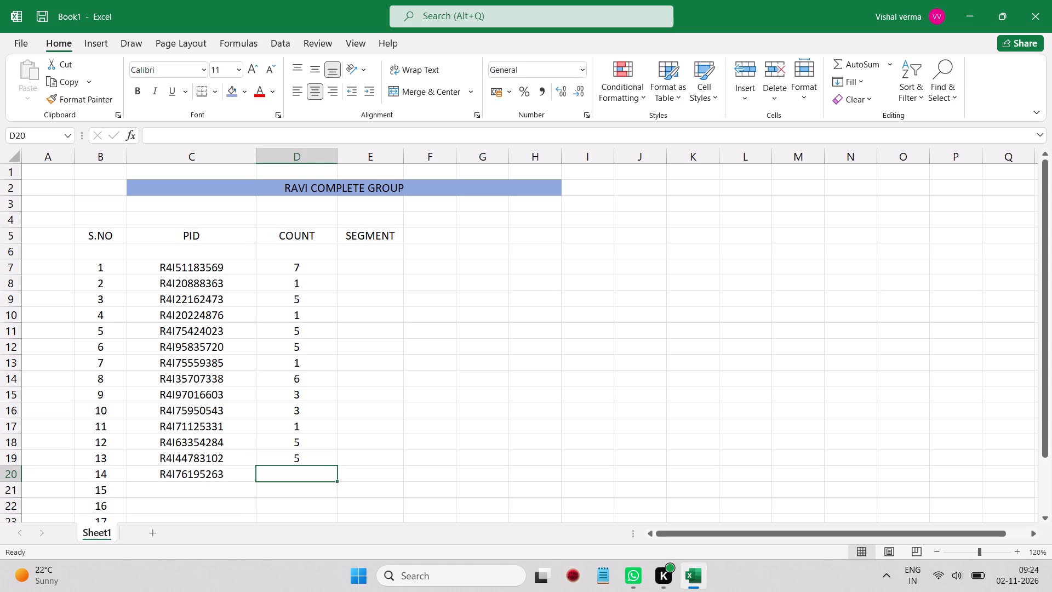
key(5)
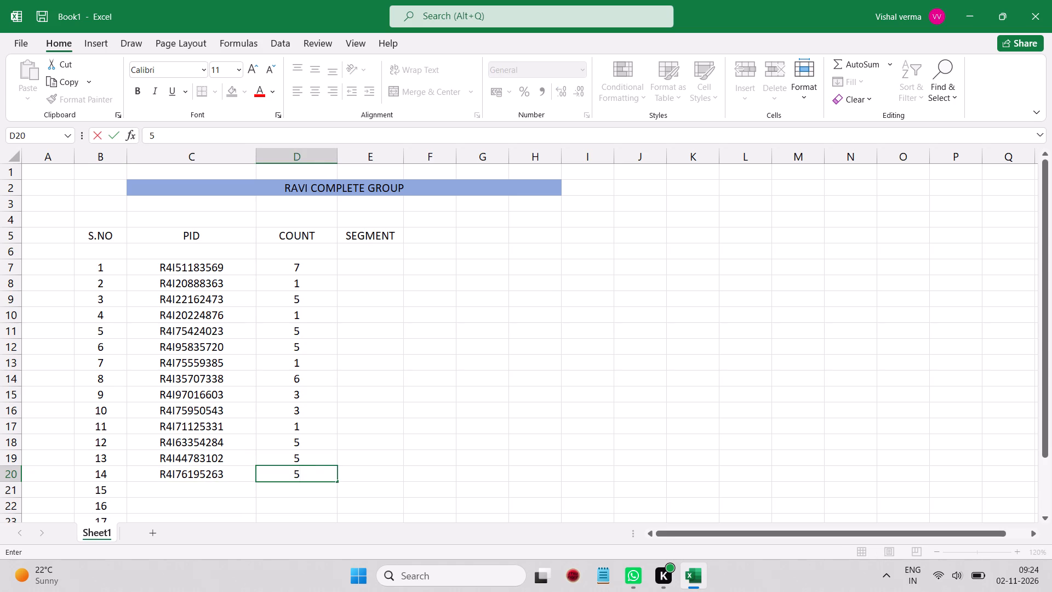
scroll(260, 376, down, 1)
key(Down)
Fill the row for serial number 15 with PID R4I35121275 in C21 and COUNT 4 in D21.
key(Left)
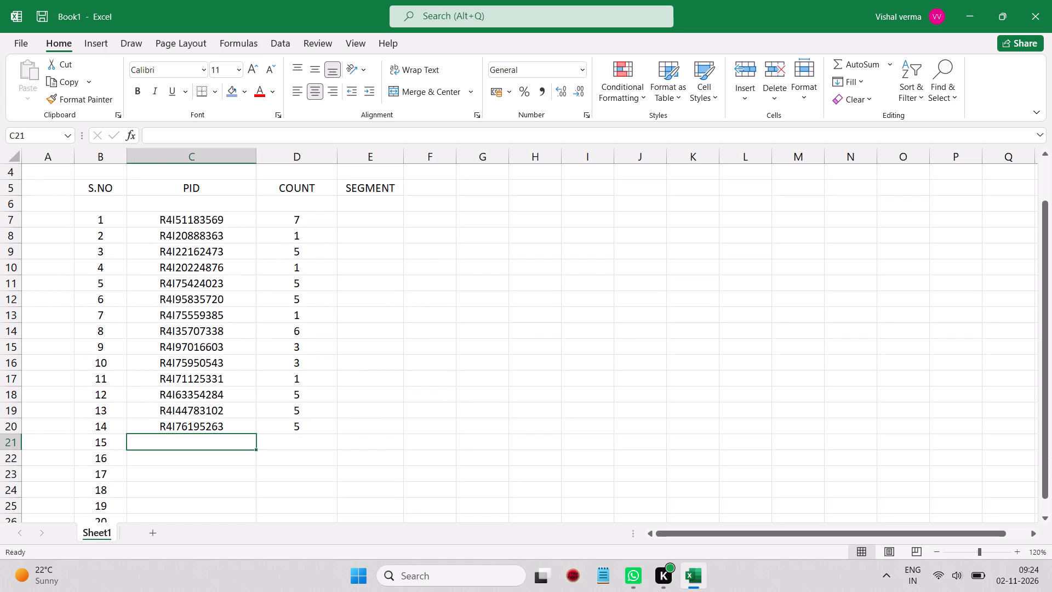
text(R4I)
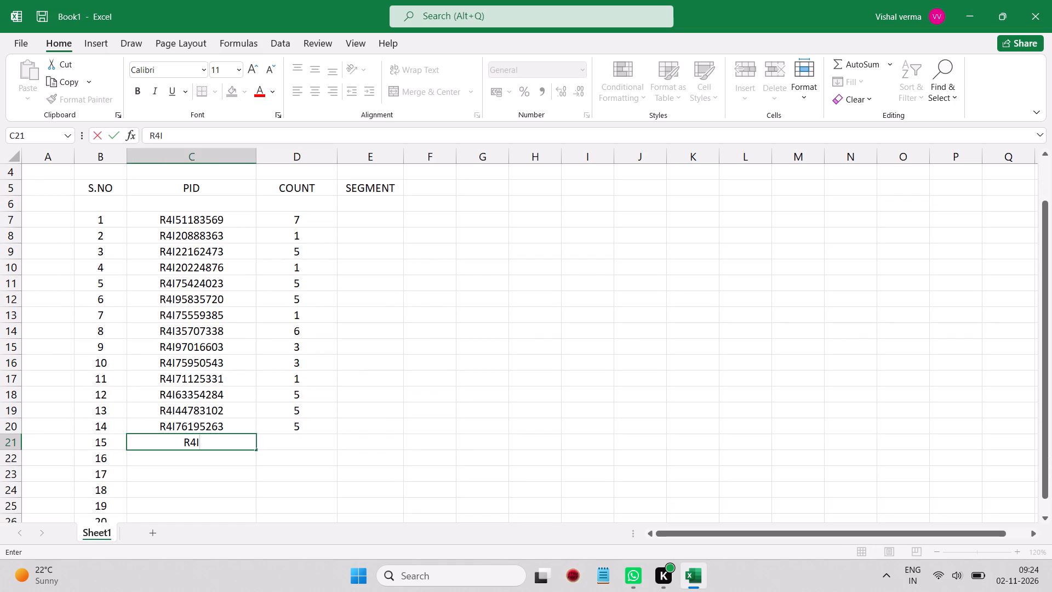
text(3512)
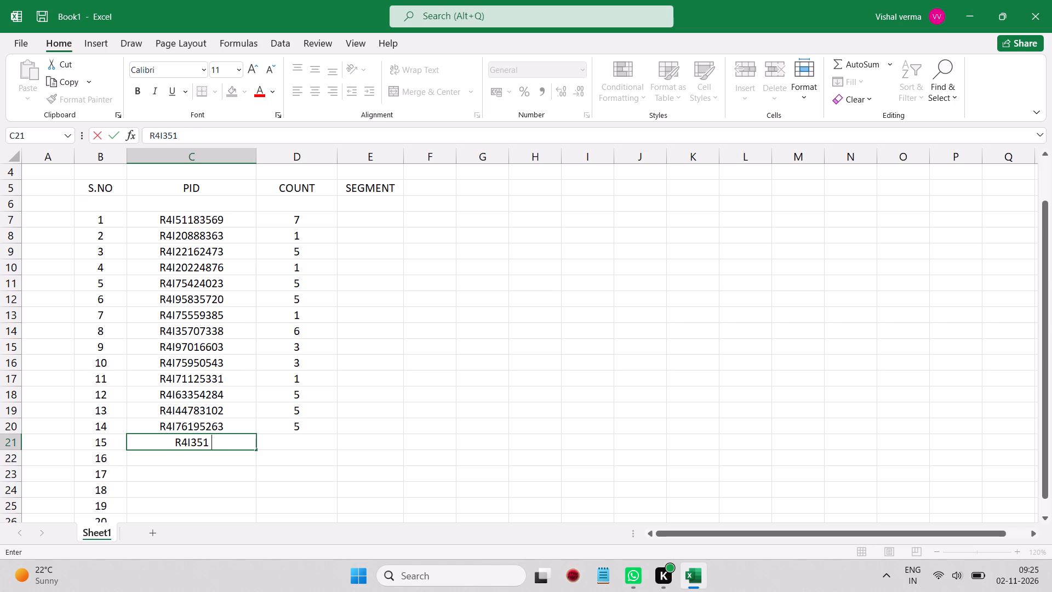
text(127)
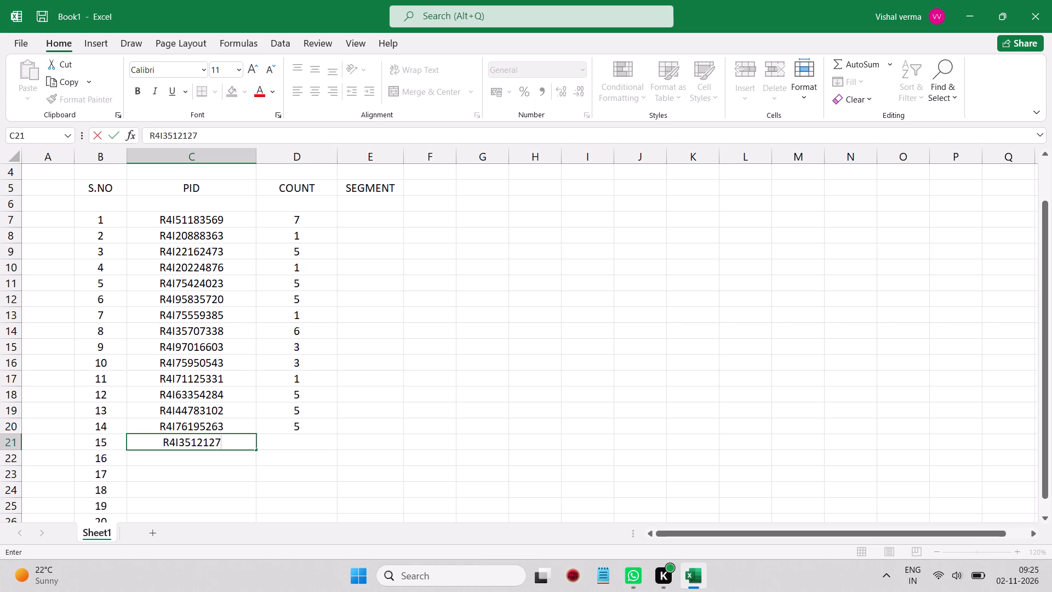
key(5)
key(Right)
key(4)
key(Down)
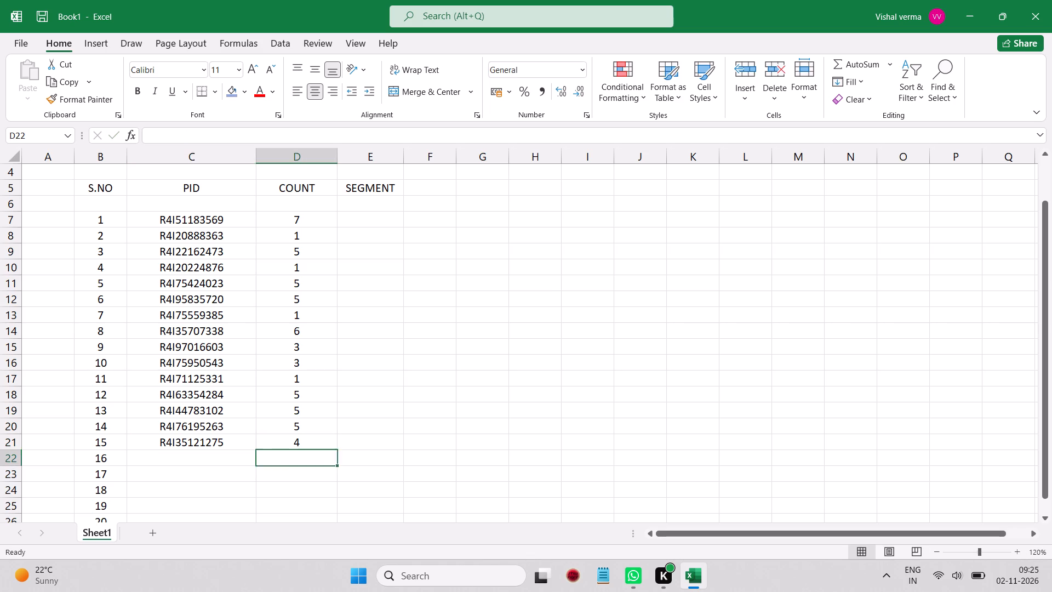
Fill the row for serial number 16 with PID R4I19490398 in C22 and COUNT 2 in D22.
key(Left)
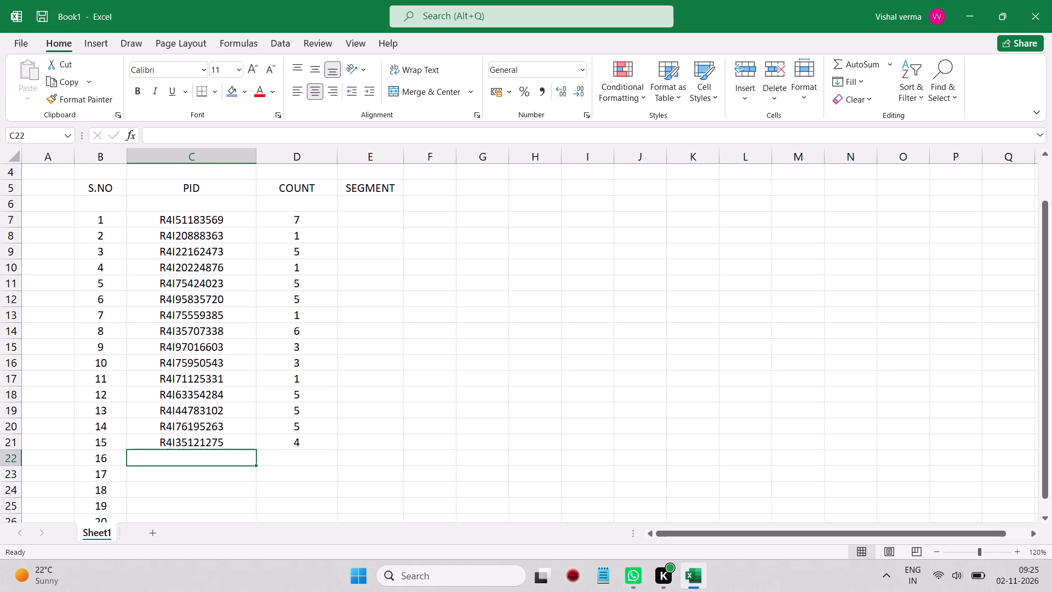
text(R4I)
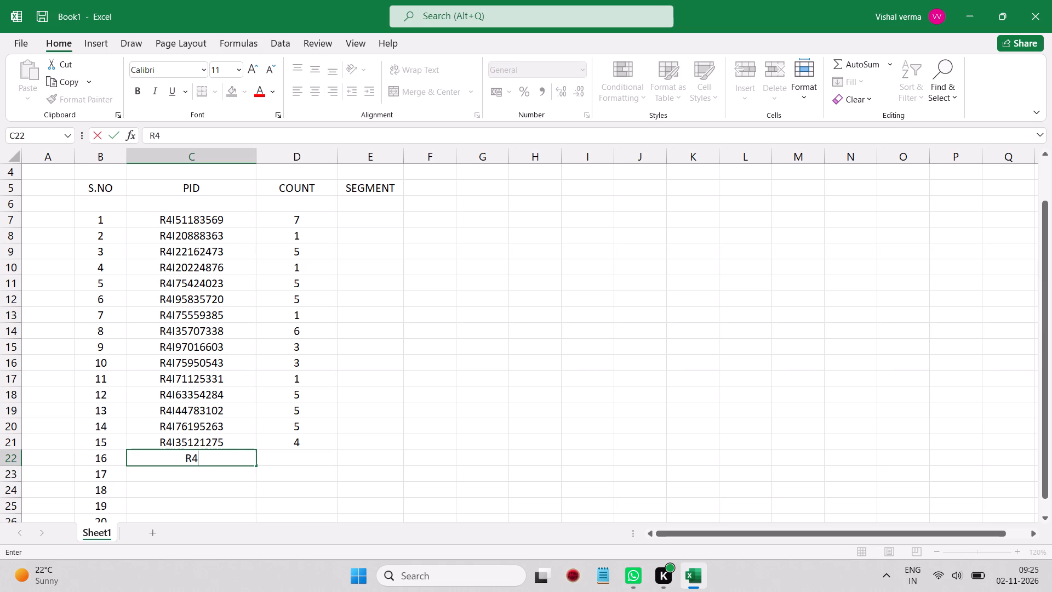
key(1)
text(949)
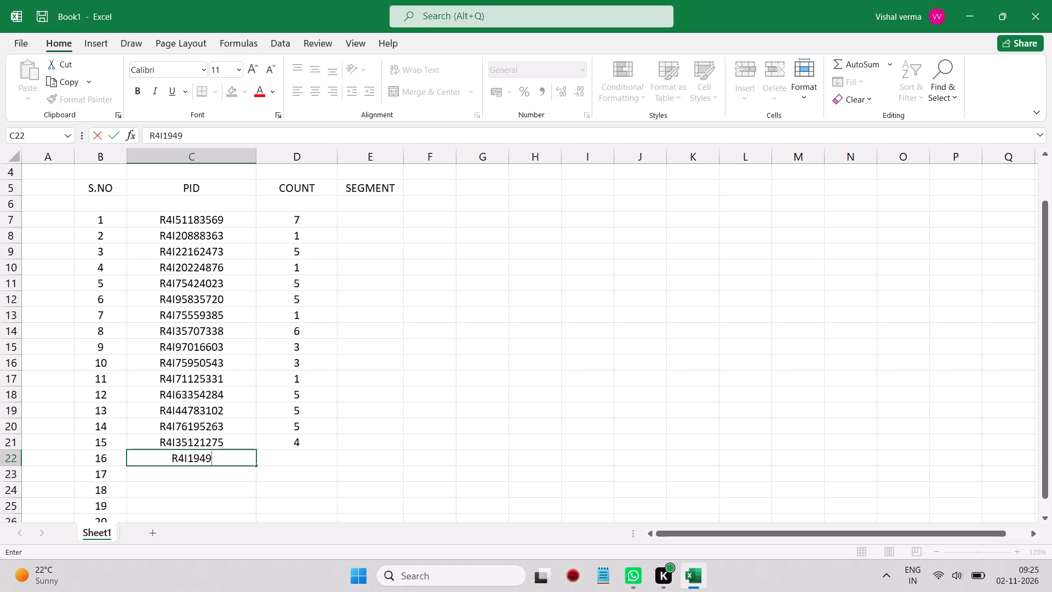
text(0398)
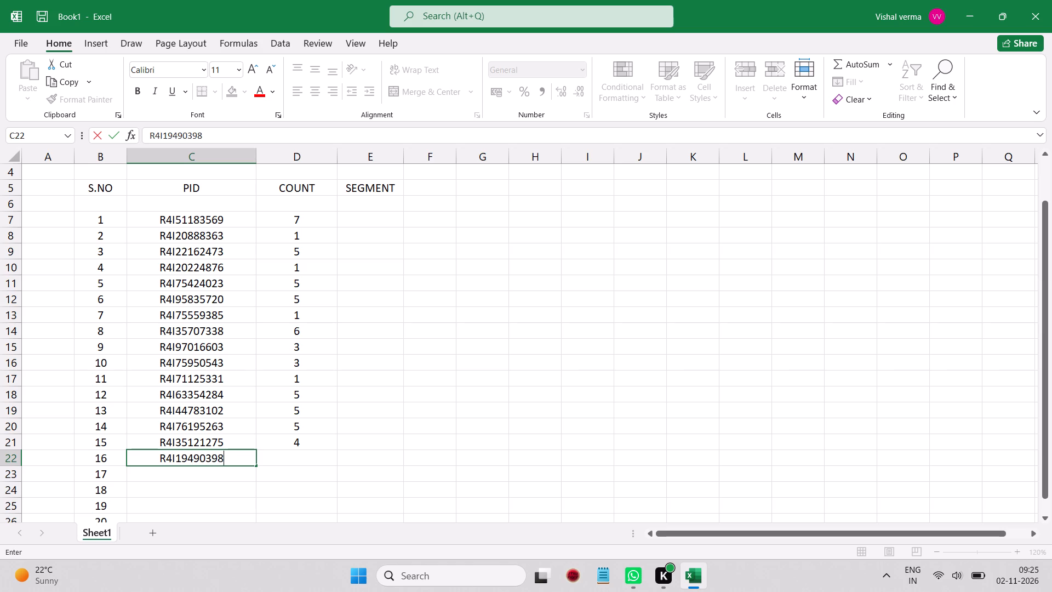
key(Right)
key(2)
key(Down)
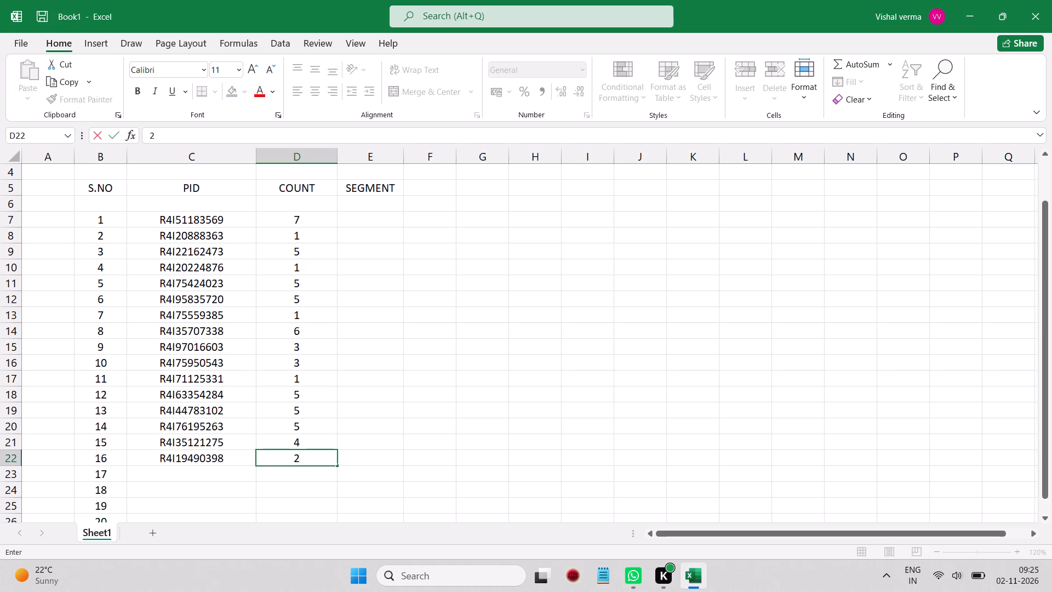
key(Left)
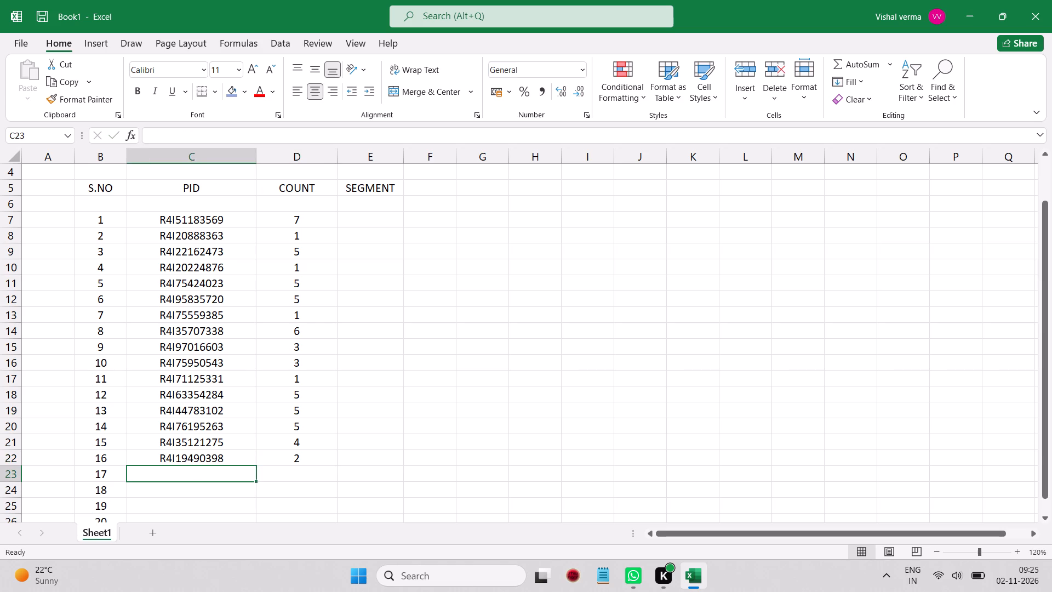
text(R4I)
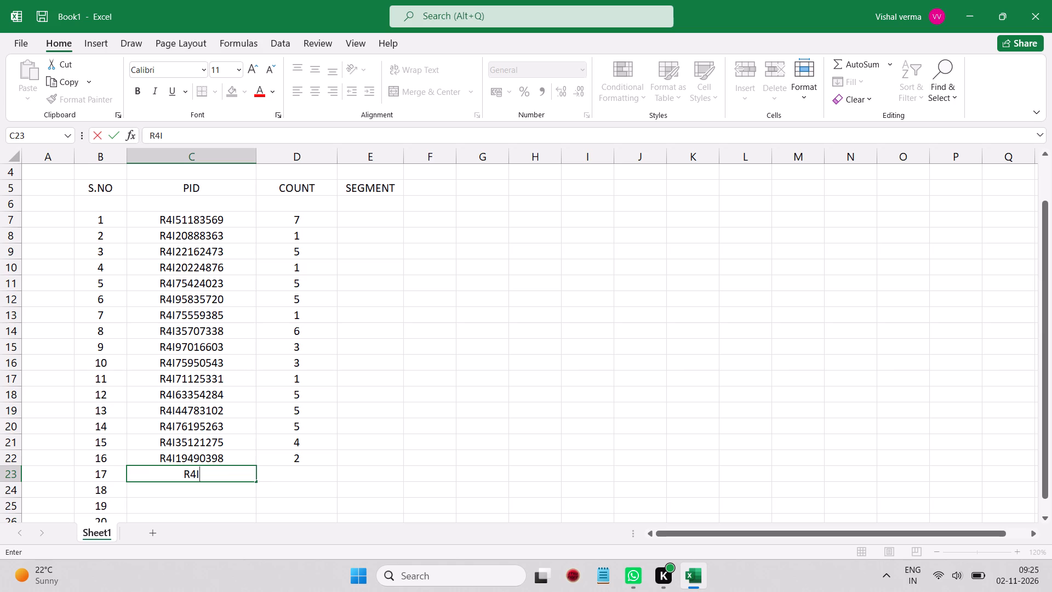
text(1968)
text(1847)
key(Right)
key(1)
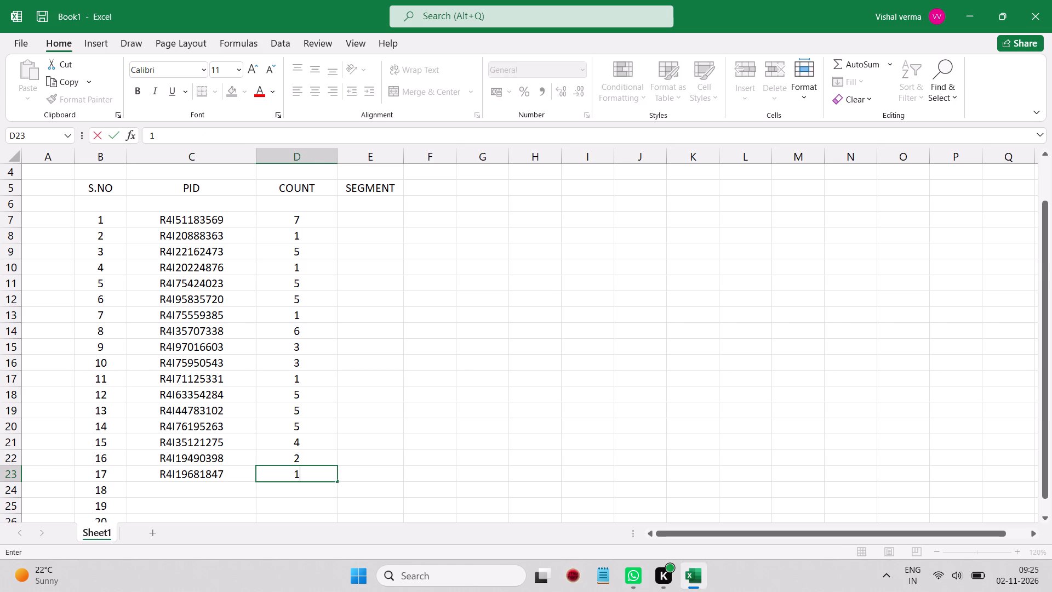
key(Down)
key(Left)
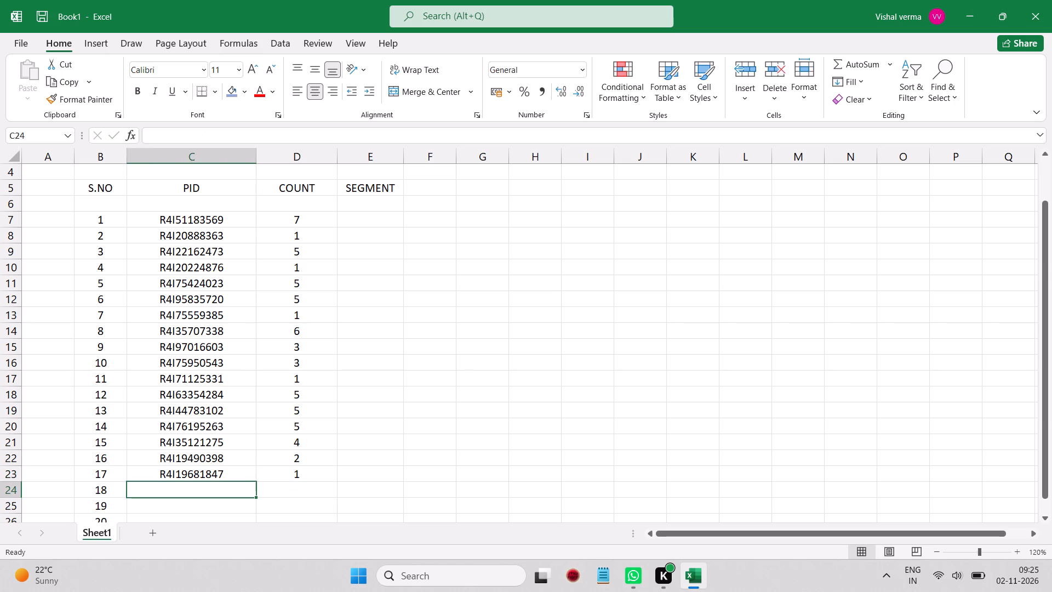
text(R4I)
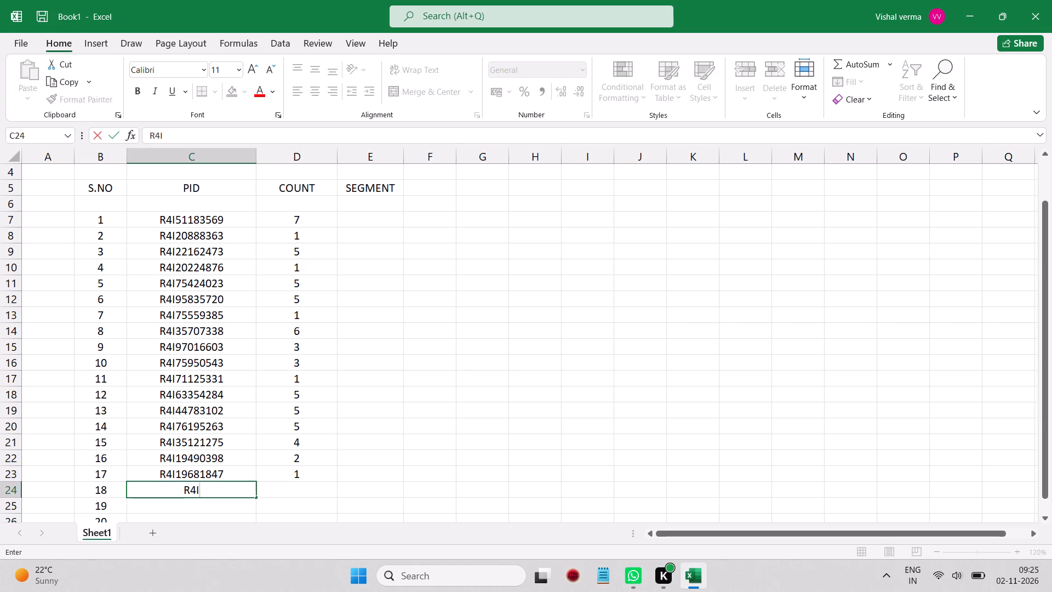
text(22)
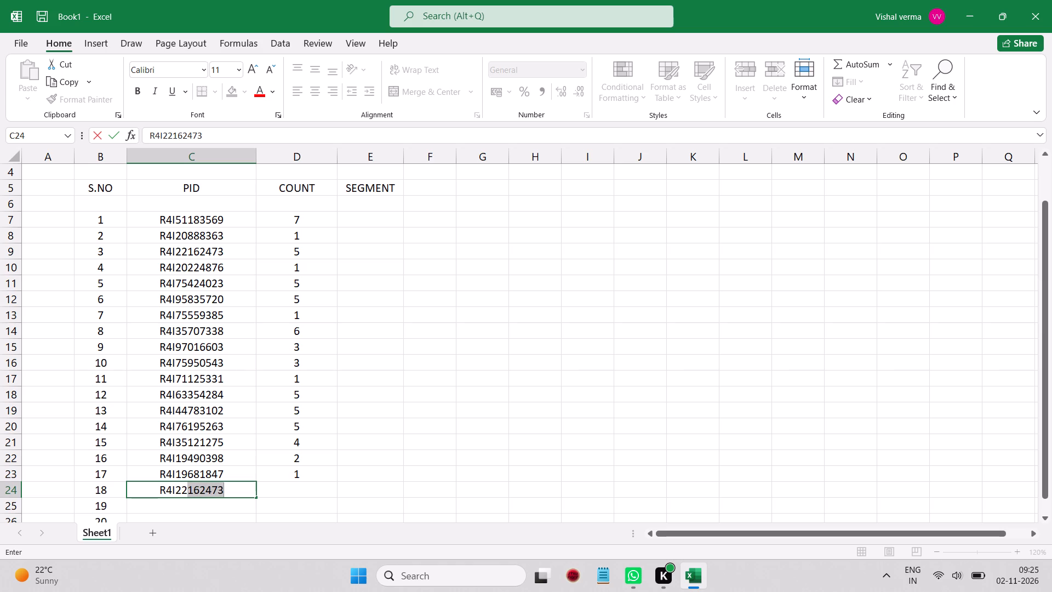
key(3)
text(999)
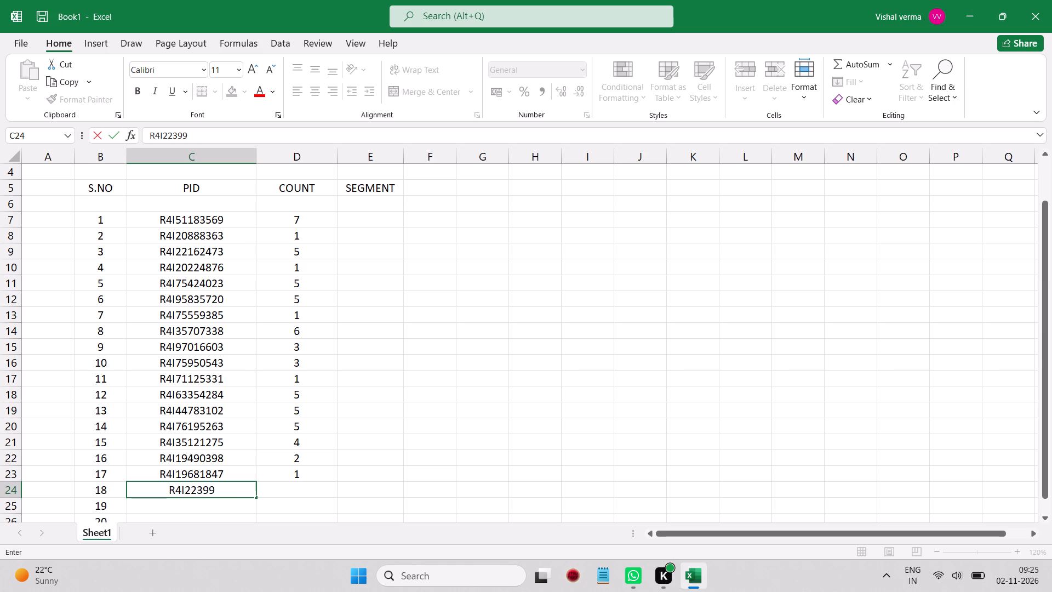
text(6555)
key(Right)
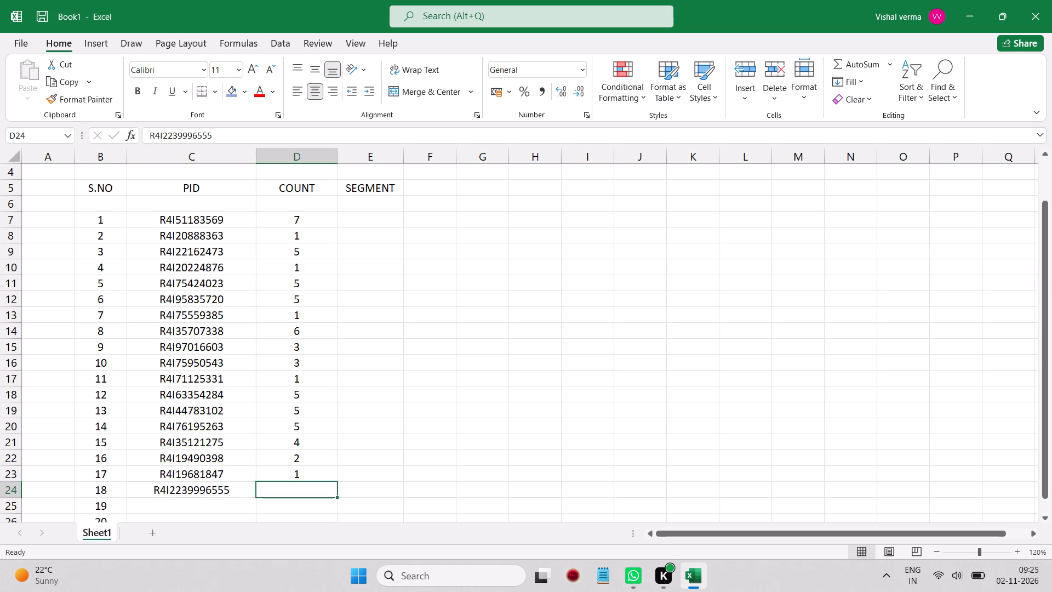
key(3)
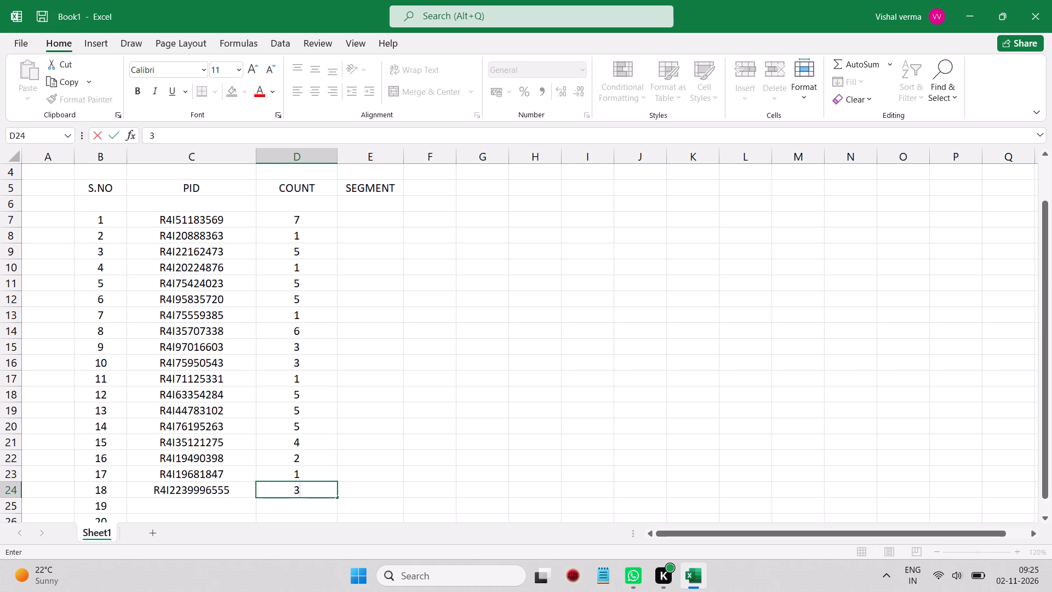
click(462, 487)
Apply a dark green theme fill to the header cells S.NO, PID, COUNT and SEGMENT in B5:E5.
scroll(419, 403, up, 3)
scroll(396, 360, up, 2)
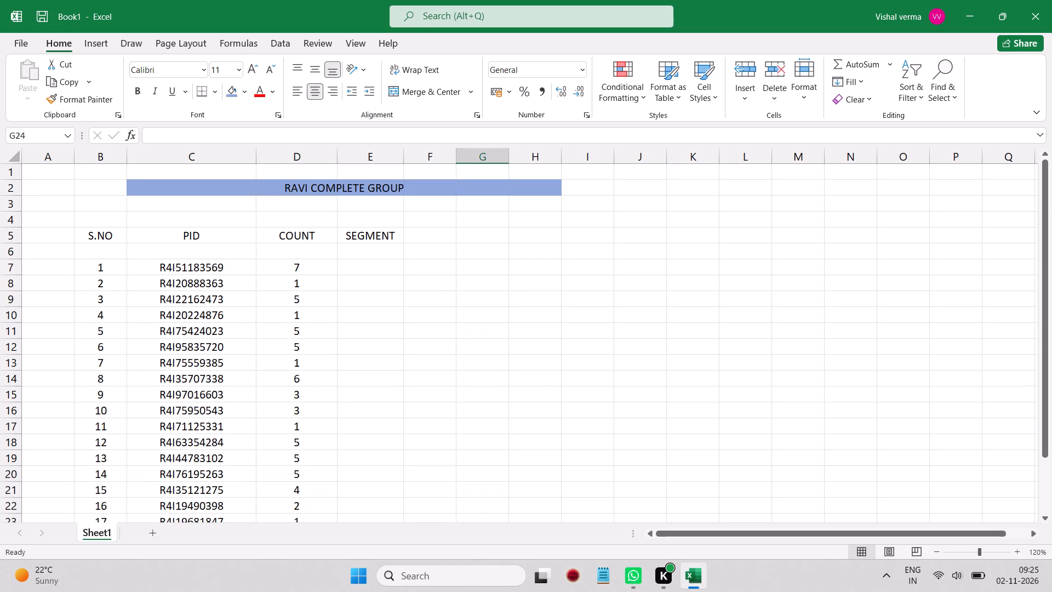
click(107, 234)
click(243, 94)
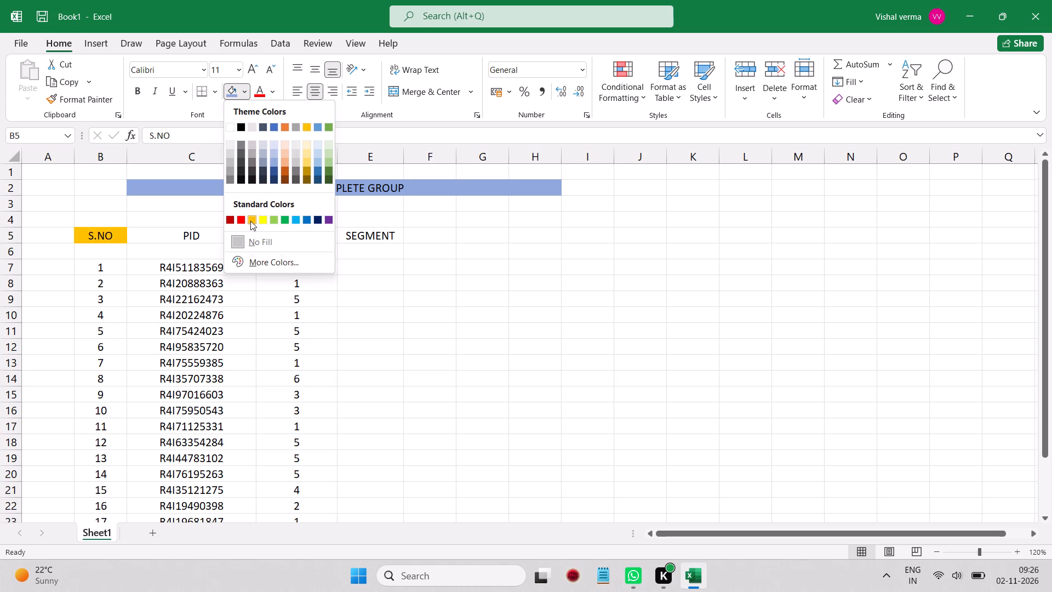
click(329, 170)
click(204, 234)
right_click(204, 234)
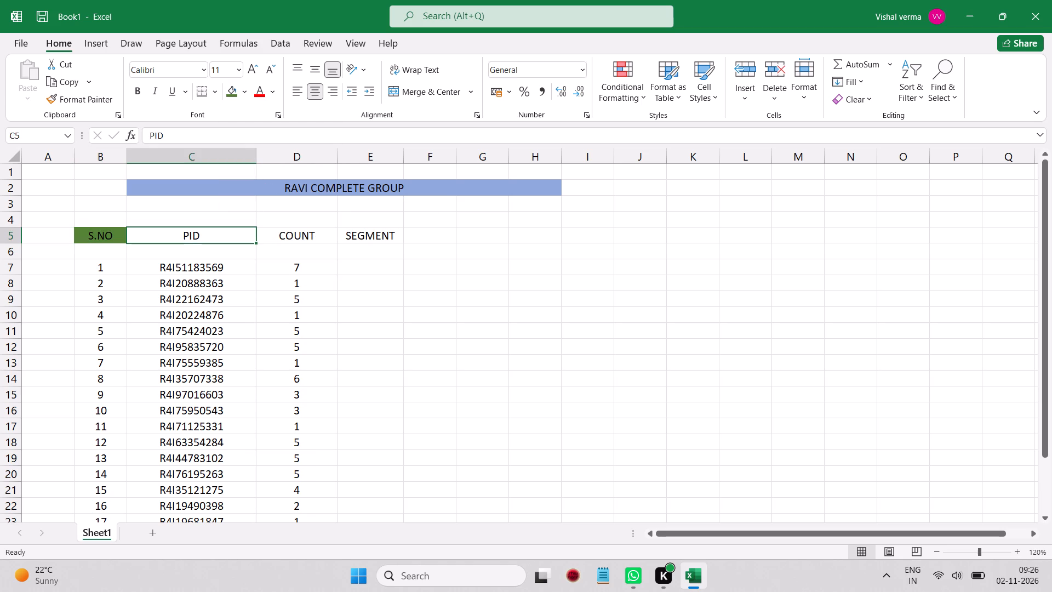
click(228, 89)
click(283, 232)
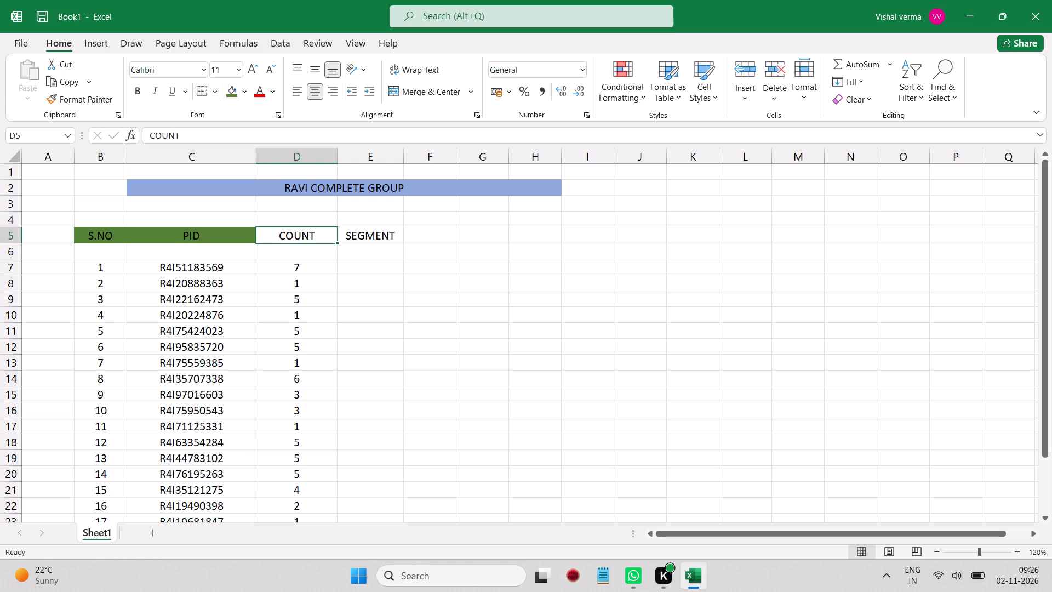
click(232, 96)
click(358, 230)
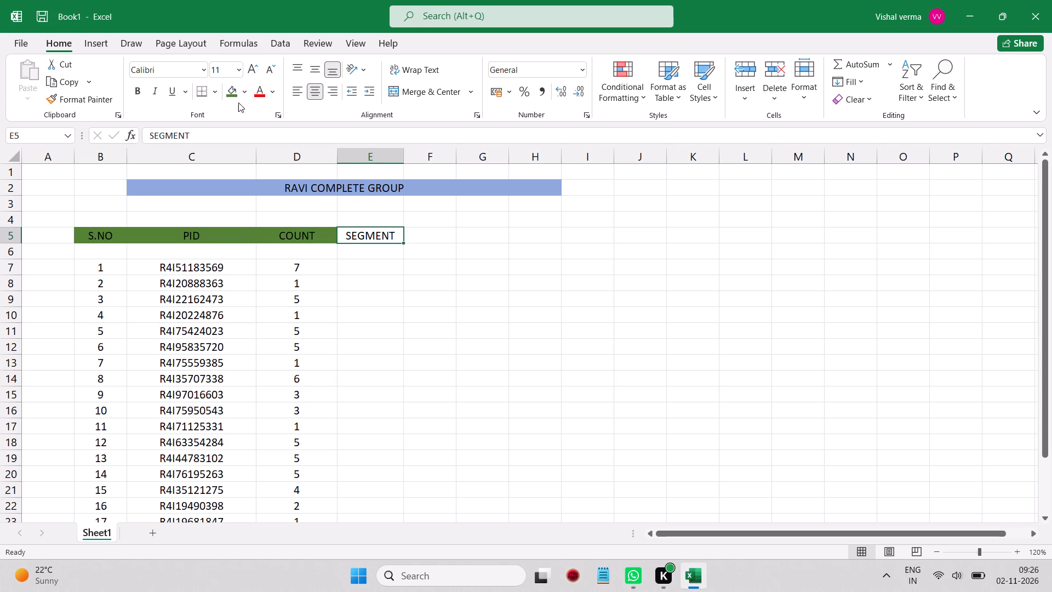
click(233, 95)
right_click(233, 95)
click(438, 325)
Enter B2B as the SEGMENT for serial number 12 in cell E18.
scroll(541, 340, down, 2)
scroll(536, 342, up, 2)
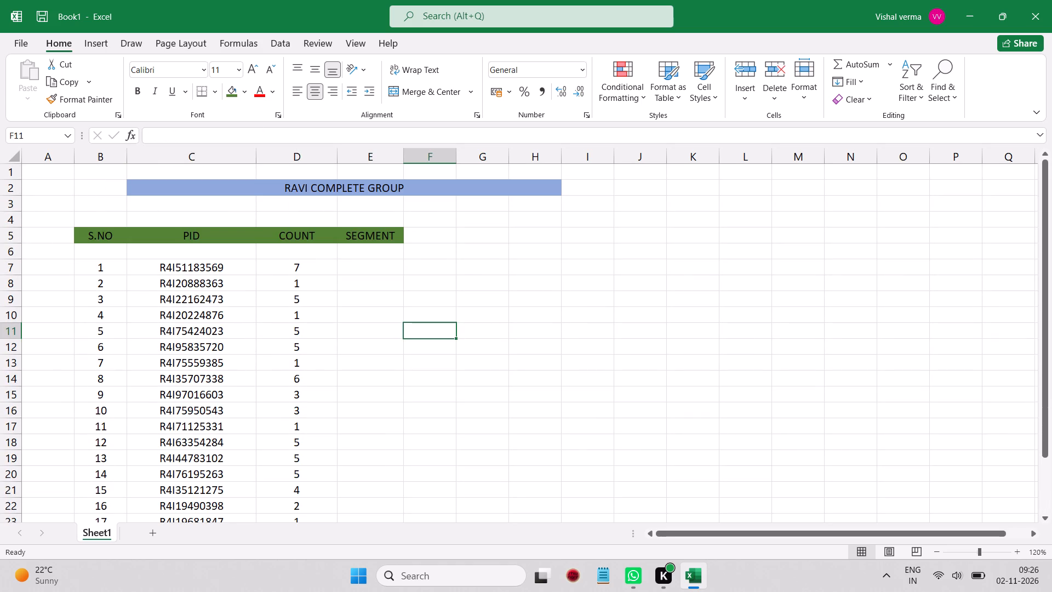
scroll(222, 445, down, 2)
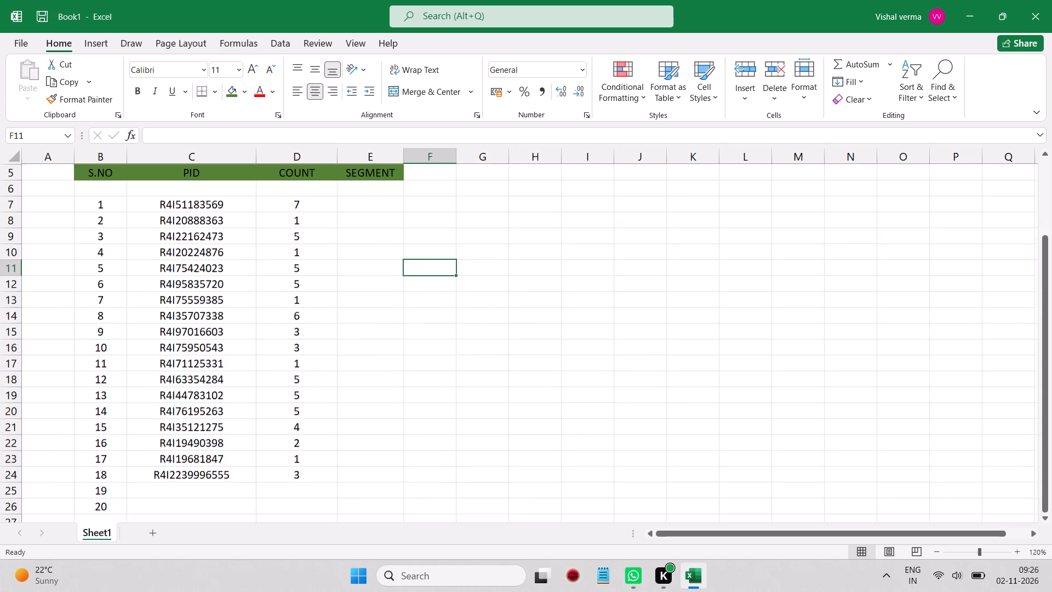
scroll(318, 440, up, 1)
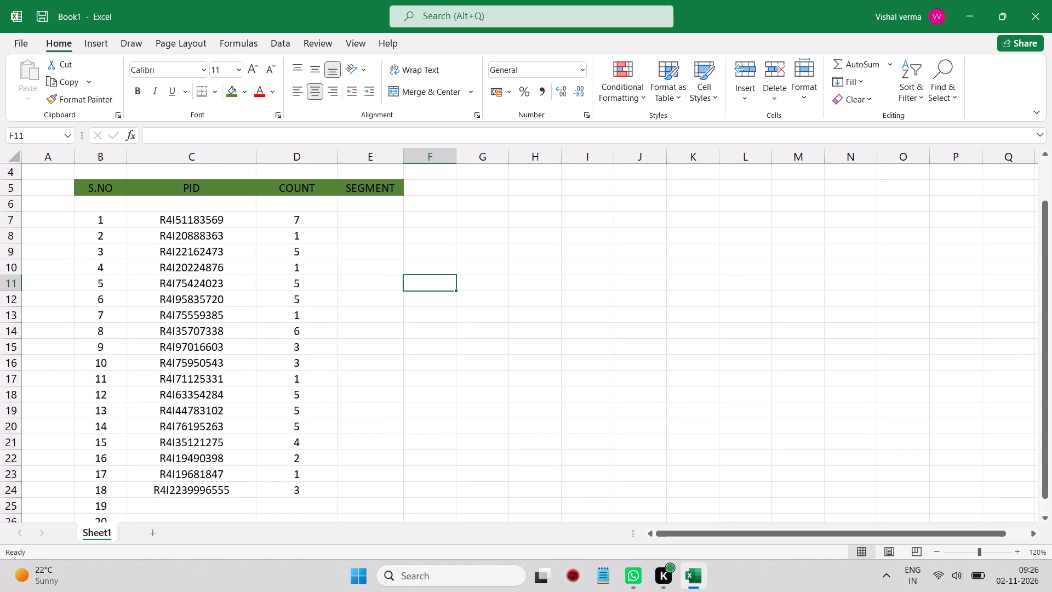
click(353, 429)
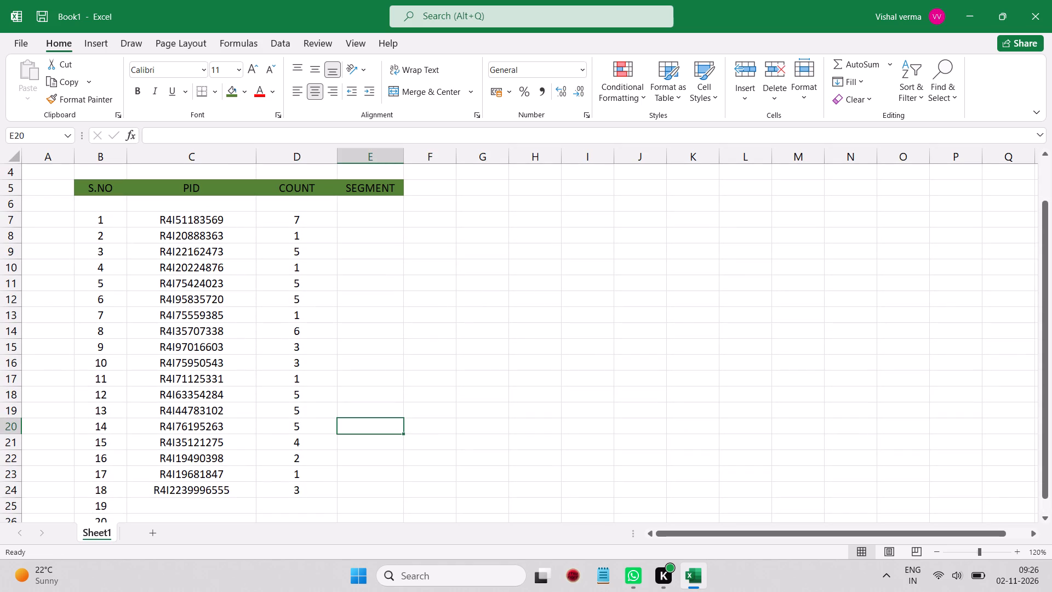
click(354, 398)
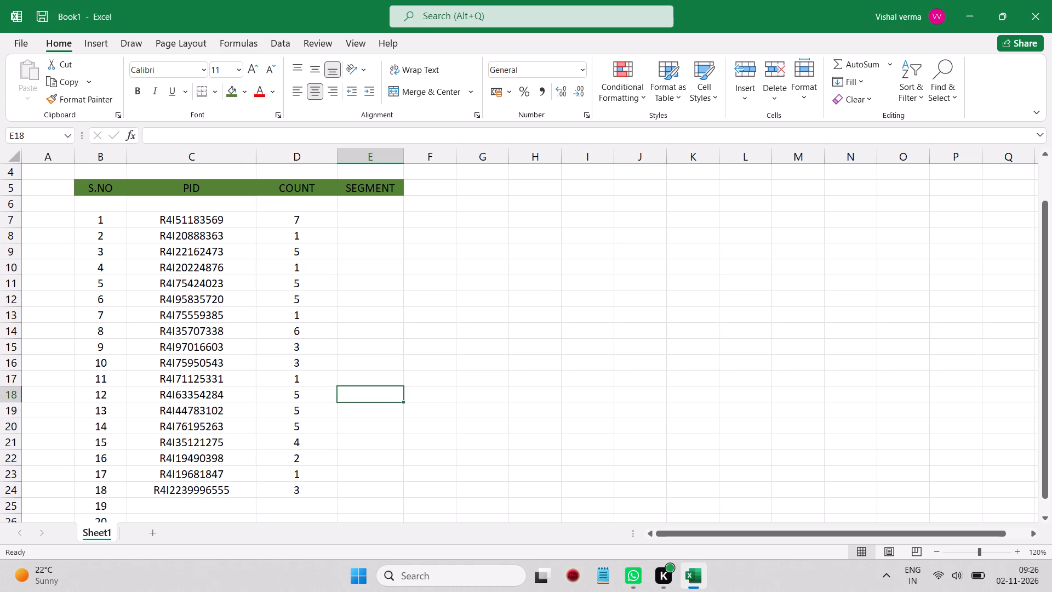
text(B2B)
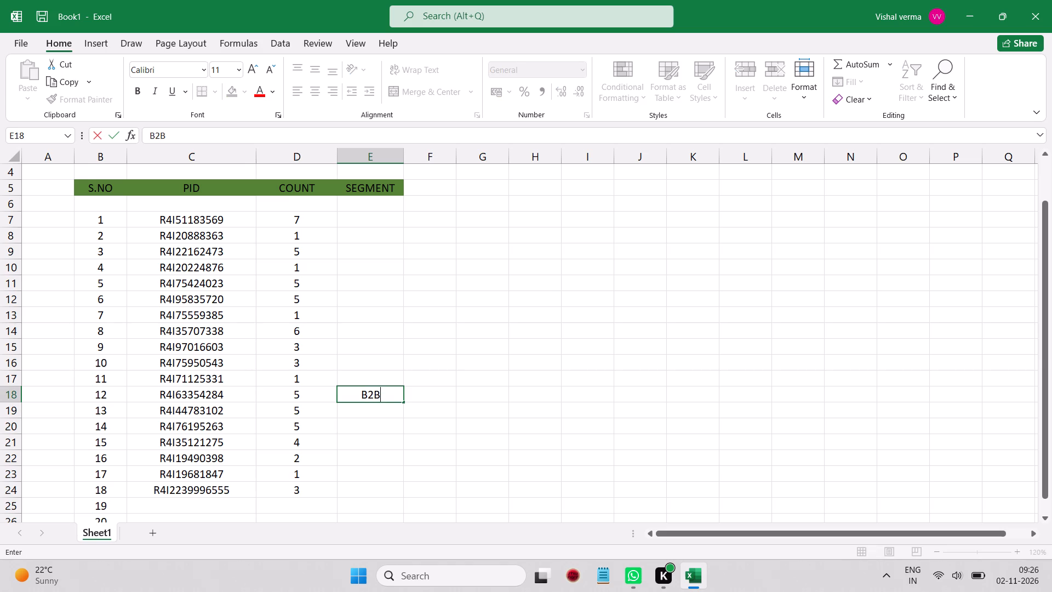
click(622, 409)
Add a new blank worksheet to the workbook.
scroll(507, 432, up, 2)
scroll(507, 432, down, 2)
scroll(477, 434, up, 2)
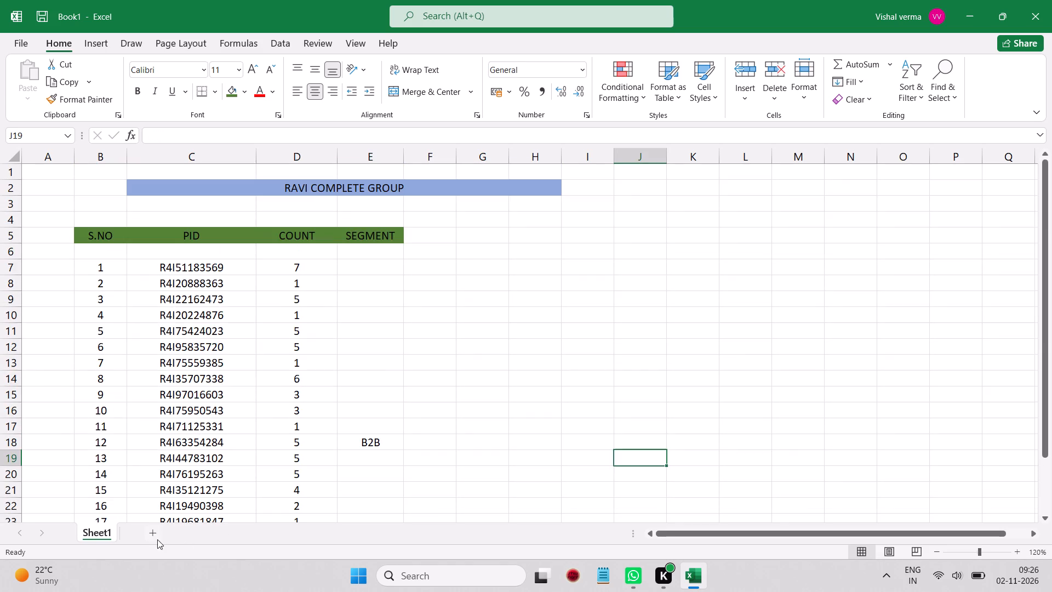
click(155, 532)
scroll(204, 298, up, 3)
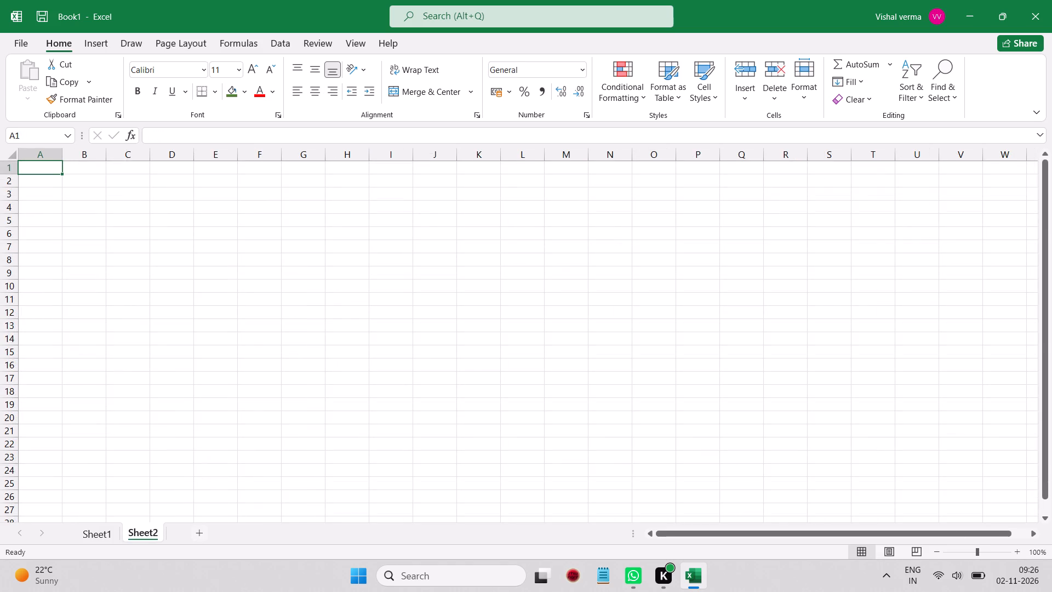
Merge and center cells C2:G2 on the new sheet and enter the title TEV COMPLETE GROUP.
triple_click(1014, 551)
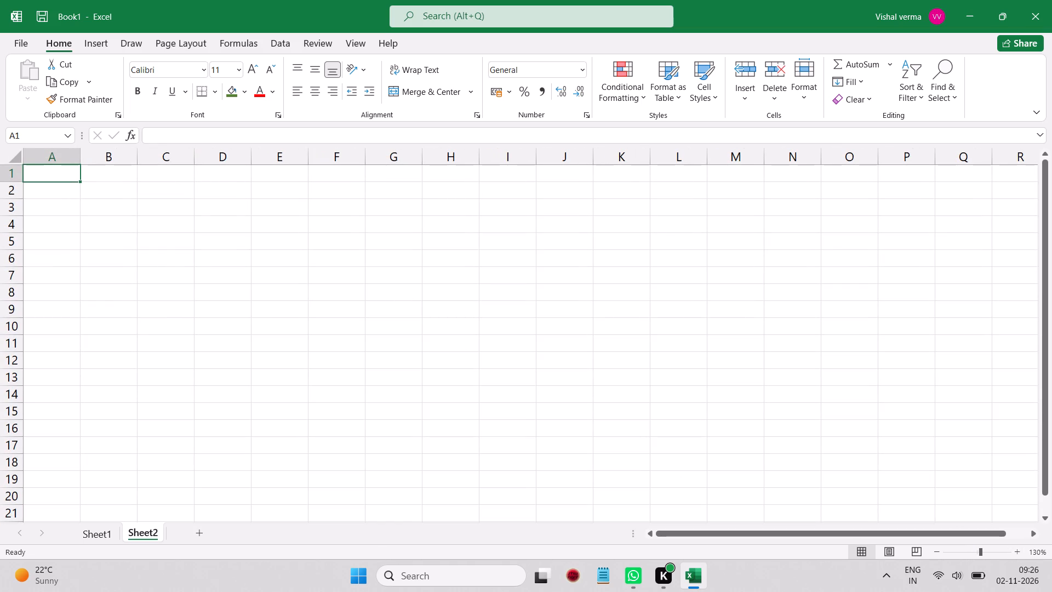
click(163, 189)
drag(195, 198, 354, 202)
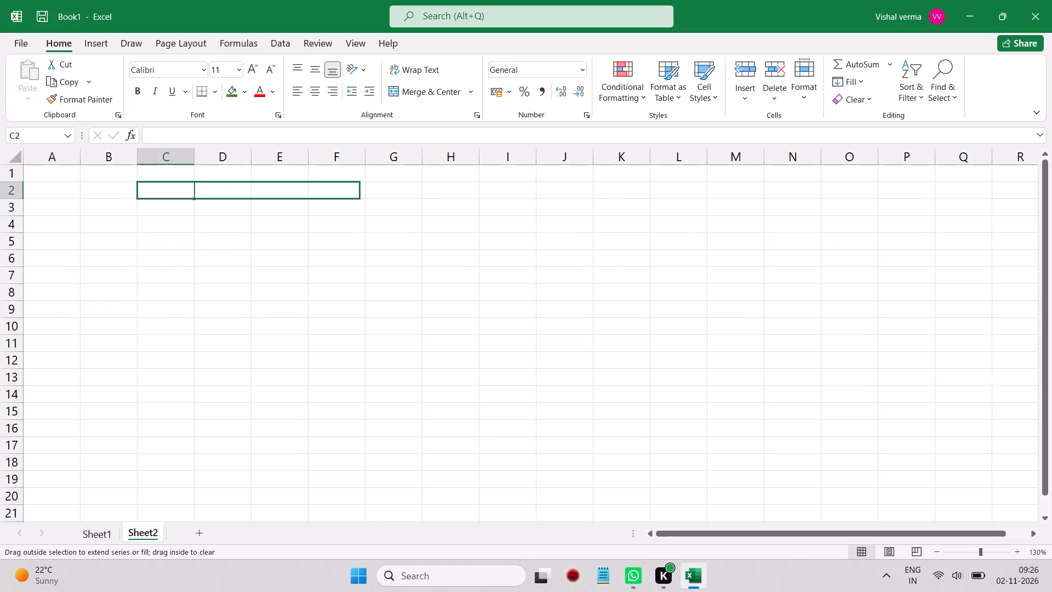
drag(354, 202, 411, 202)
click(398, 94)
right_click(398, 94)
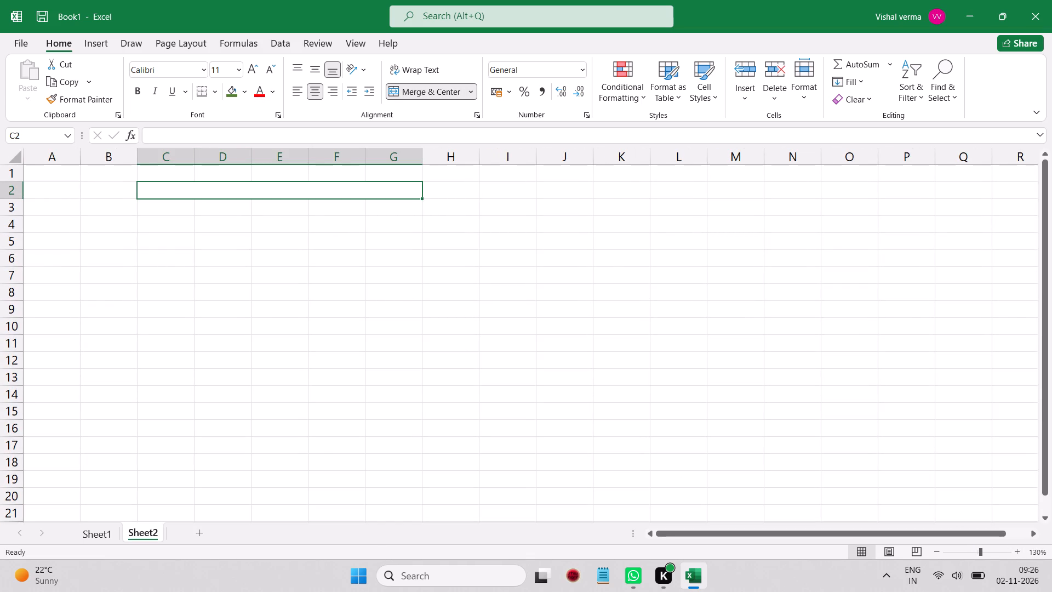
text(TEV COM)
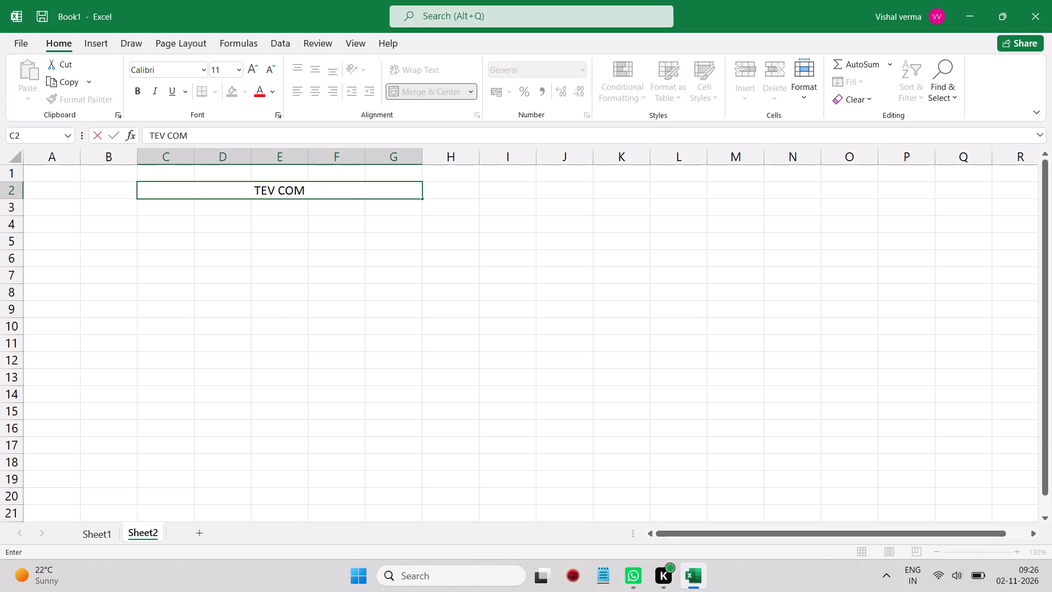
text(PLETE GROUP)
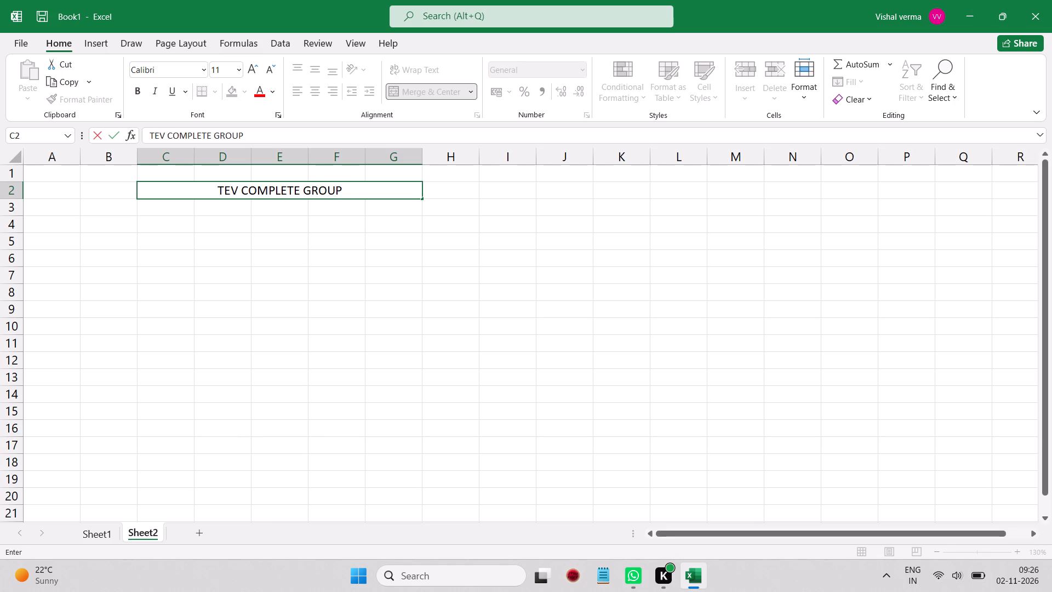
click(95, 228)
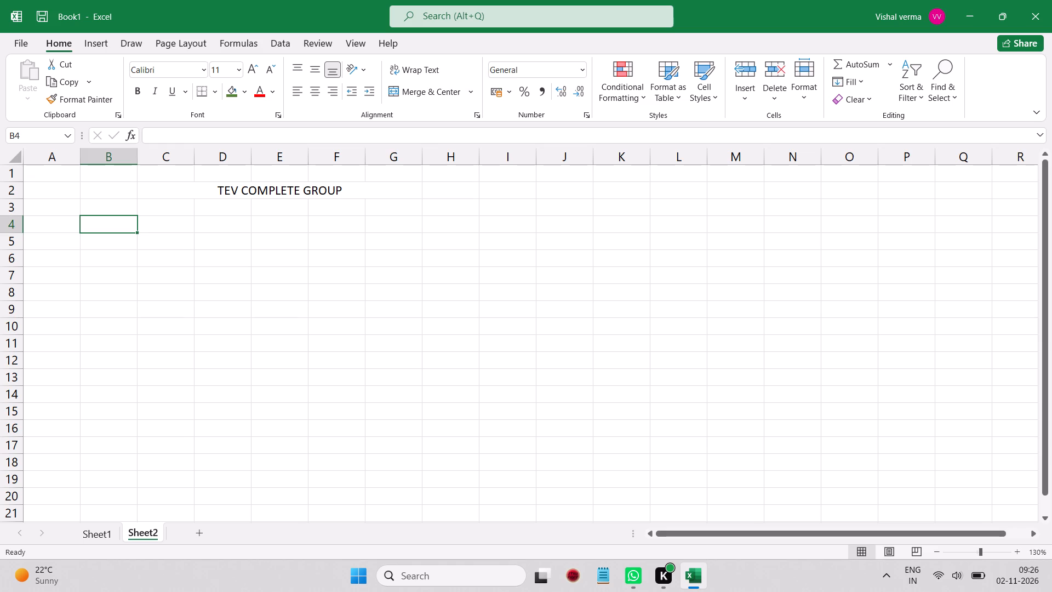
Apply a light blue theme fill to the merged TEV COMPLETE GROUP title in C2:G2.
click(194, 185)
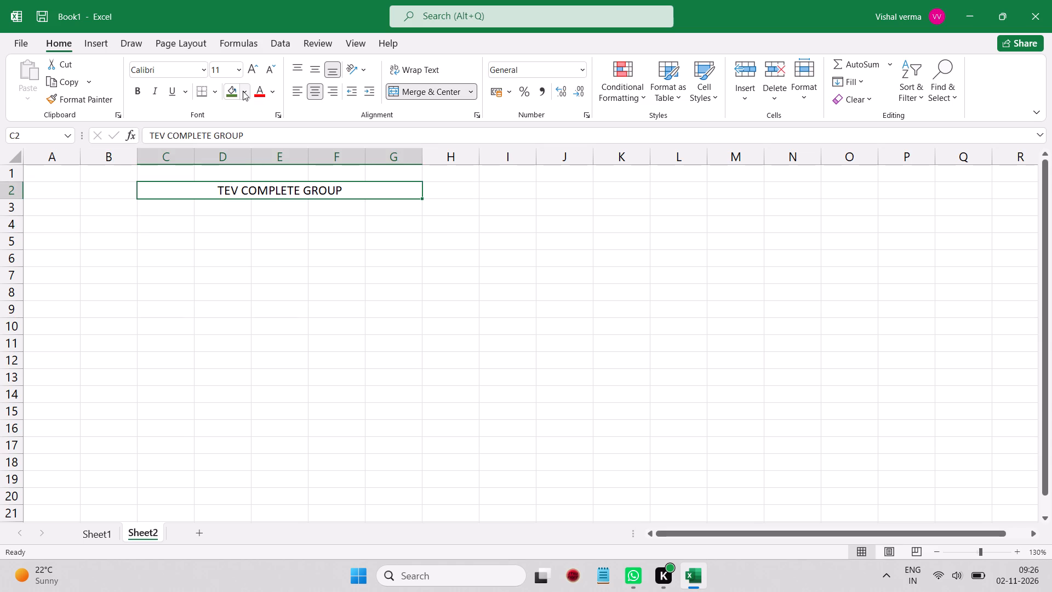
click(243, 91)
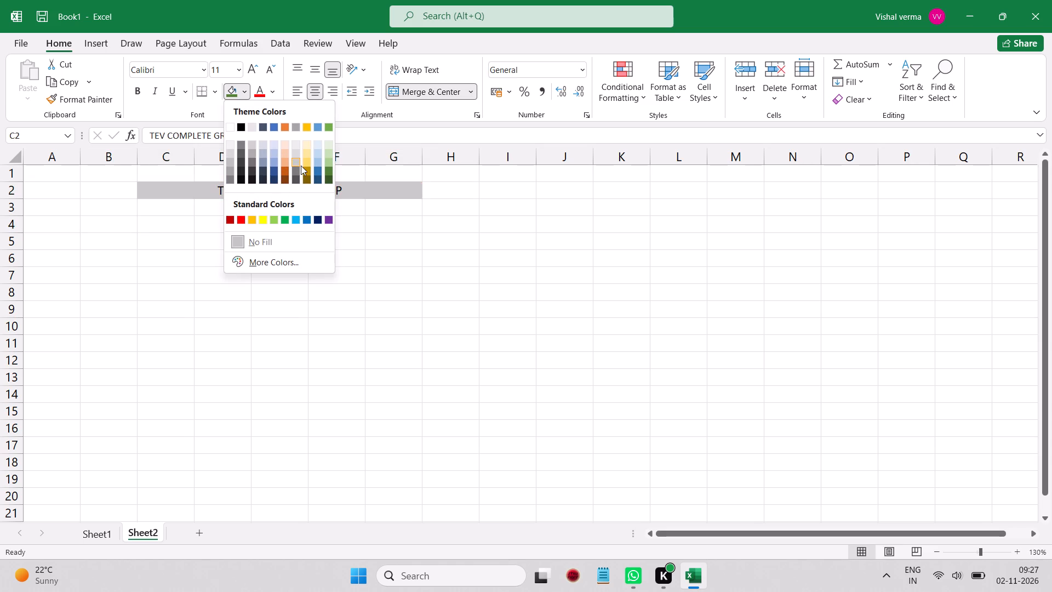
click(271, 160)
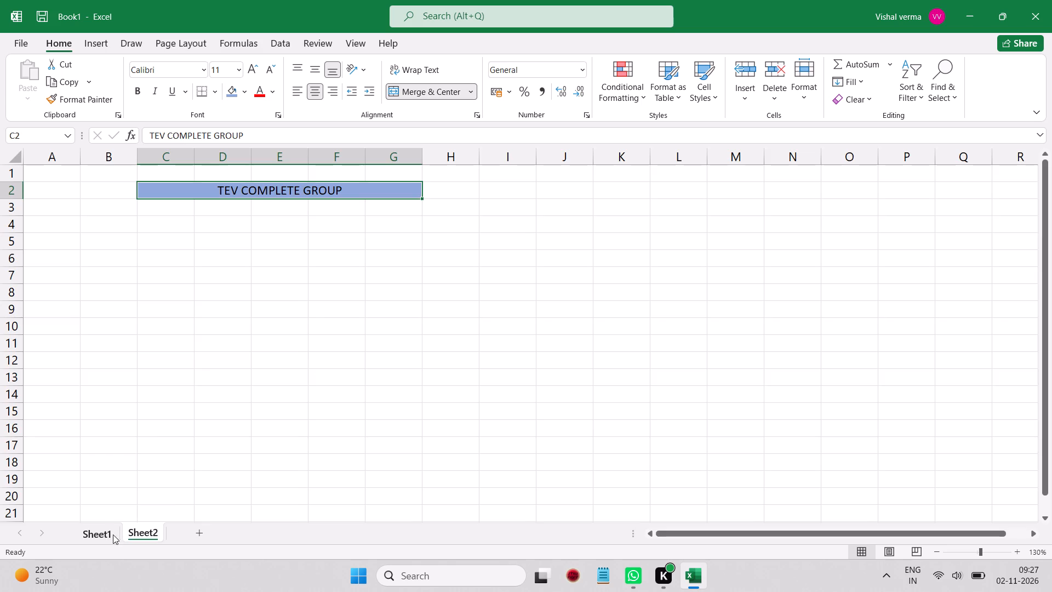
Enter the column headers S.NO, PID, COUNT and SEGMENT in cells B4:E4 of Sheet2.
click(111, 534)
click(145, 534)
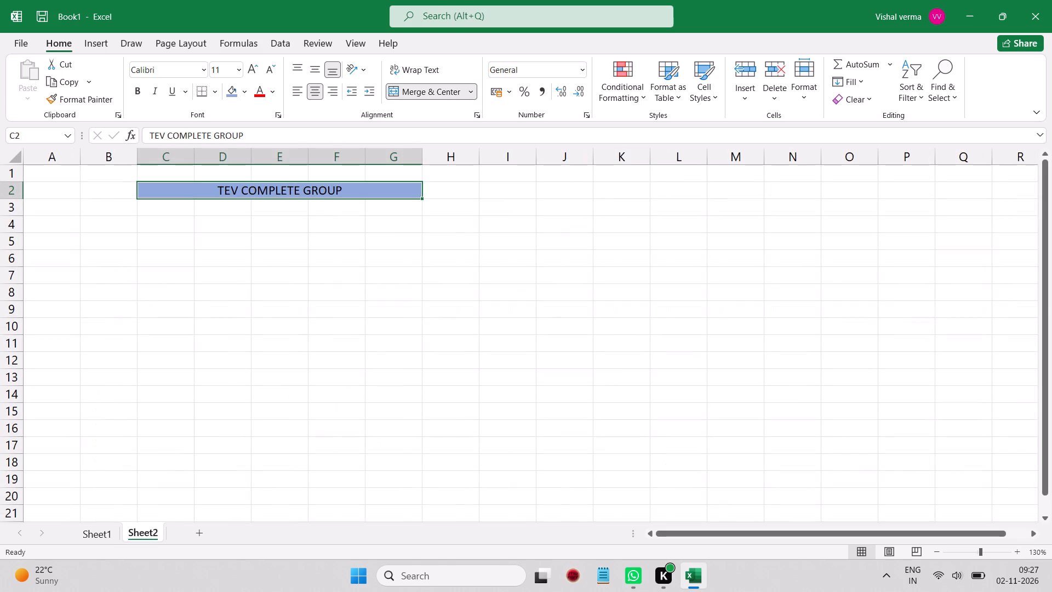
click(105, 223)
key(s)
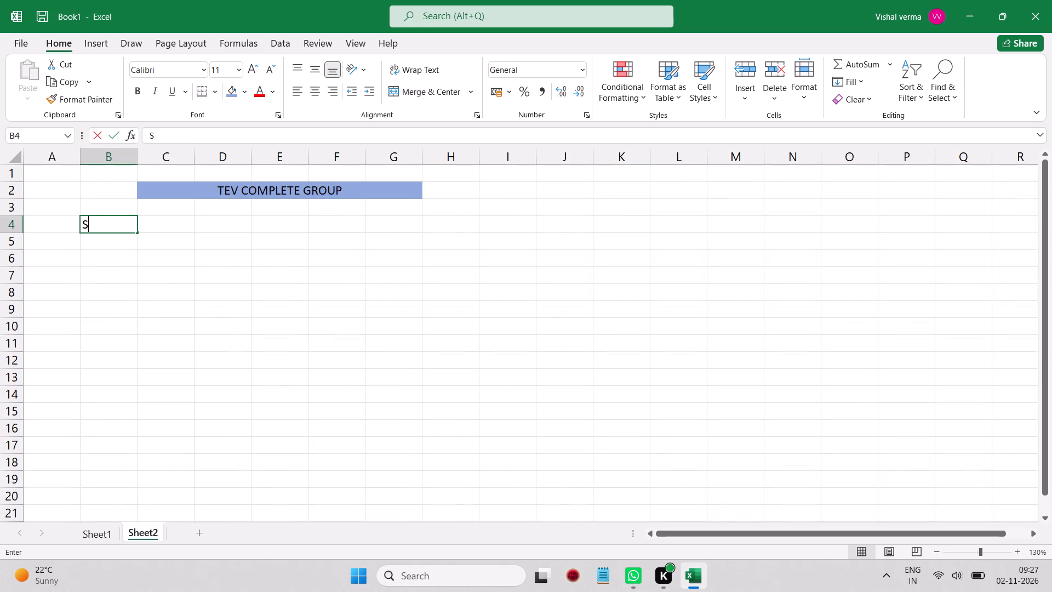
text(.NO)
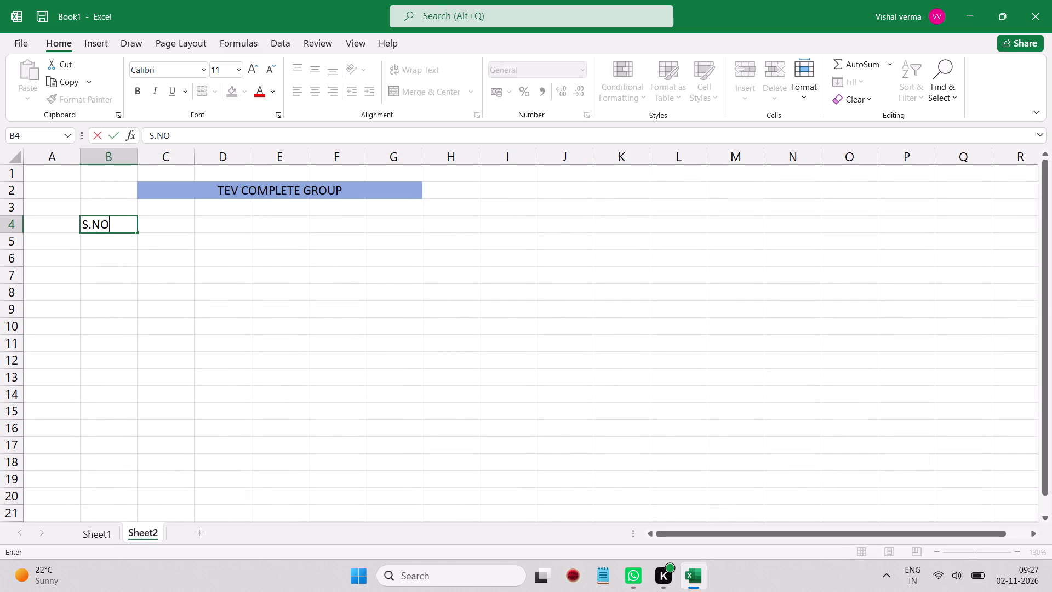
key(Right)
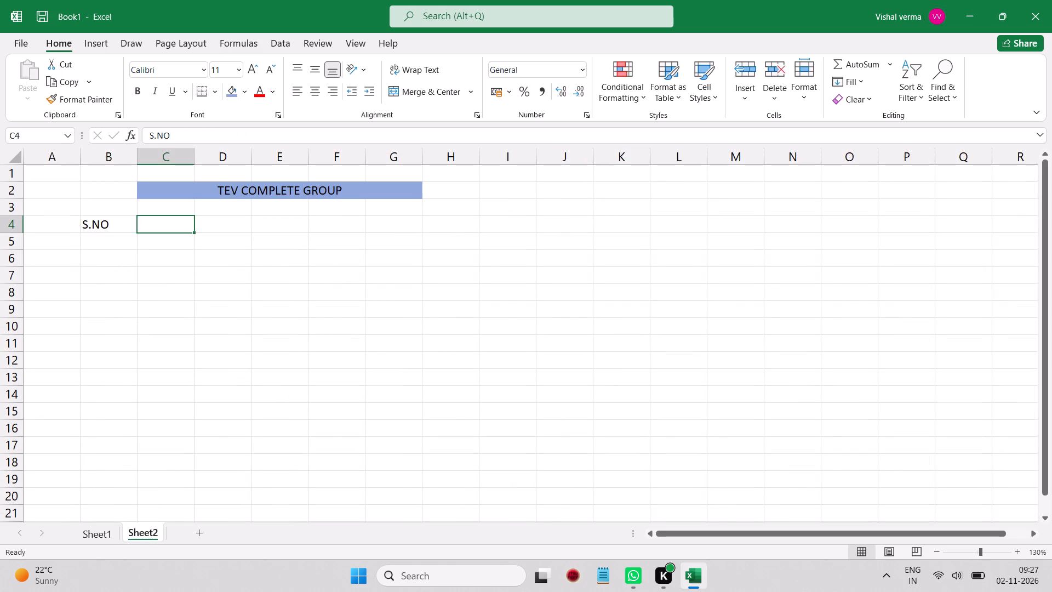
text(PID)
key(Right)
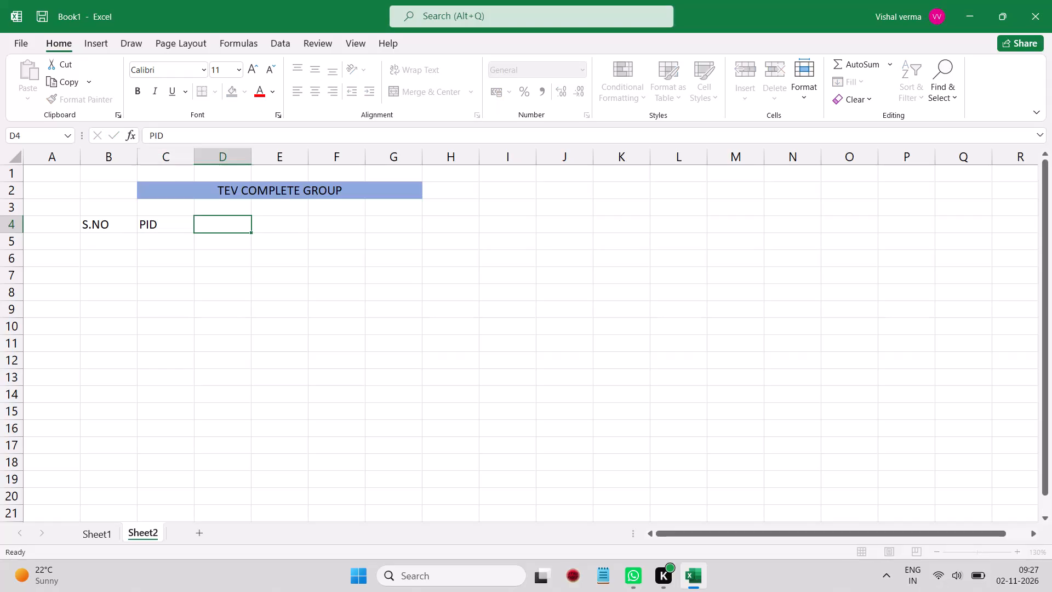
text(COUNT)
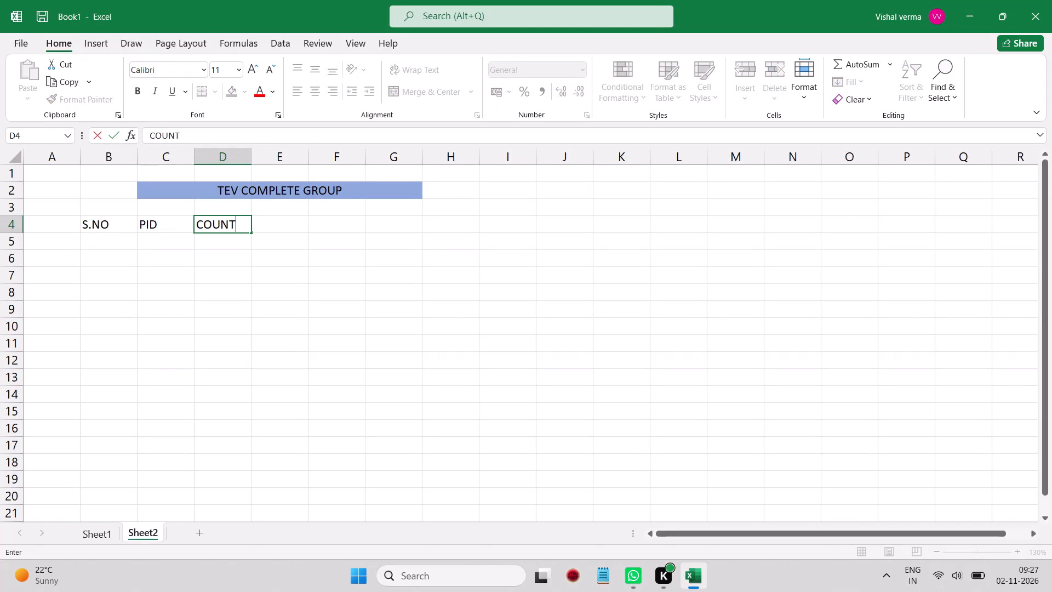
key(Right)
text(SEGMENT)
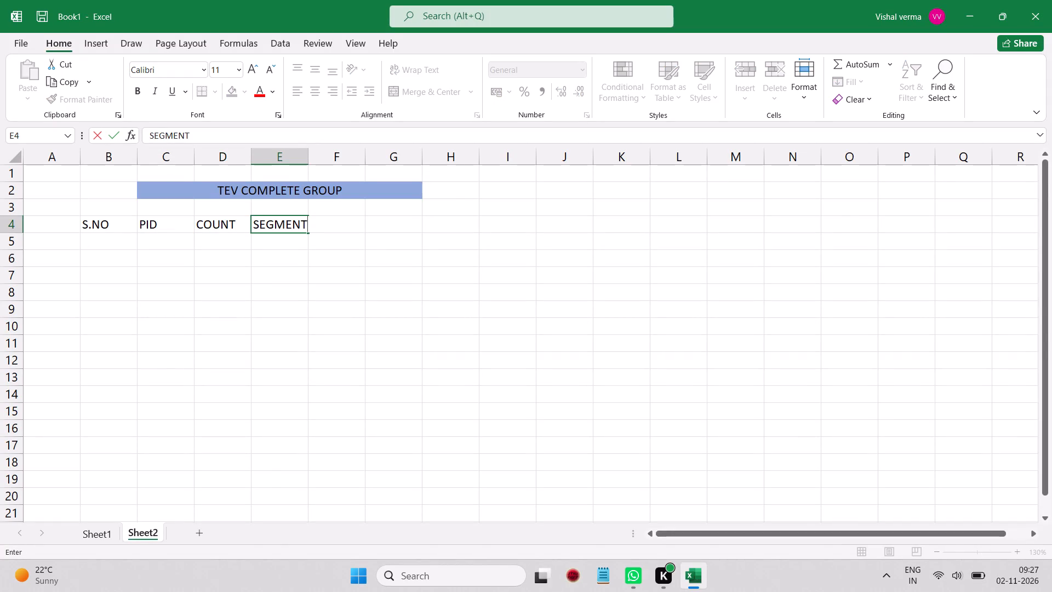
Apply a dark green theme fill to the header cells S.NO, PID, COUNT and SEGMENT in B4:E4.
click(116, 224)
click(244, 94)
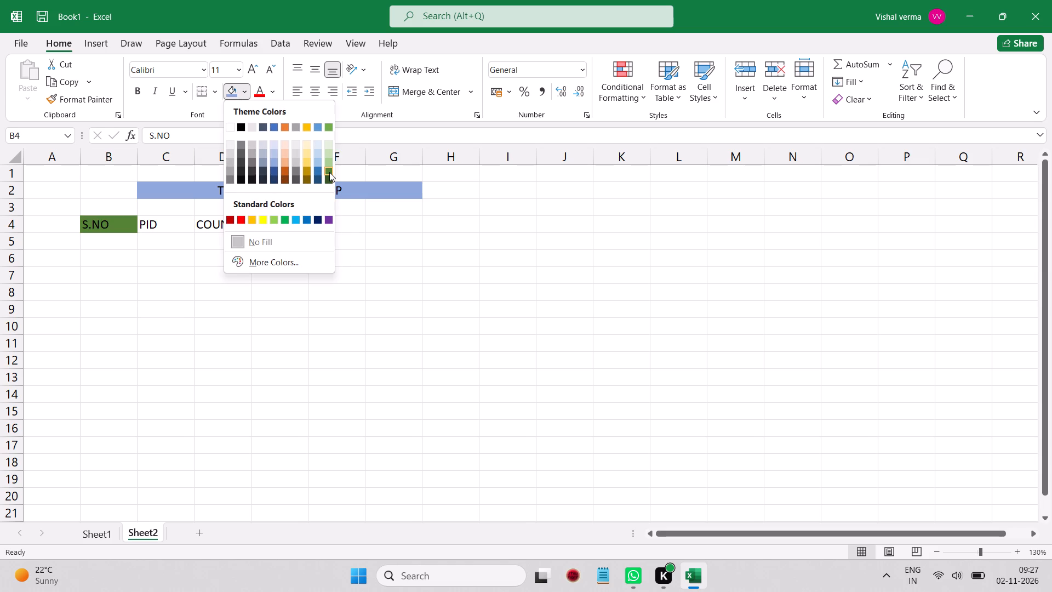
click(329, 172)
click(167, 228)
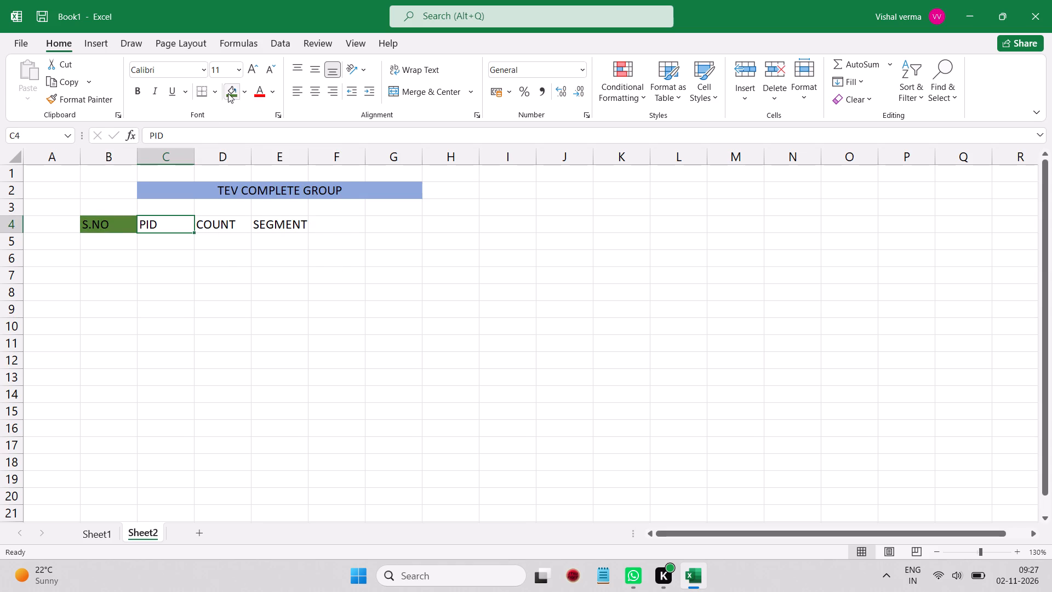
click(228, 93)
click(222, 223)
click(228, 89)
click(275, 225)
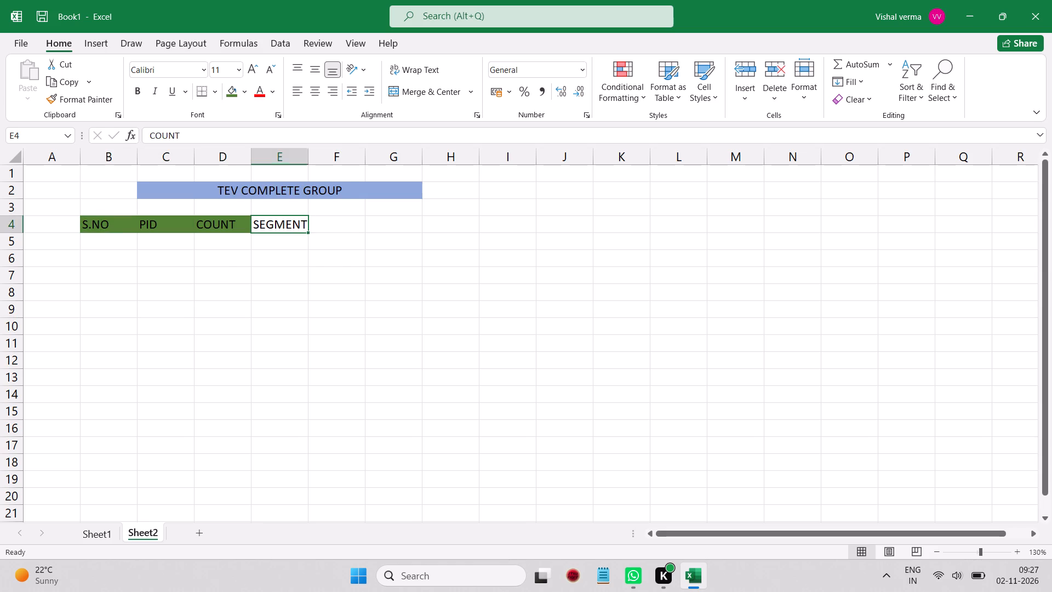
click(229, 95)
click(391, 258)
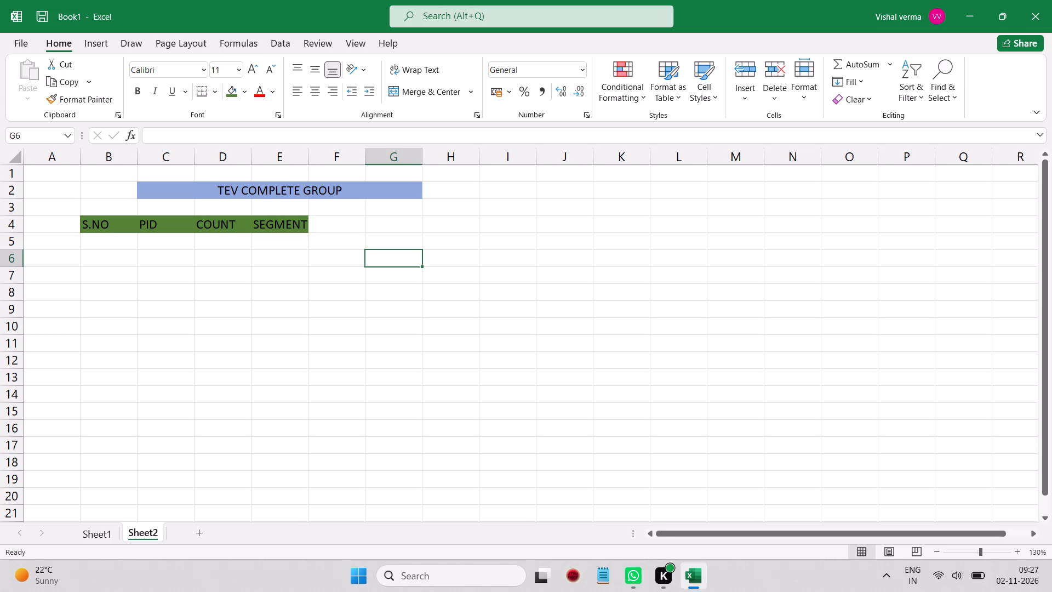
Widen columns E, D and C, making the PID column the widest, and slightly narrow column B.
drag(307, 156, 334, 161)
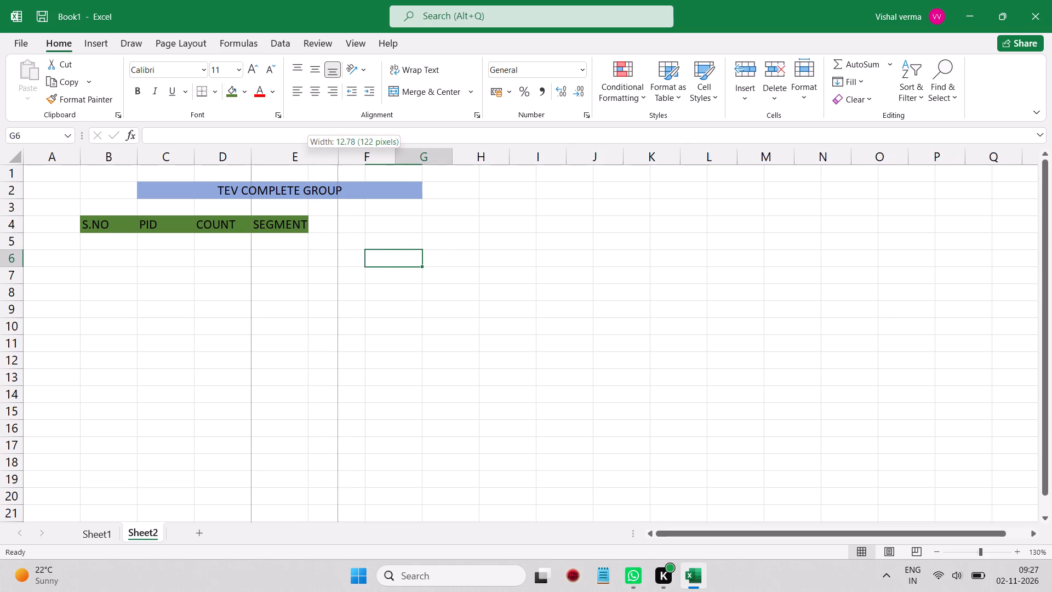
drag(334, 161, 330, 161)
drag(253, 158, 266, 157)
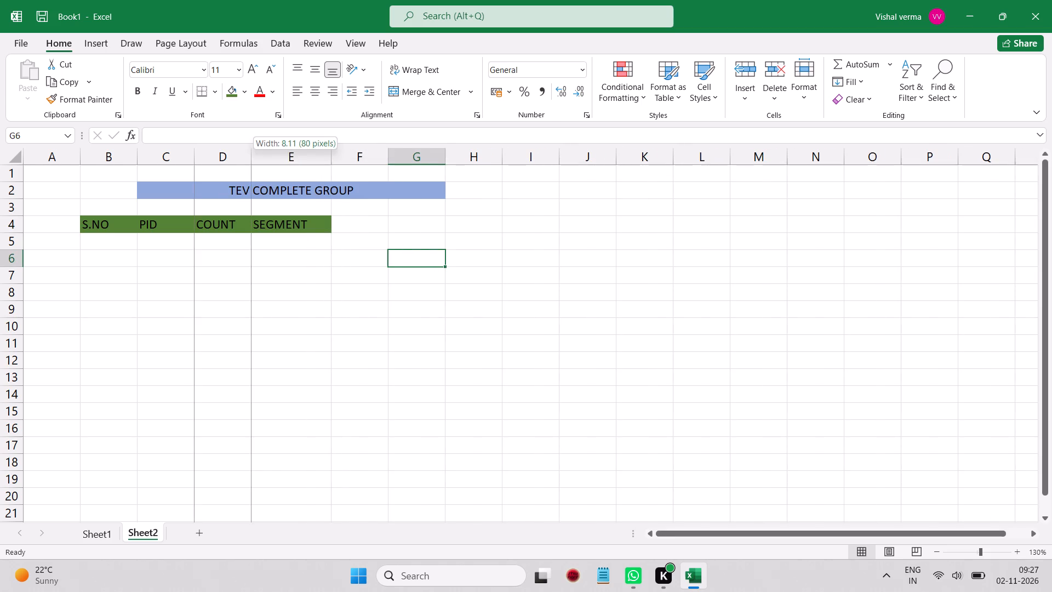
drag(266, 157, 270, 156)
drag(195, 156, 231, 155)
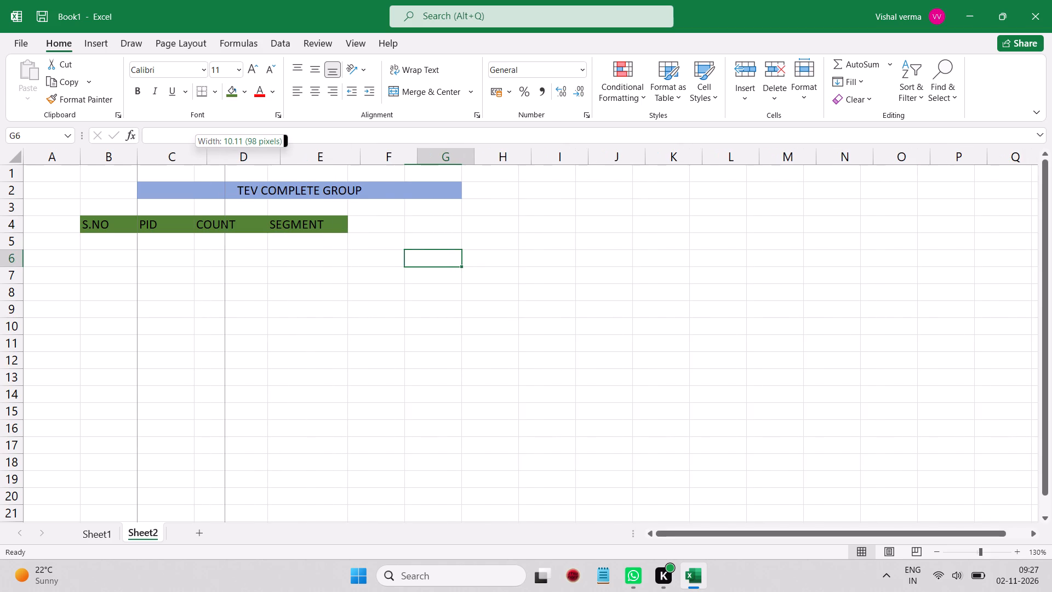
drag(231, 155, 271, 152)
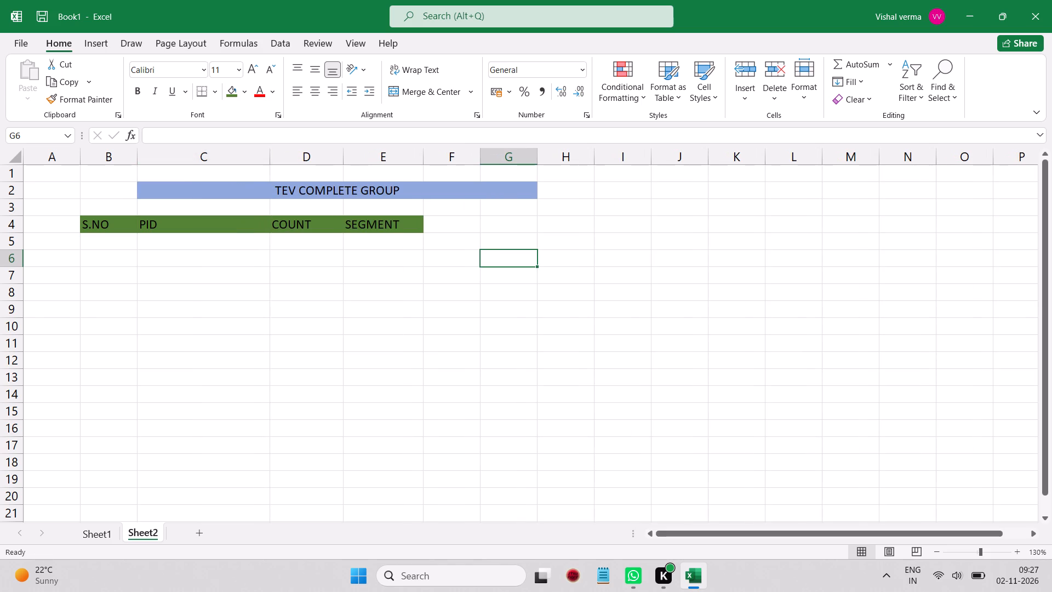
drag(139, 161, 133, 161)
Enter the serial numbers 1 to 10 down the S.NO column in cells B6:B15.
click(112, 257)
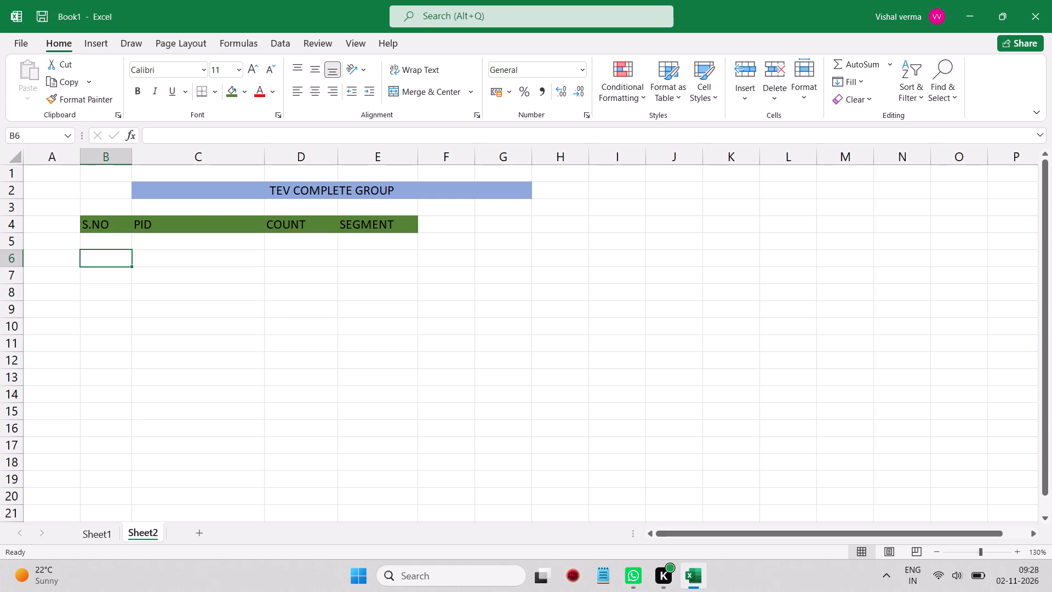
key(1)
key(Down)
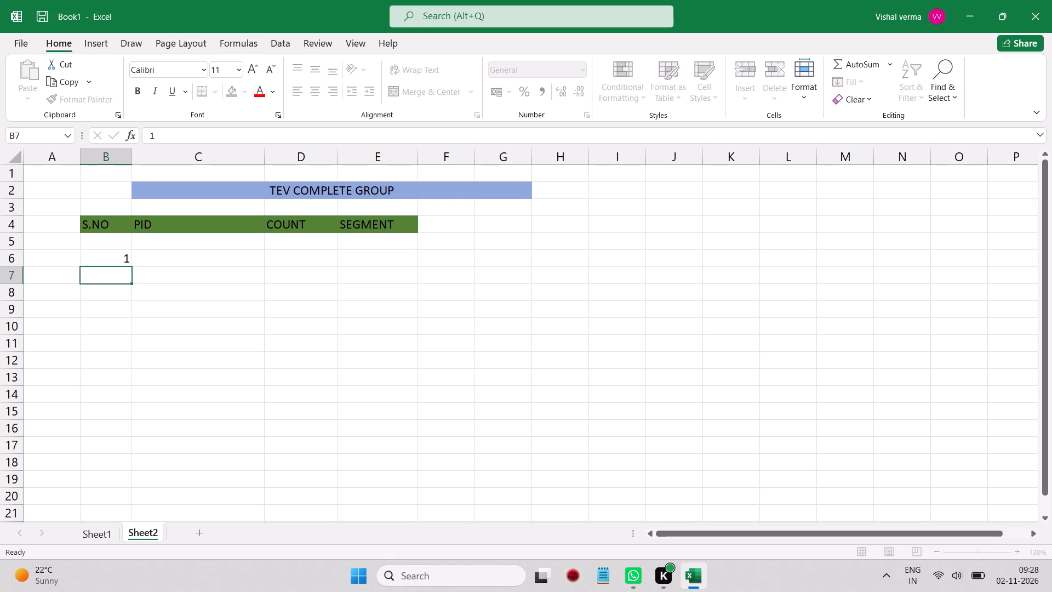
key(2)
key(Down)
key(3)
key(Down)
key(4)
key(Down)
key(5)
key(Down)
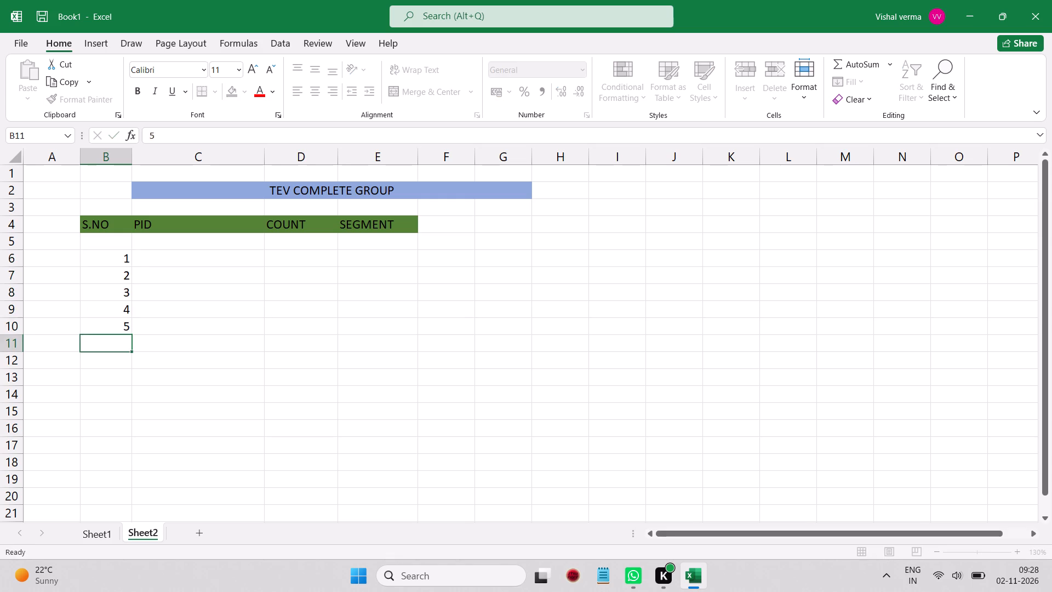
key(6)
key(Down)
key(7)
key(Down)
key(8)
key(Down)
key(9)
key(Down)
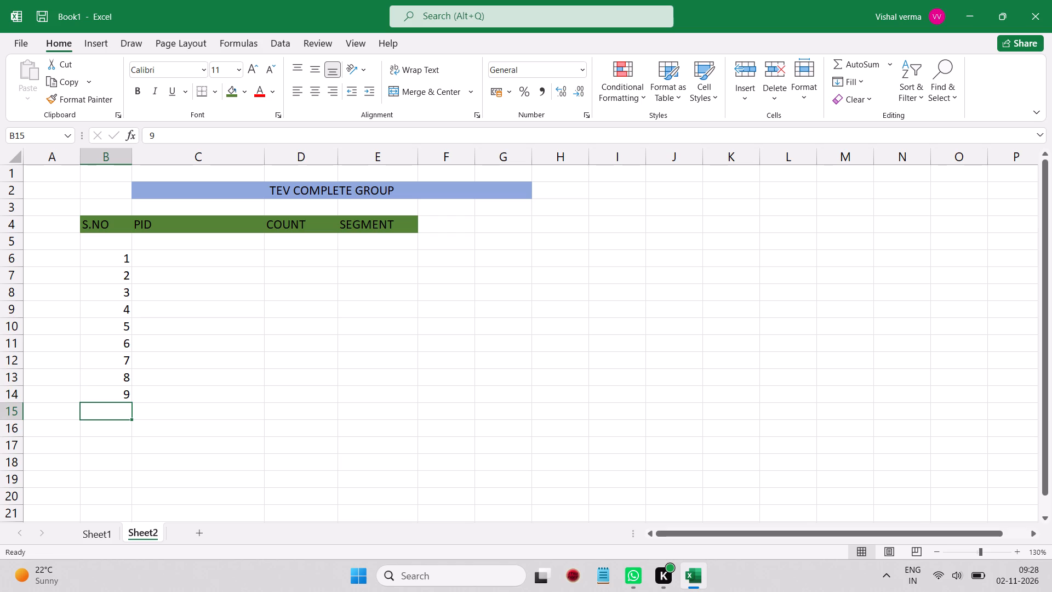
text(10)
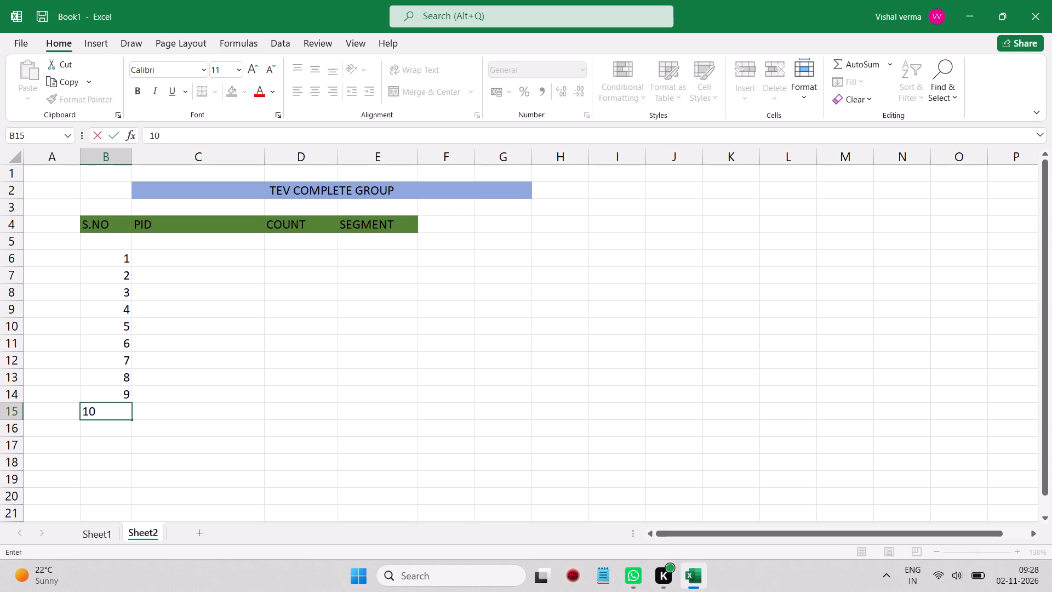
click(402, 412)
Center the contents of all cells on Sheet2 horizontally.
key(ctrl+a)
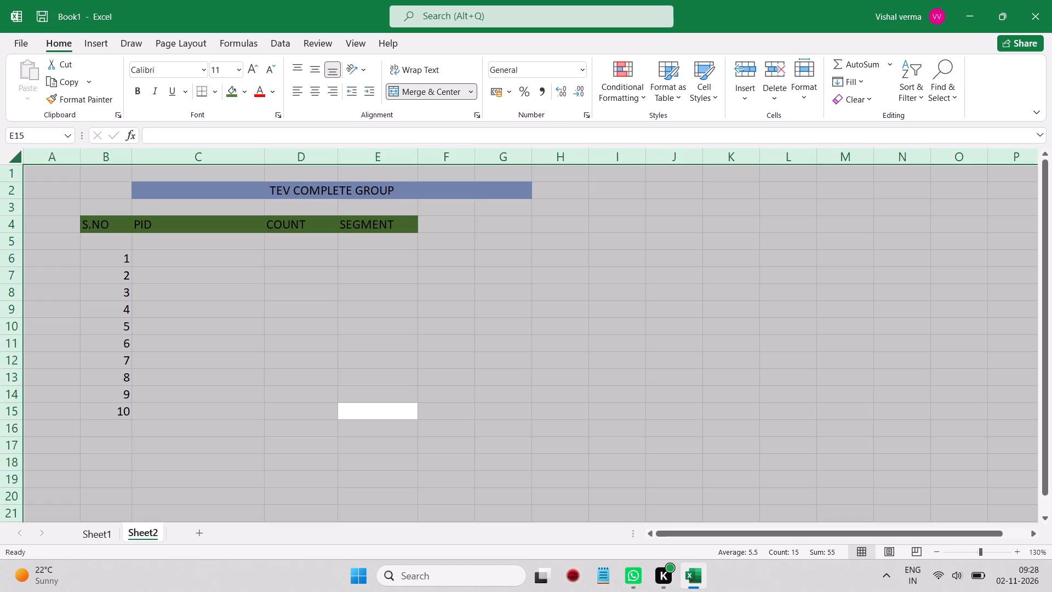
click(317, 92)
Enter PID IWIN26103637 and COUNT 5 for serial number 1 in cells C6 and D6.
click(196, 263)
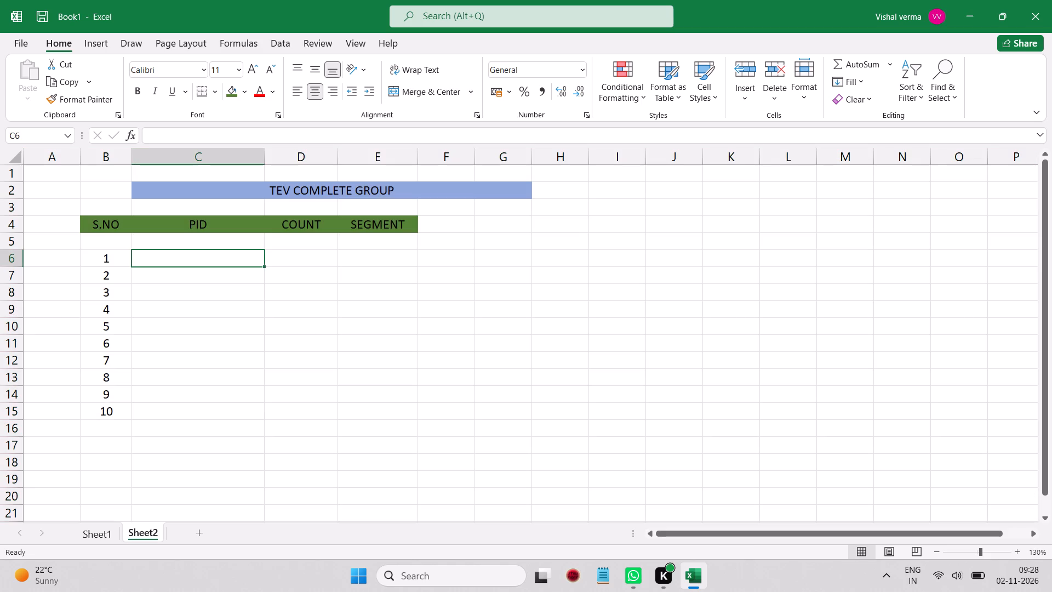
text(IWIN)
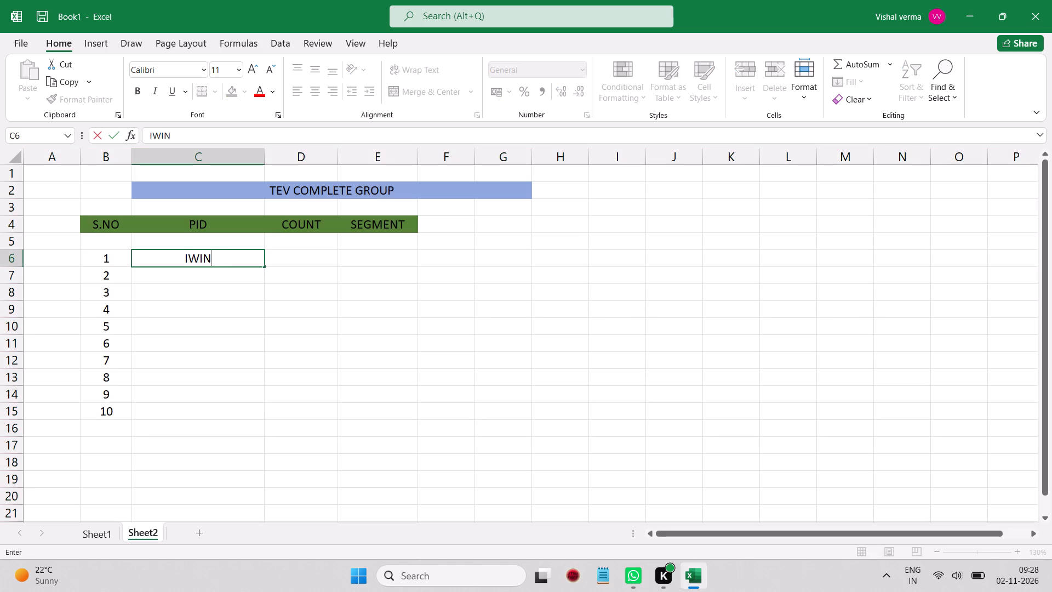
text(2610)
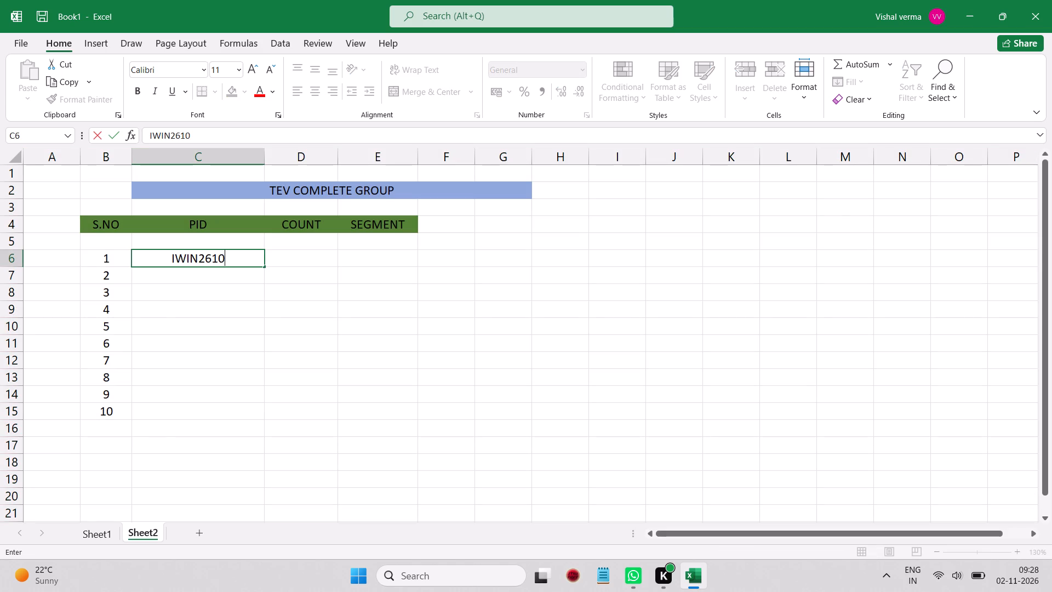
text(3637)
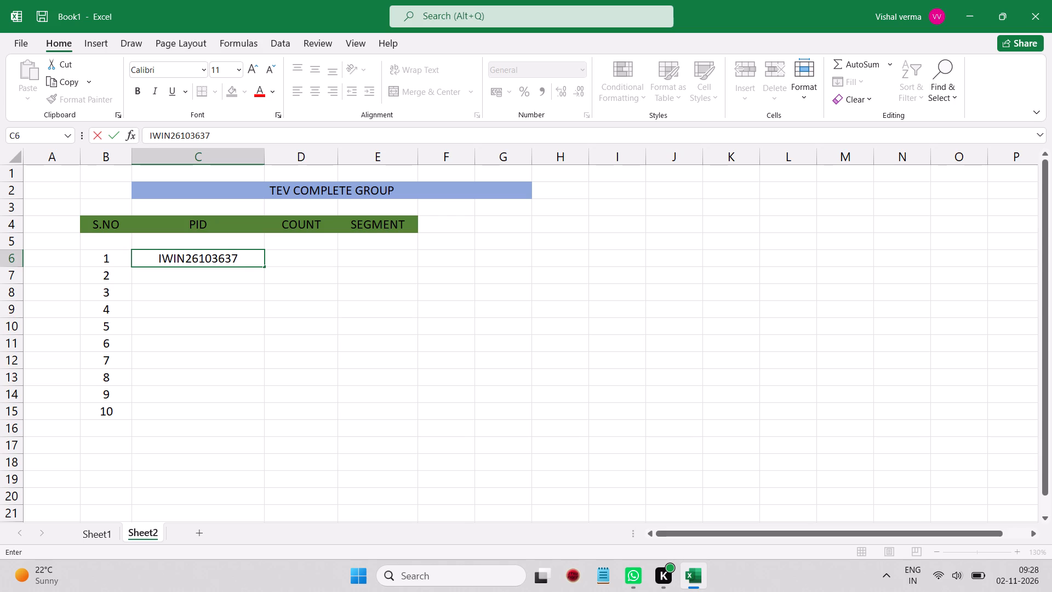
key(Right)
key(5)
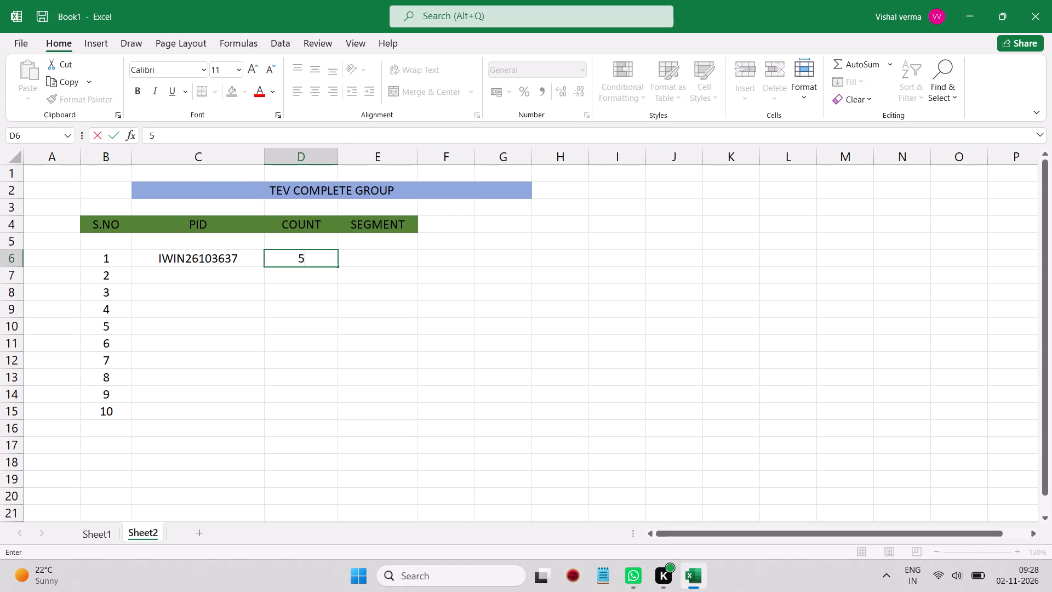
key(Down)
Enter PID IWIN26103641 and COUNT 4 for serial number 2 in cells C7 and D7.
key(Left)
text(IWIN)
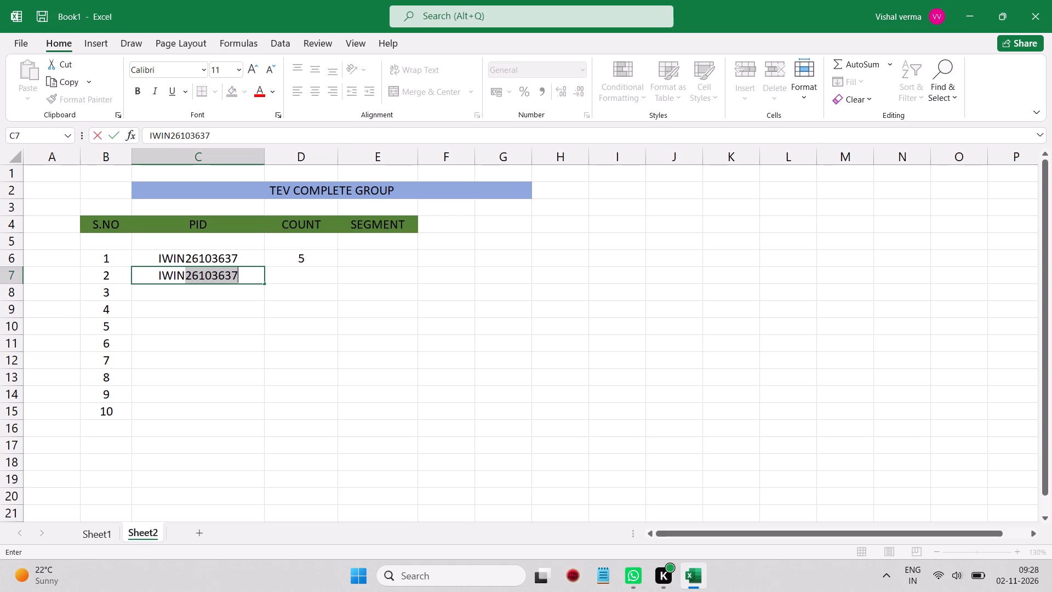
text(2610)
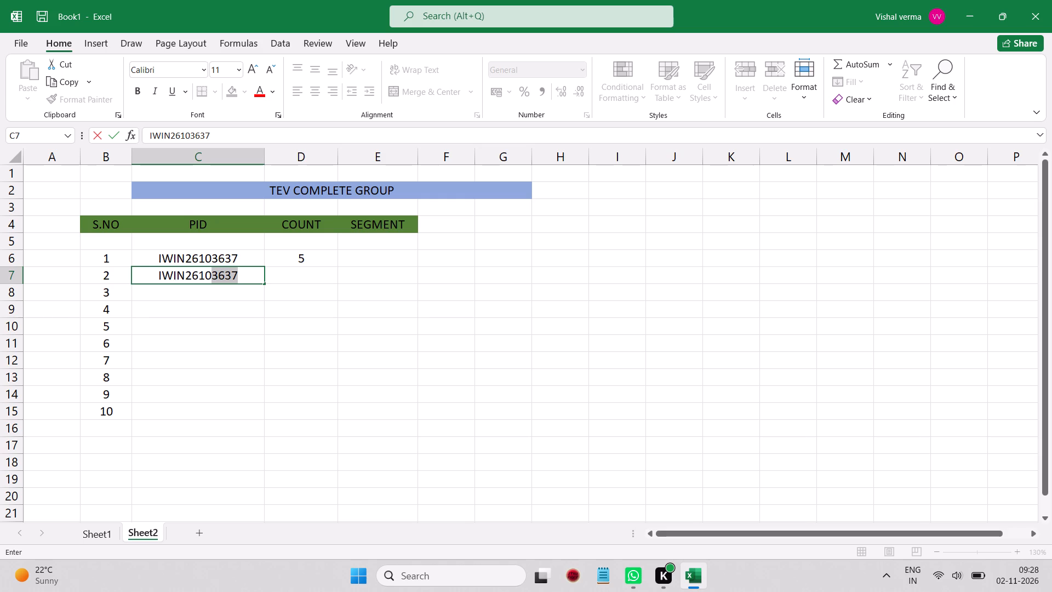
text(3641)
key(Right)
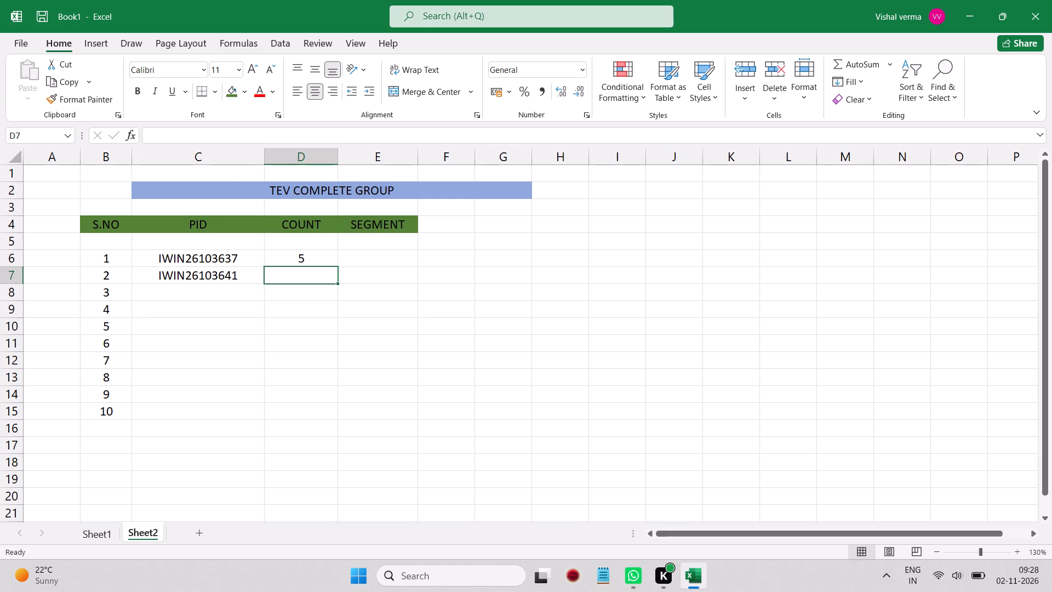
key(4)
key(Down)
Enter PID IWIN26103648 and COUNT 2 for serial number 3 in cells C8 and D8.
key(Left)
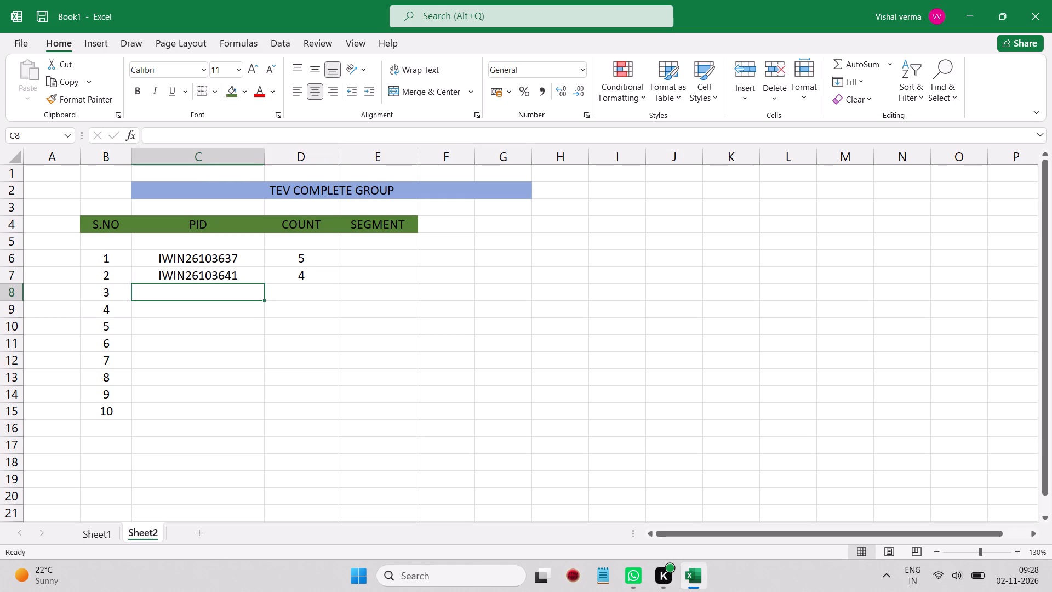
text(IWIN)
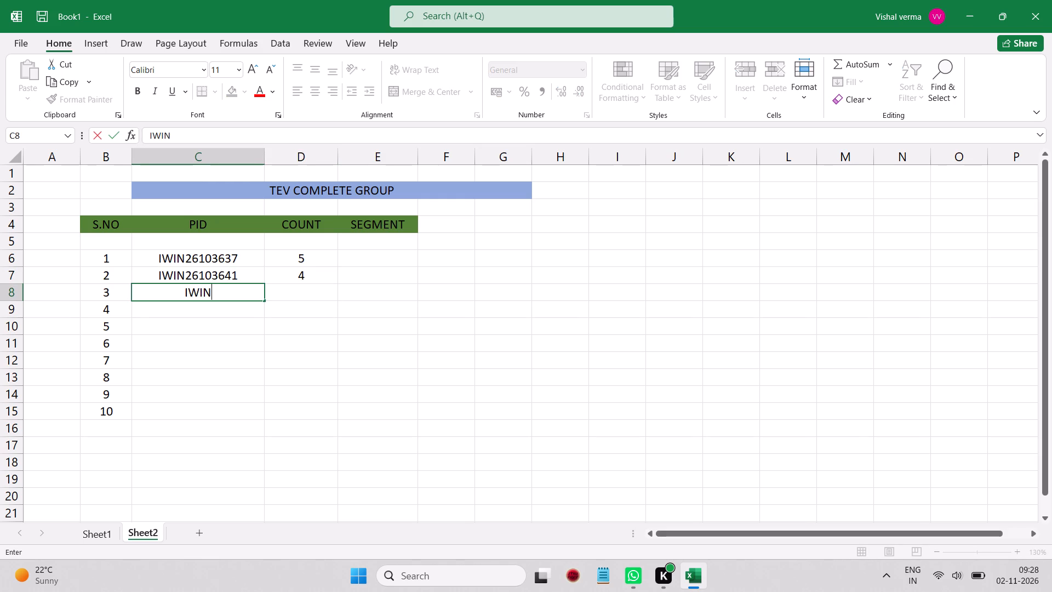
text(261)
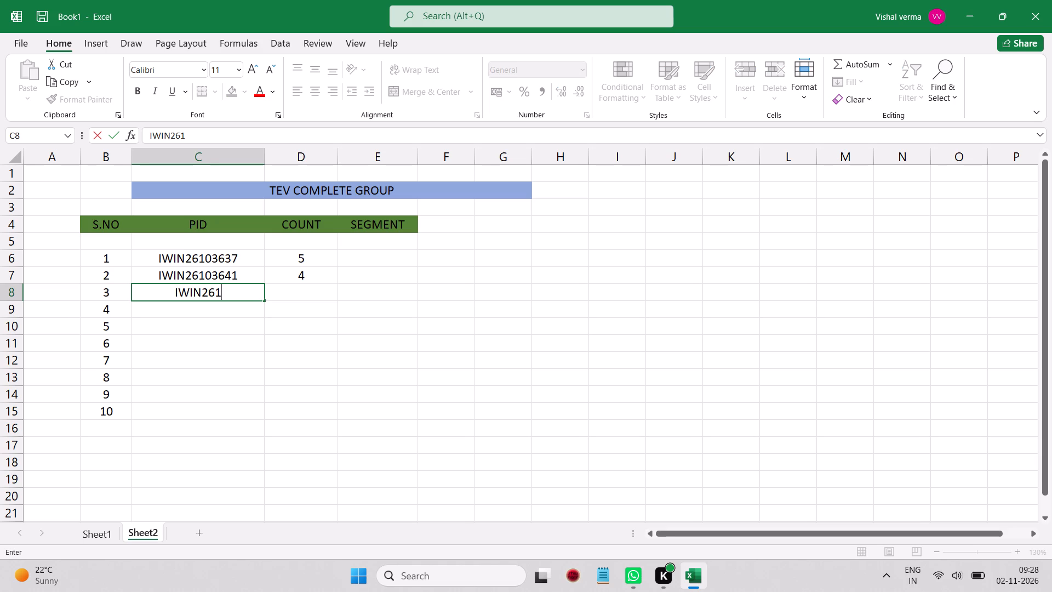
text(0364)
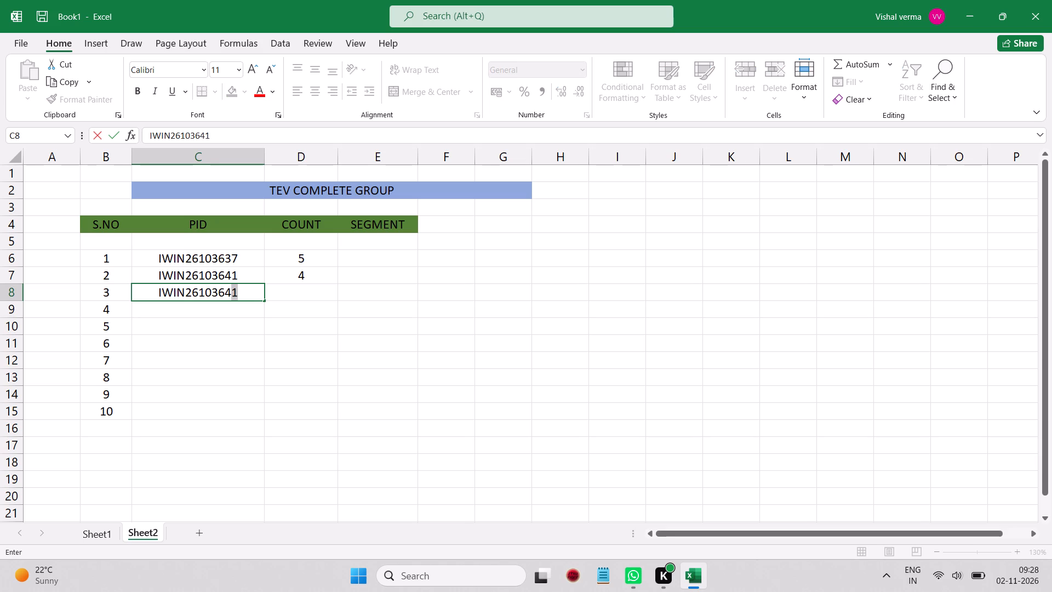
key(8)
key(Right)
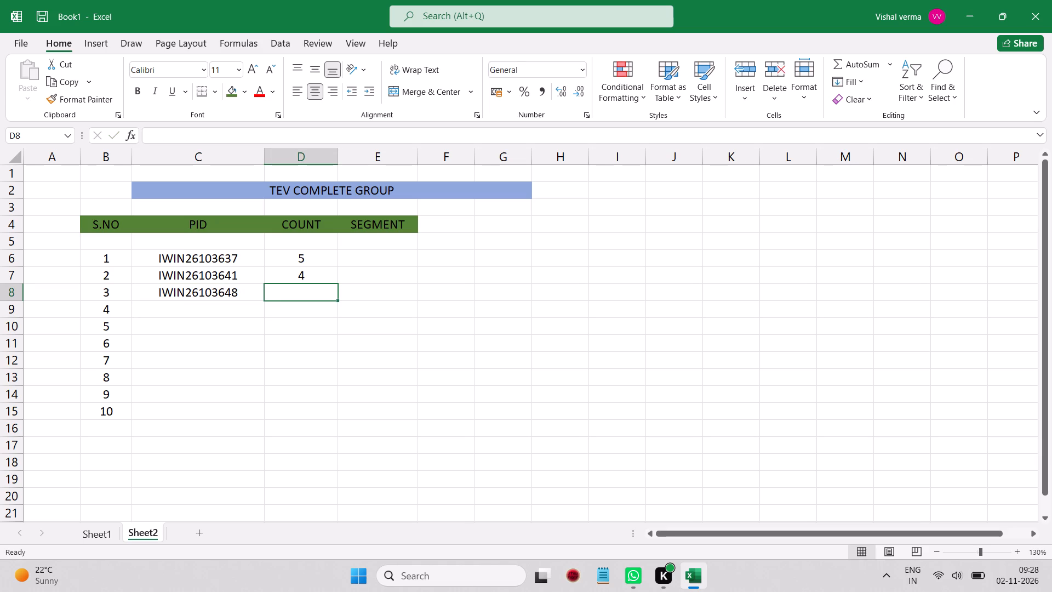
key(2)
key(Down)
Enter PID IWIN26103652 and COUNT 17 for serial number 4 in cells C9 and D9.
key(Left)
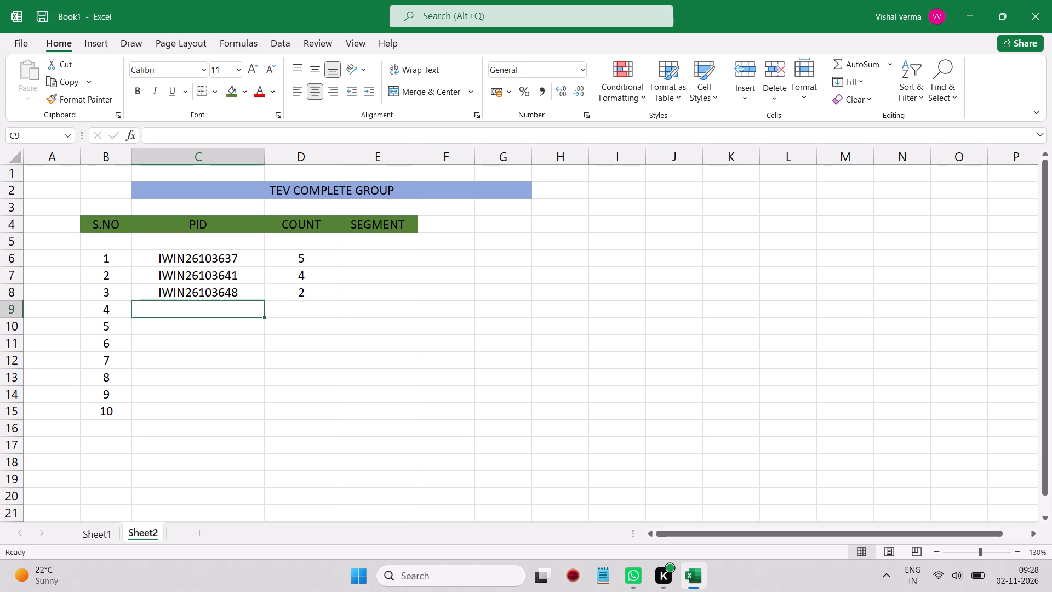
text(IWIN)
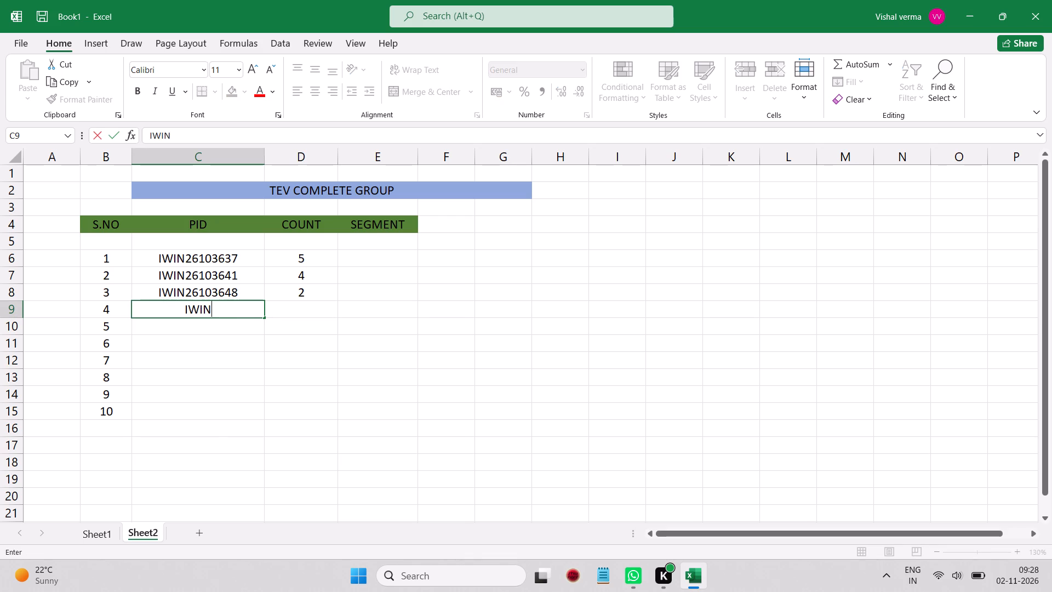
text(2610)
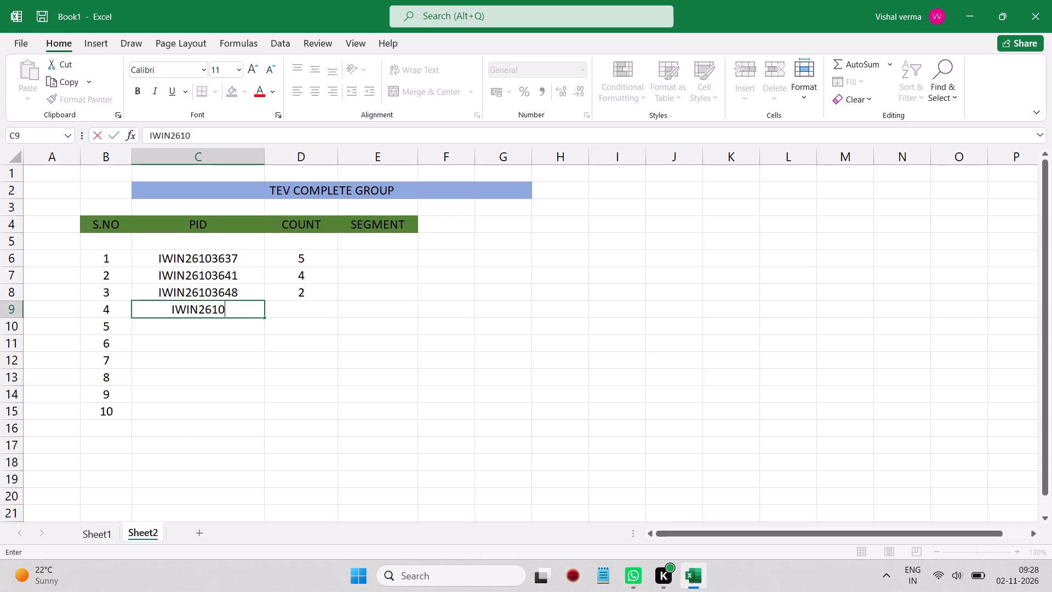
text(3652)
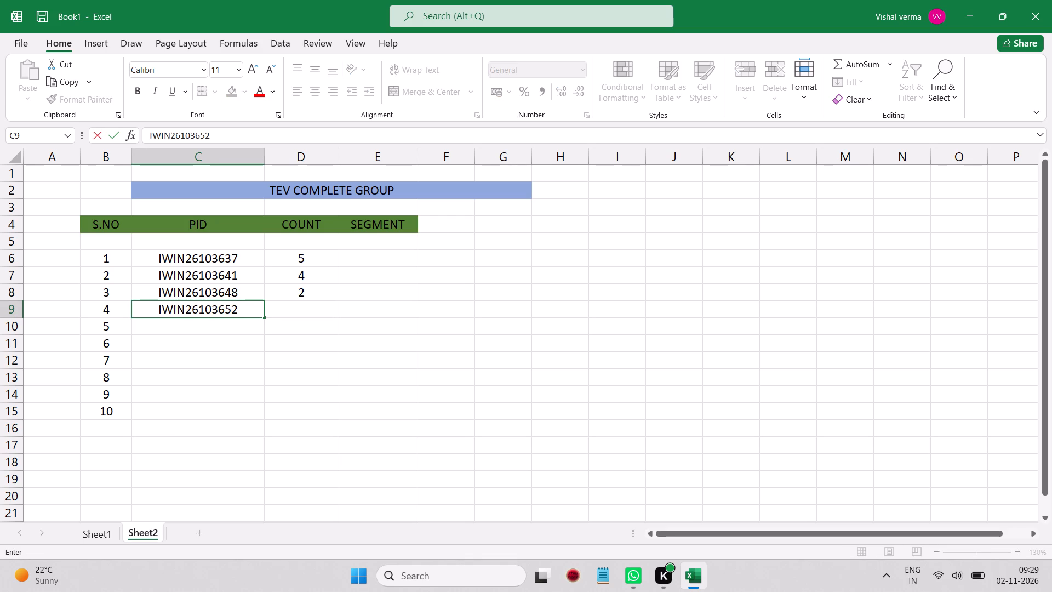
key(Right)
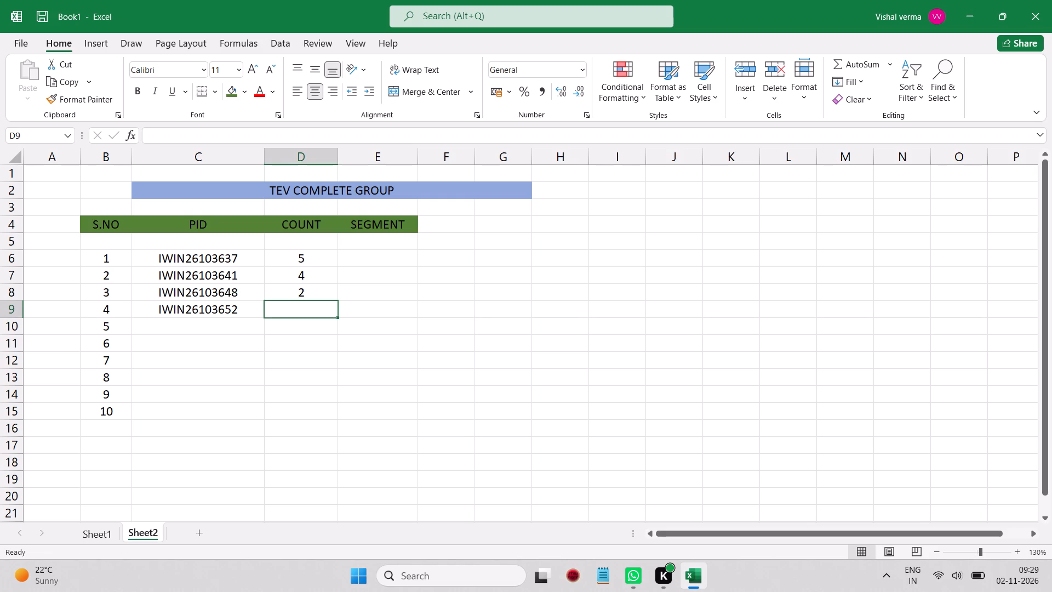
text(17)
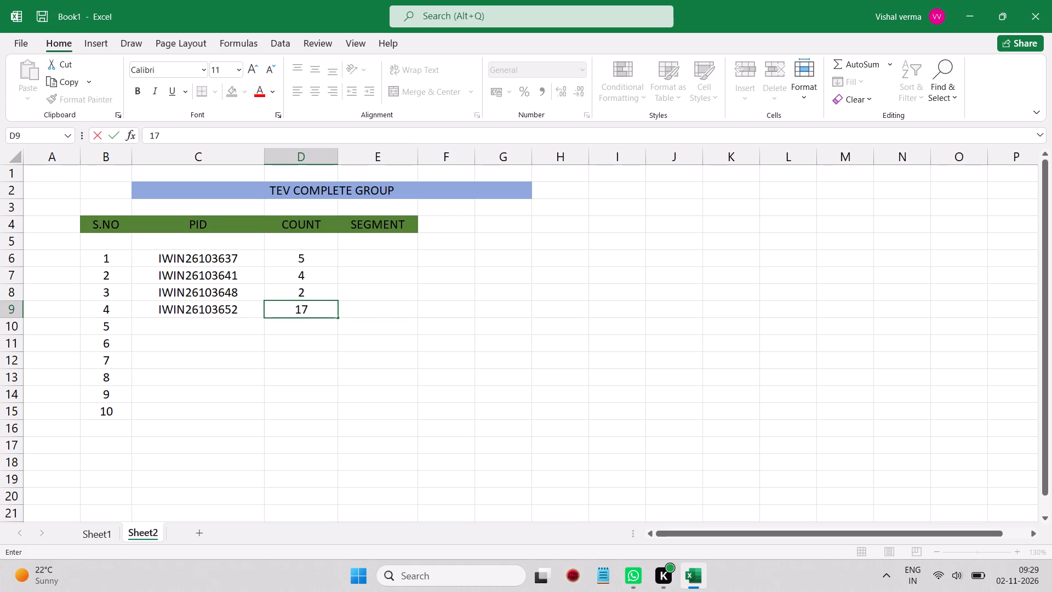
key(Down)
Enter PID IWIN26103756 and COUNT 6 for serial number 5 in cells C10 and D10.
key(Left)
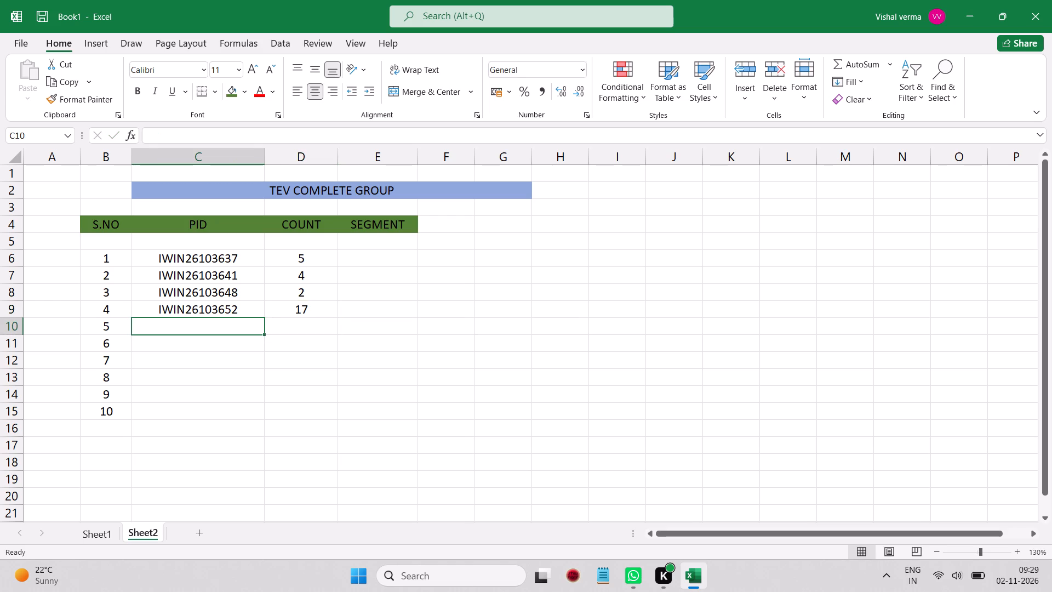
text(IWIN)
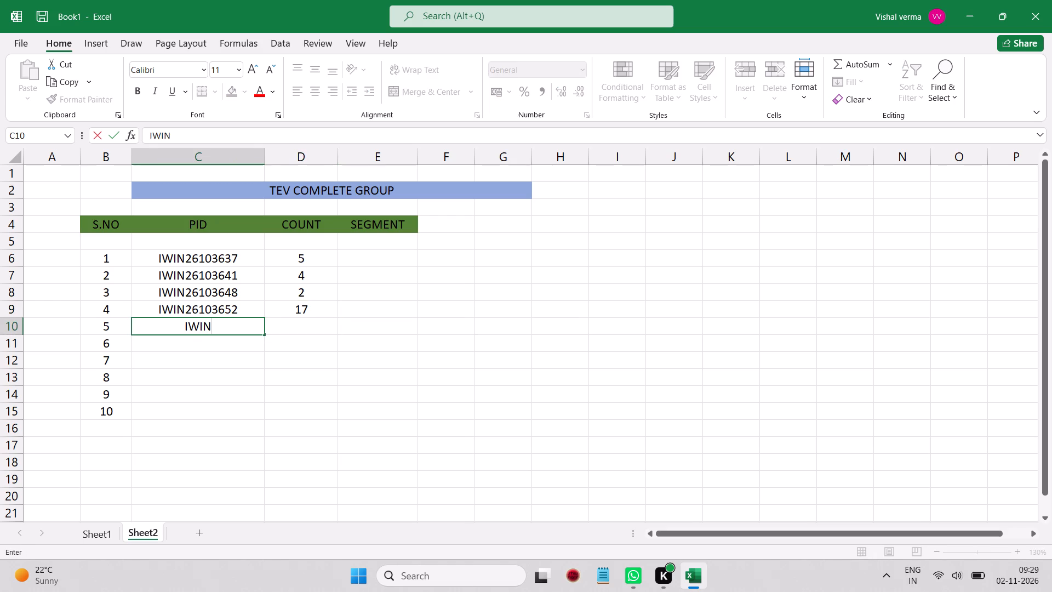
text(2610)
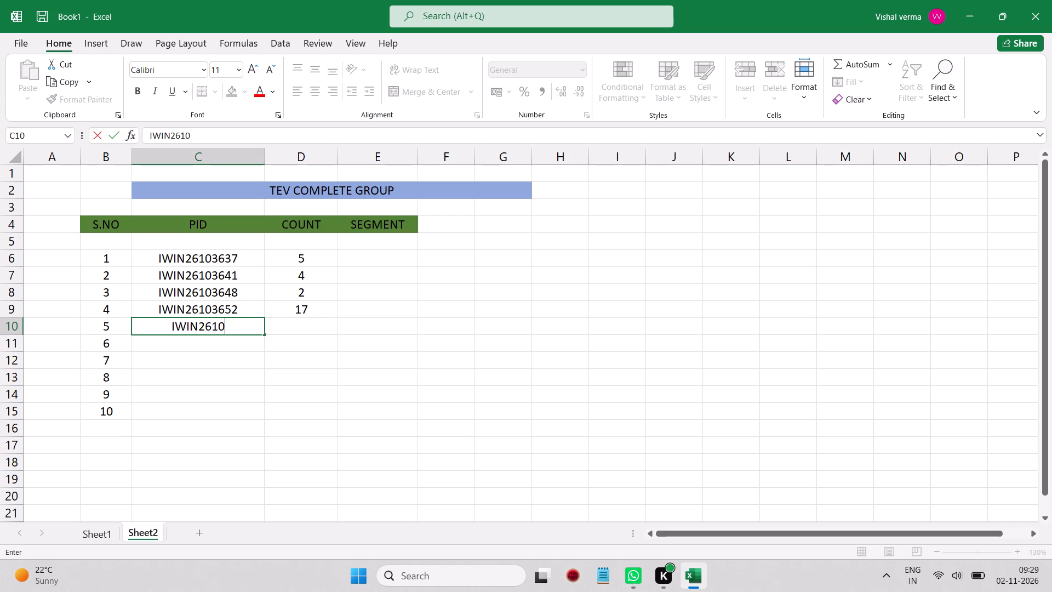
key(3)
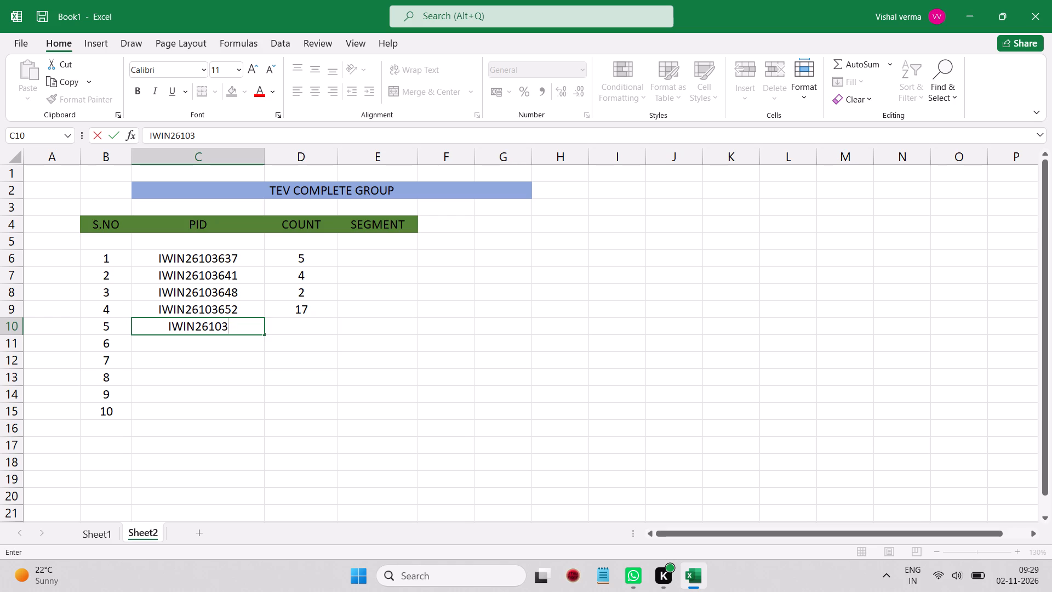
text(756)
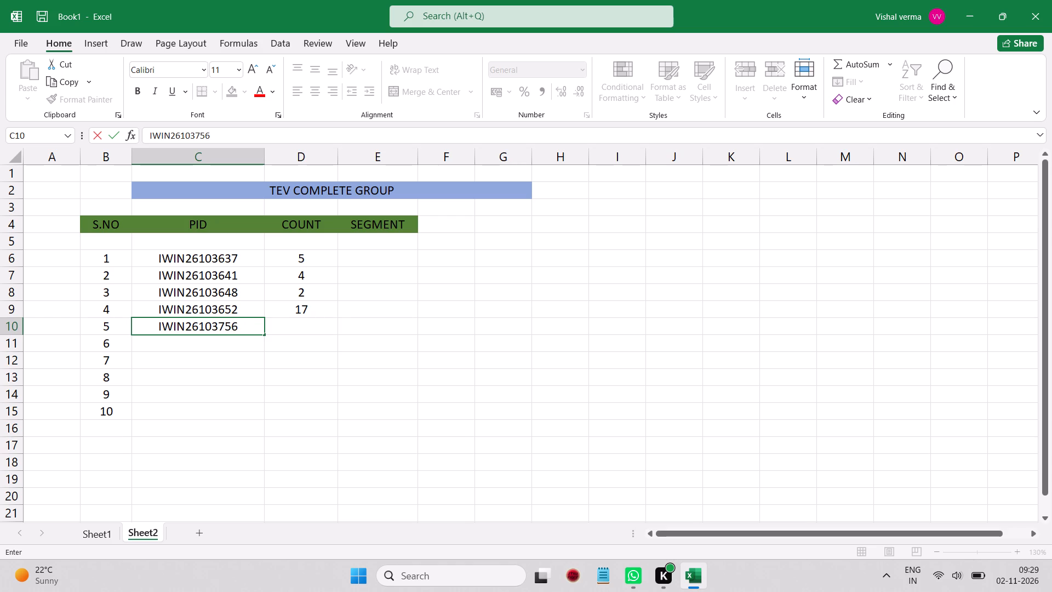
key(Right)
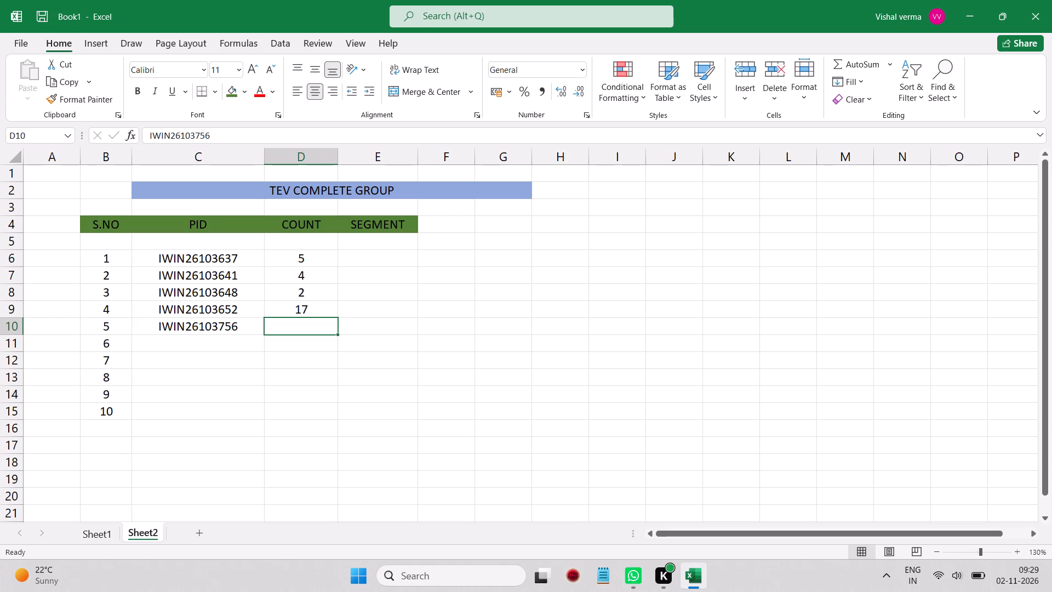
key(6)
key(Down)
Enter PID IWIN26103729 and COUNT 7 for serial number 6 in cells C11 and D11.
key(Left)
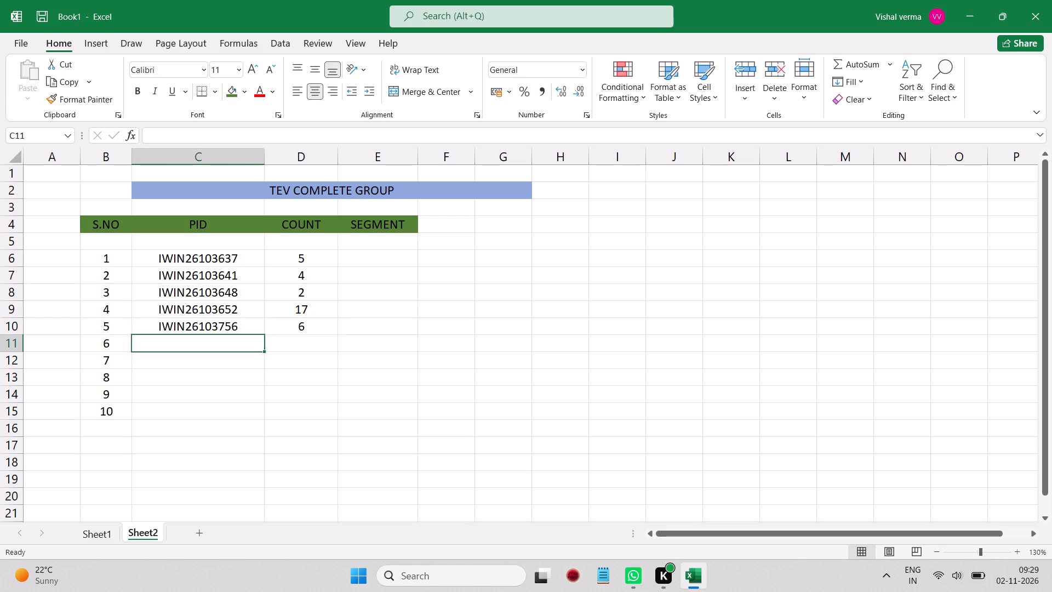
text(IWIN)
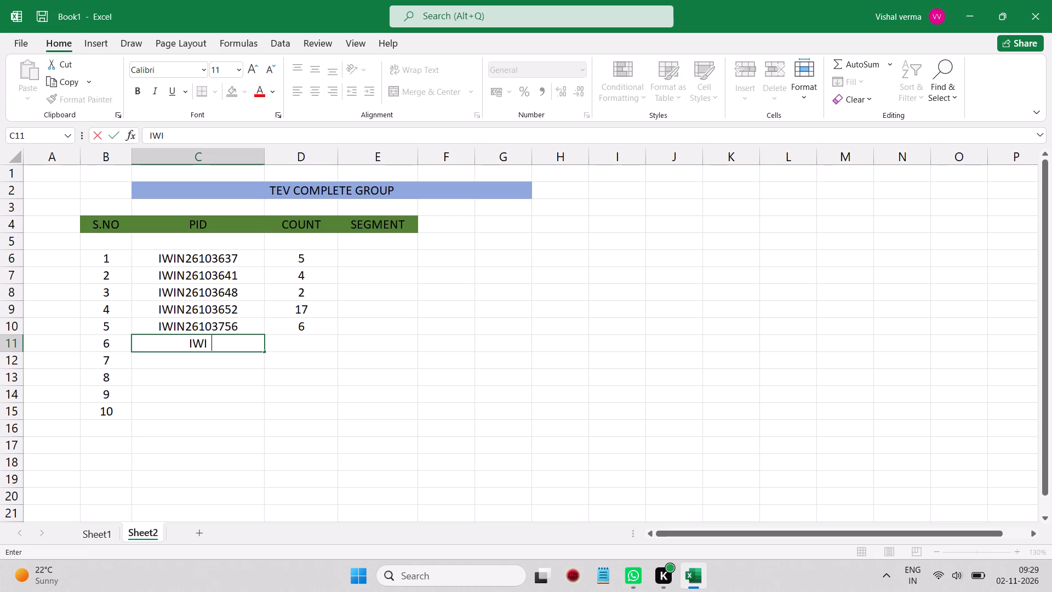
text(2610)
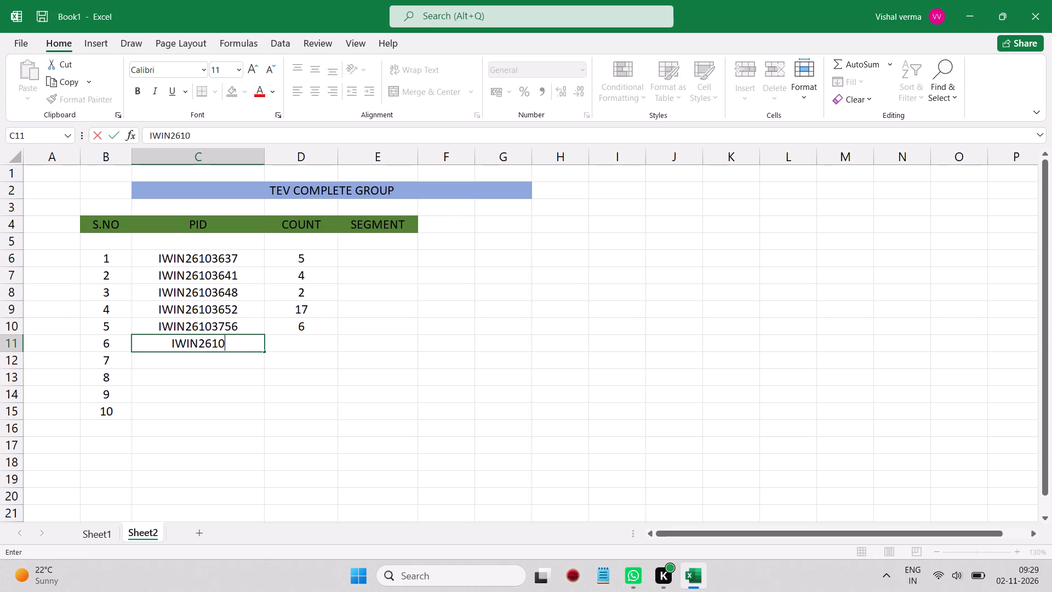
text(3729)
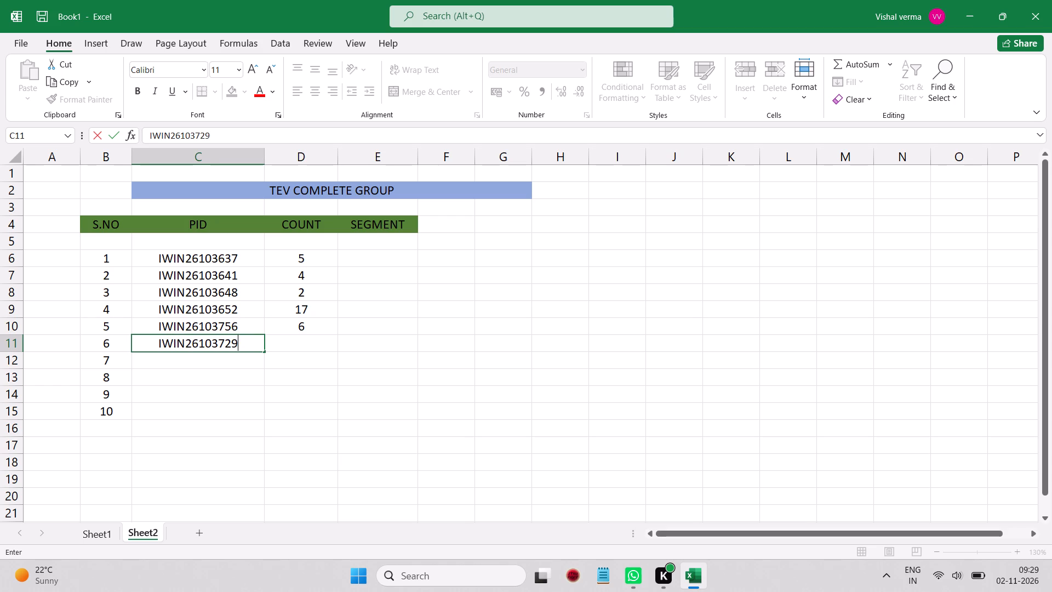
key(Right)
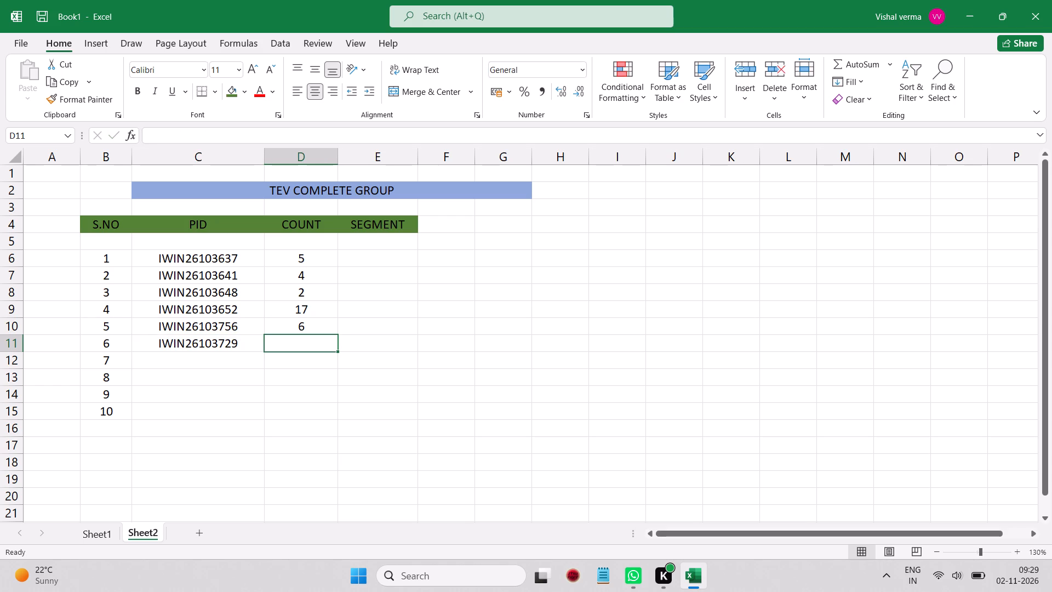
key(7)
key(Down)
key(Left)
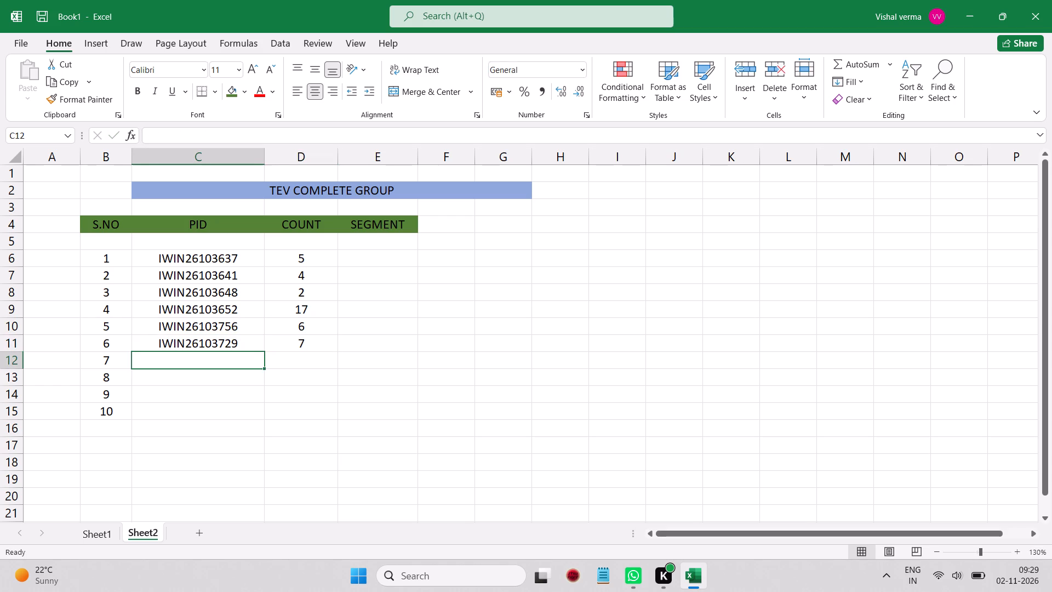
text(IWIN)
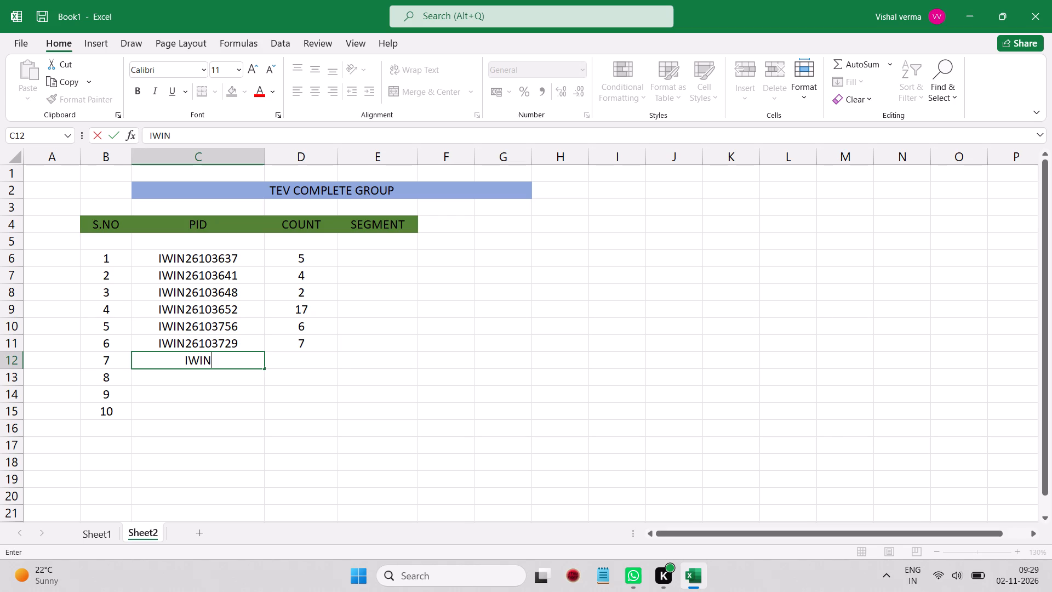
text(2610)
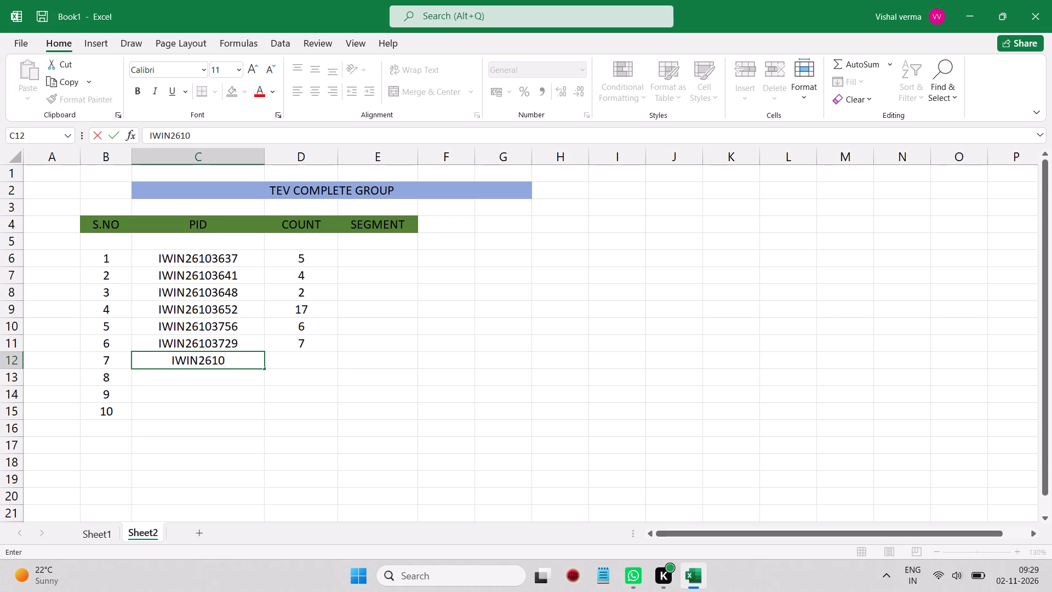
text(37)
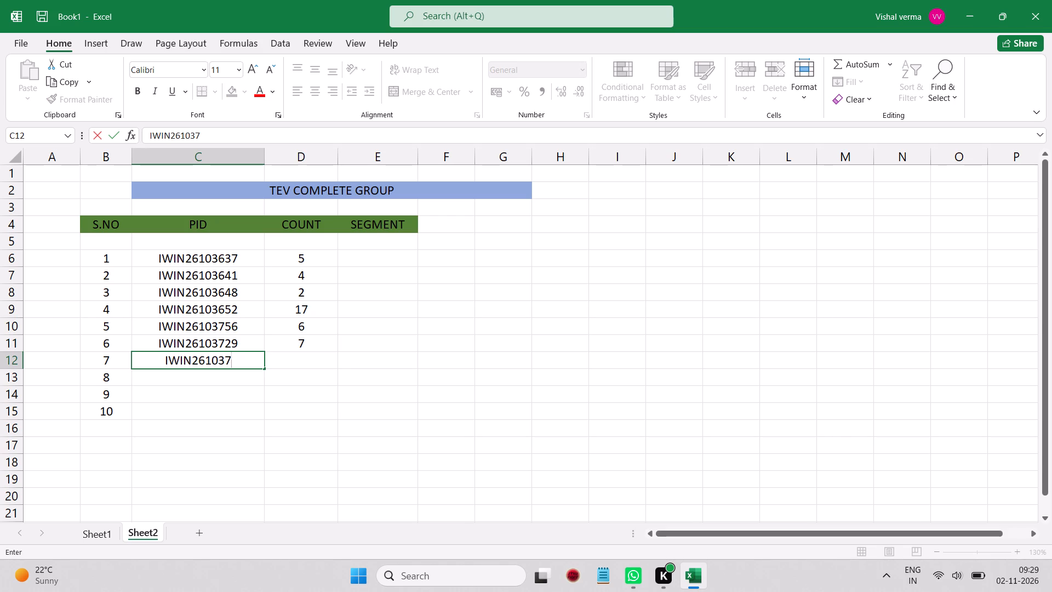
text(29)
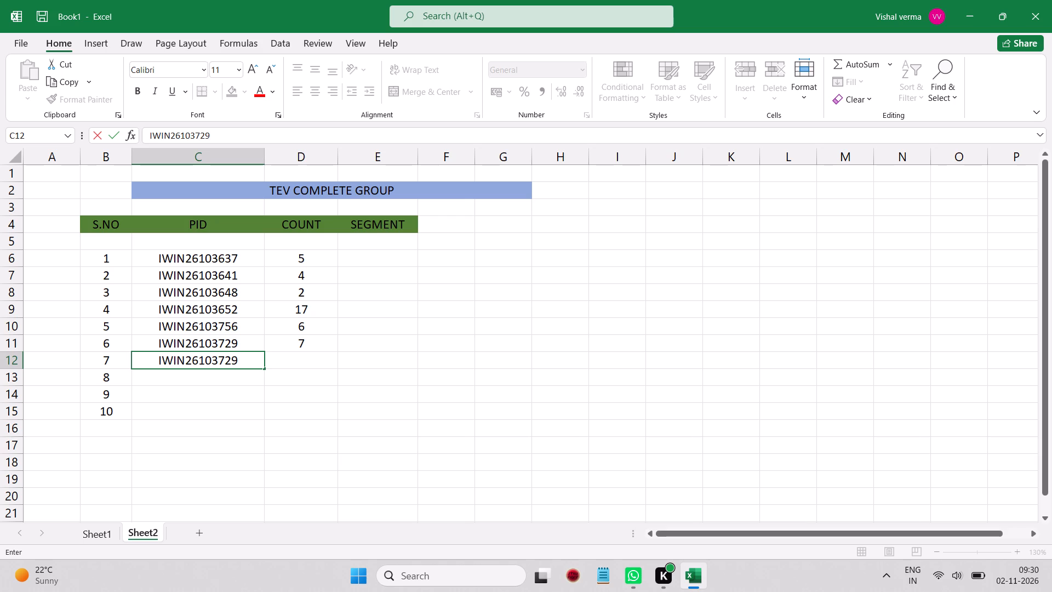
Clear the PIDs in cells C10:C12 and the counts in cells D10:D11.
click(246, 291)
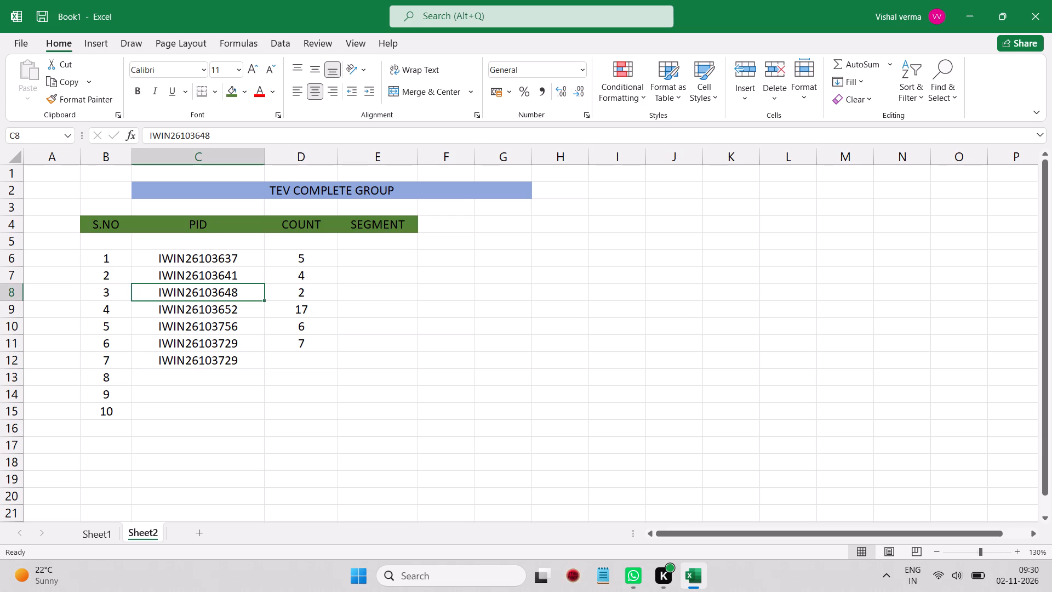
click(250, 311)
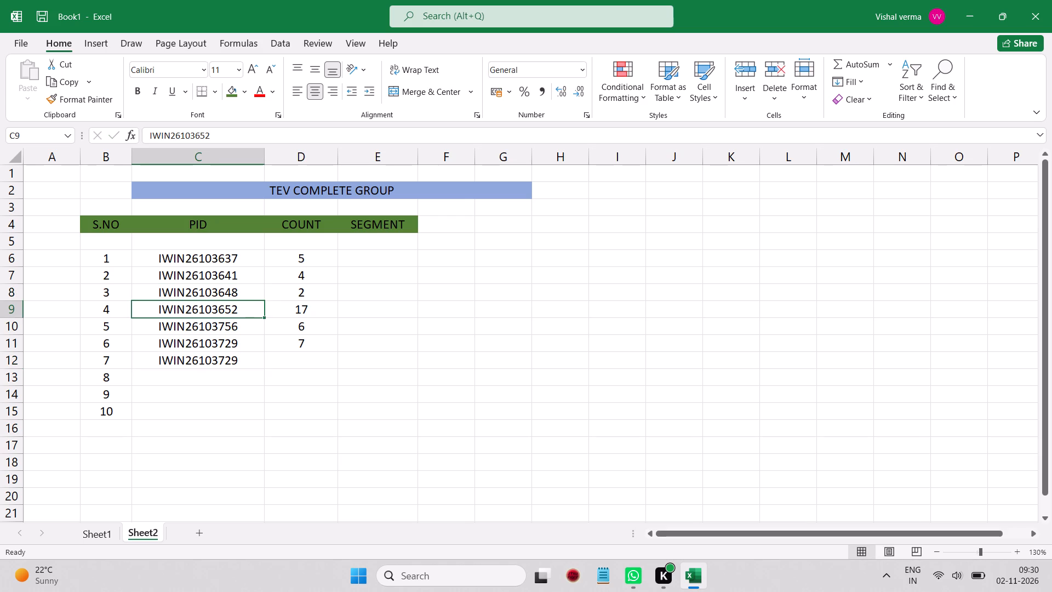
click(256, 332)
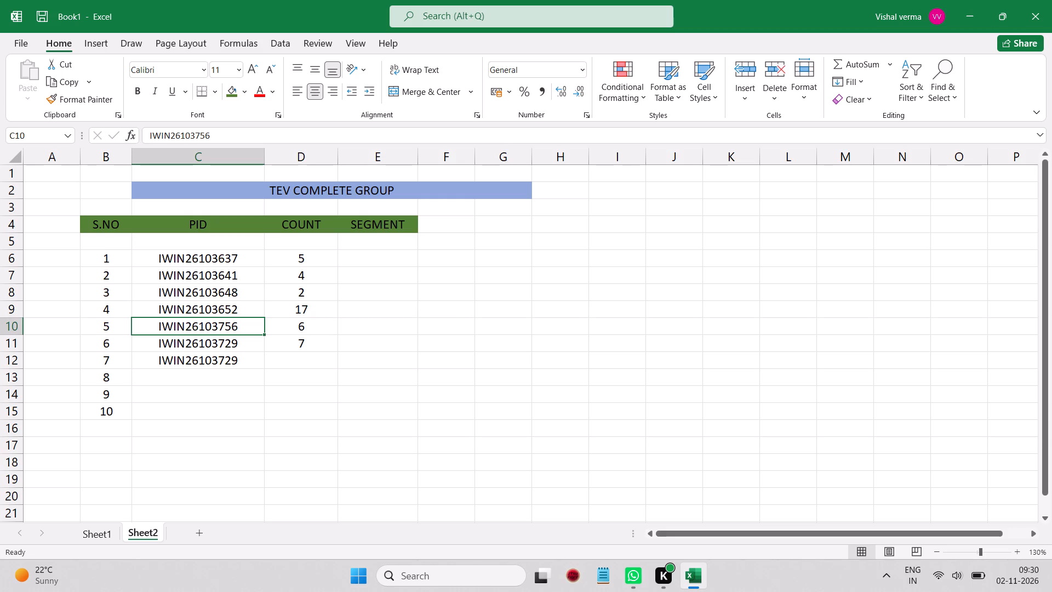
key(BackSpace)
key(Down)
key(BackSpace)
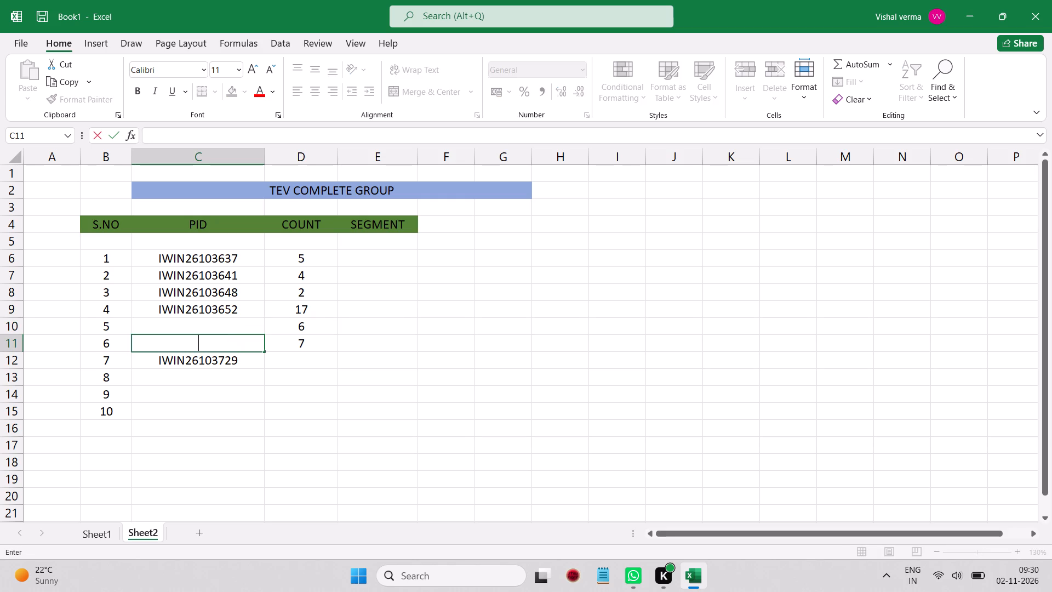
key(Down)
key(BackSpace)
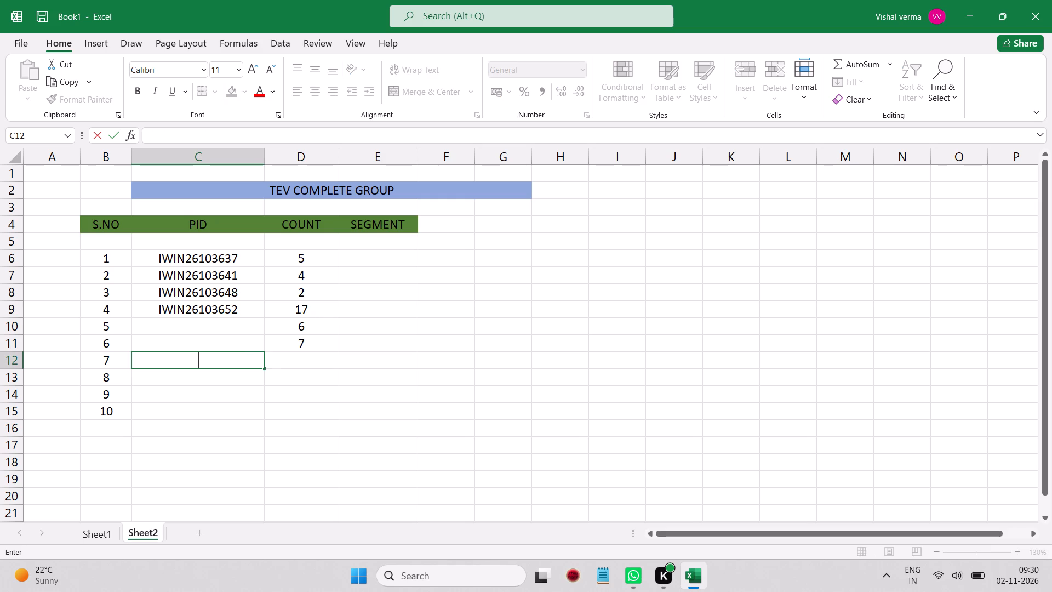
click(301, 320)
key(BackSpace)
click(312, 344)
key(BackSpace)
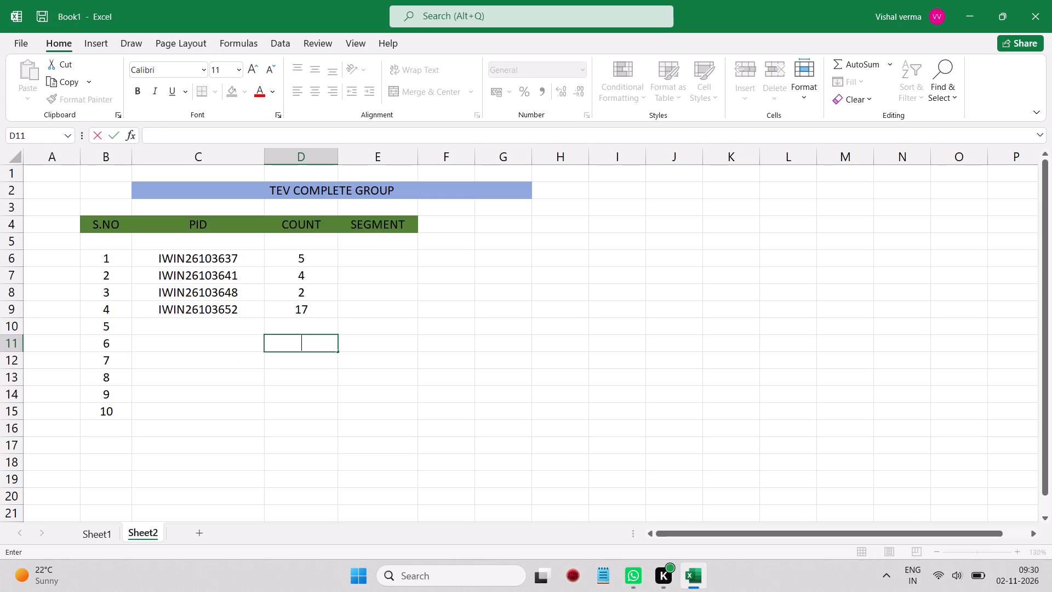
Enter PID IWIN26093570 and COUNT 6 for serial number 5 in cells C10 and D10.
click(205, 320)
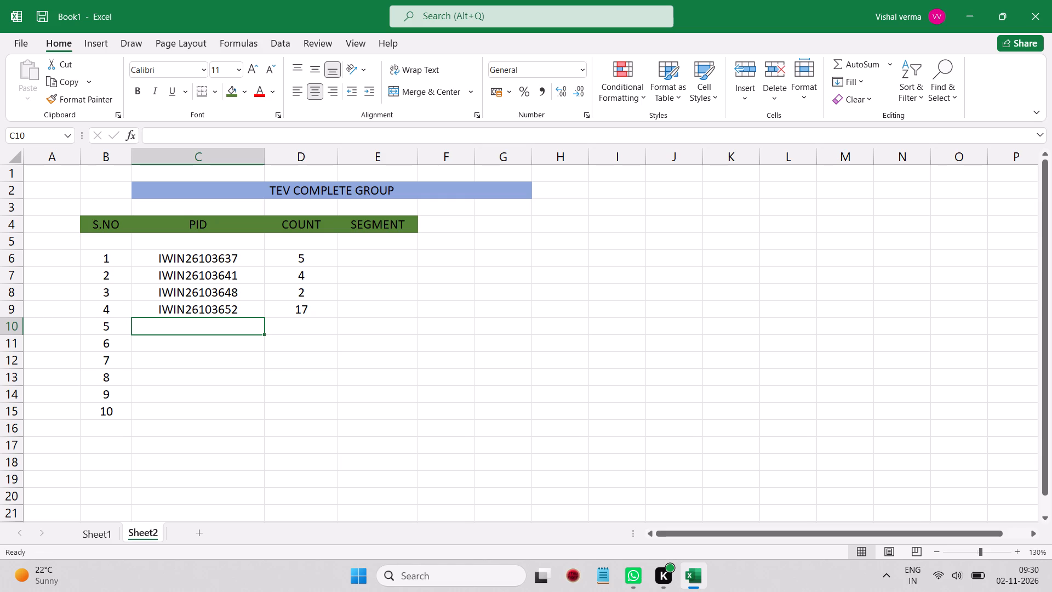
key(i)
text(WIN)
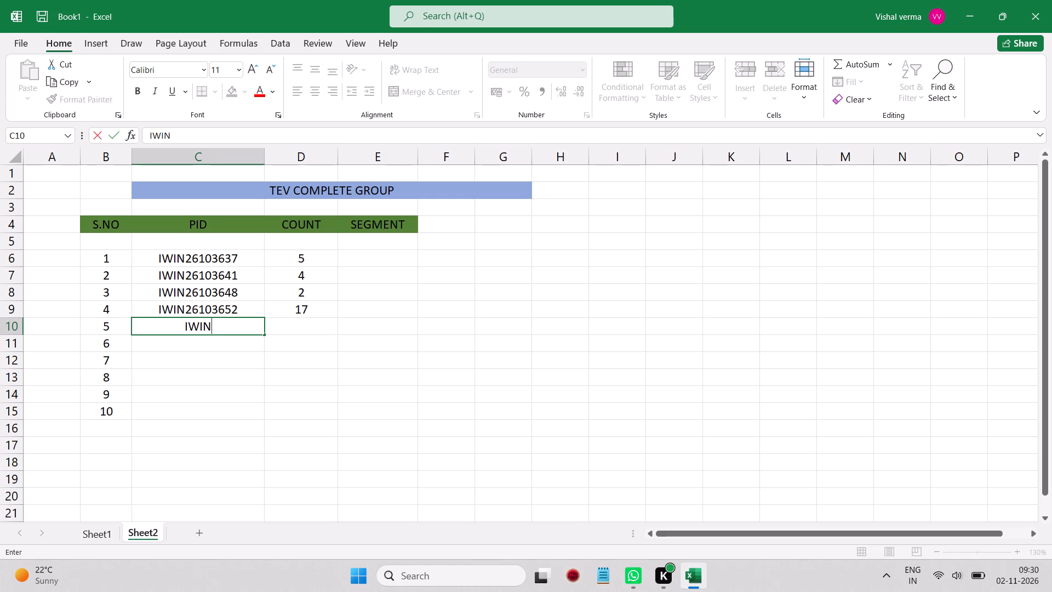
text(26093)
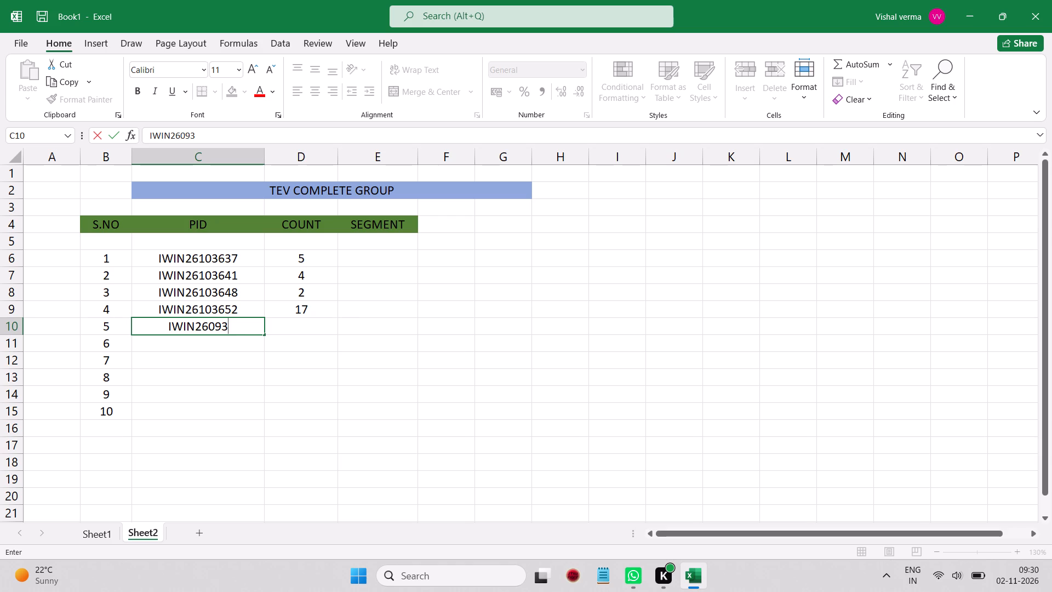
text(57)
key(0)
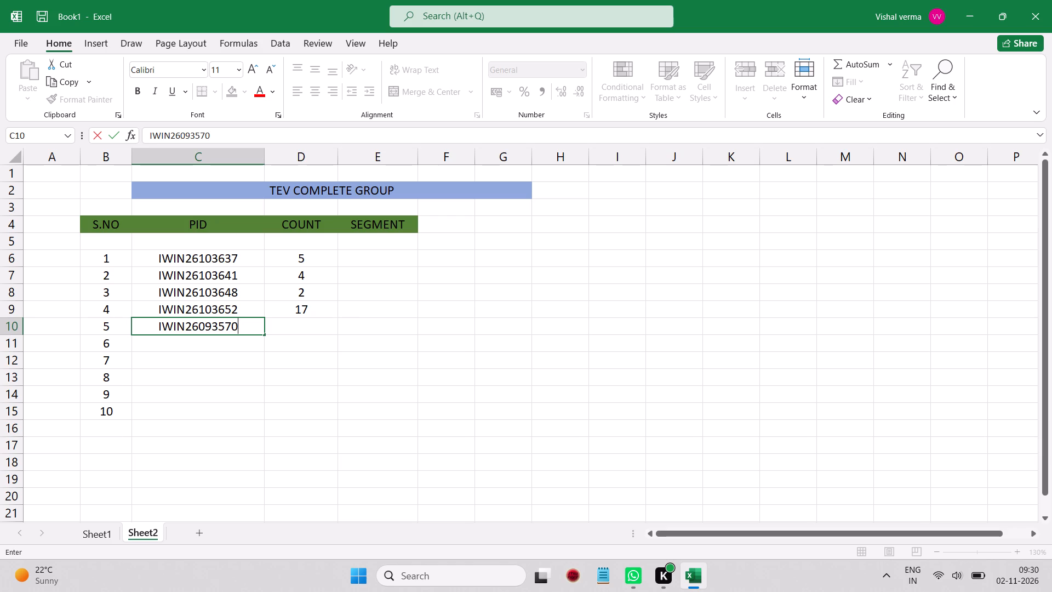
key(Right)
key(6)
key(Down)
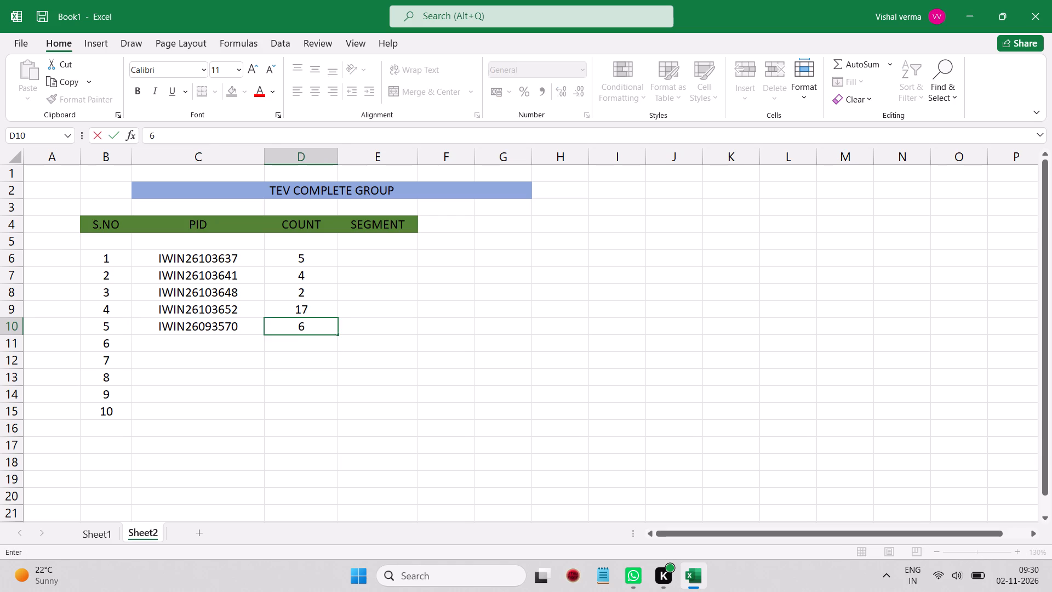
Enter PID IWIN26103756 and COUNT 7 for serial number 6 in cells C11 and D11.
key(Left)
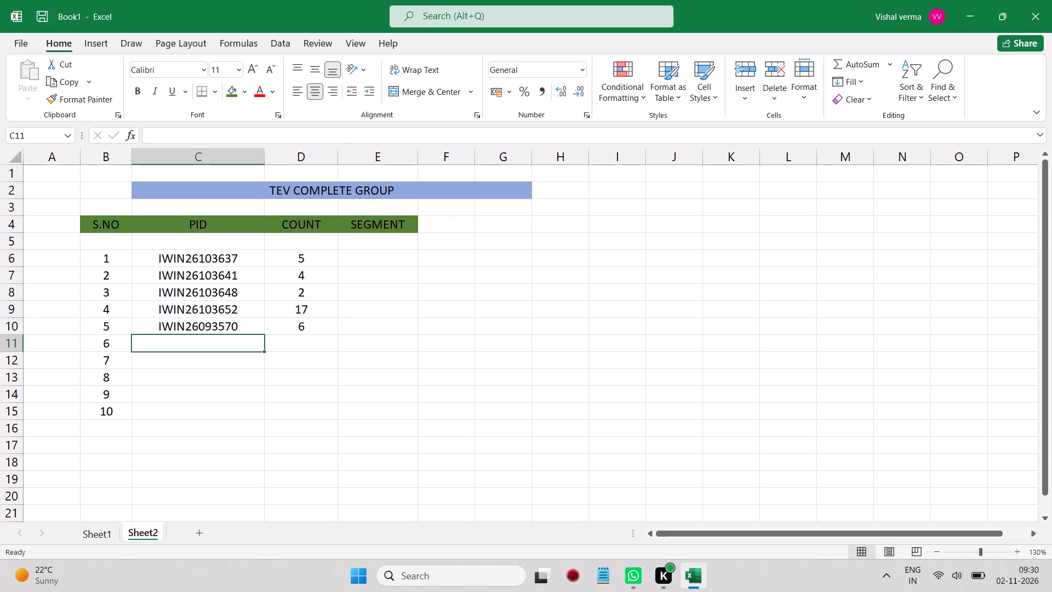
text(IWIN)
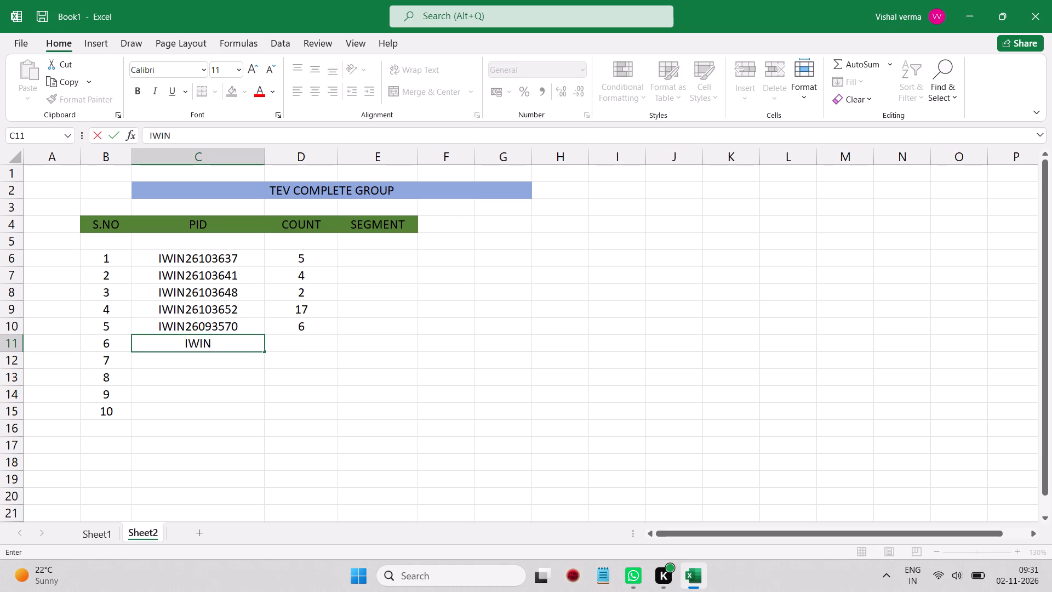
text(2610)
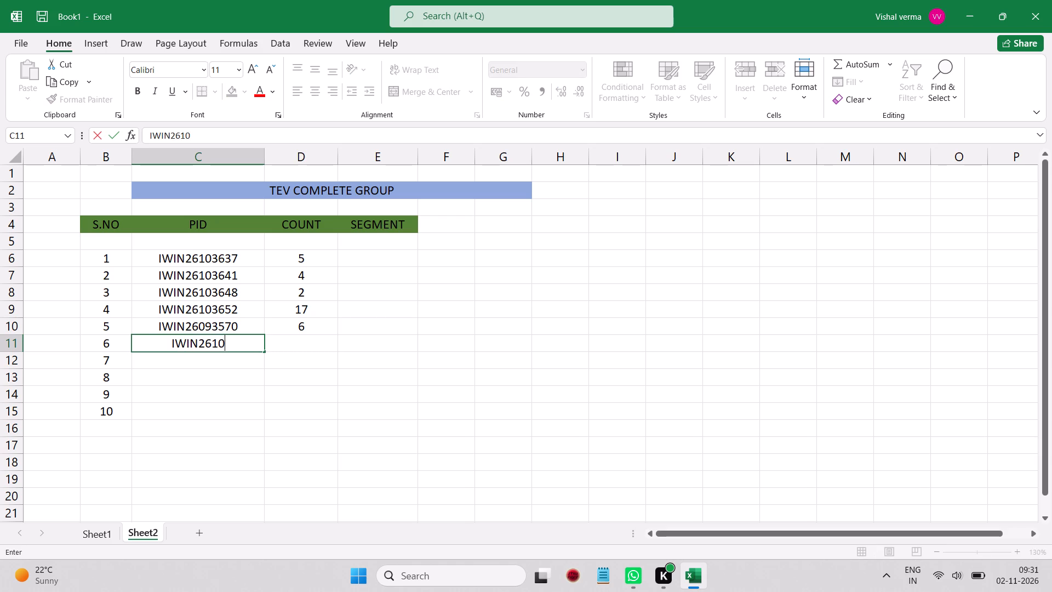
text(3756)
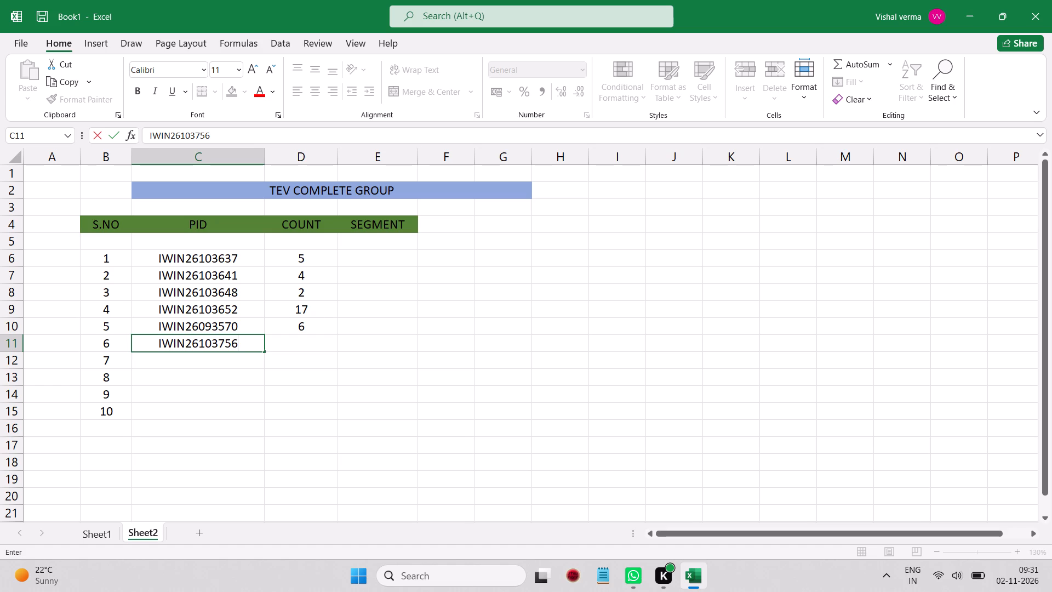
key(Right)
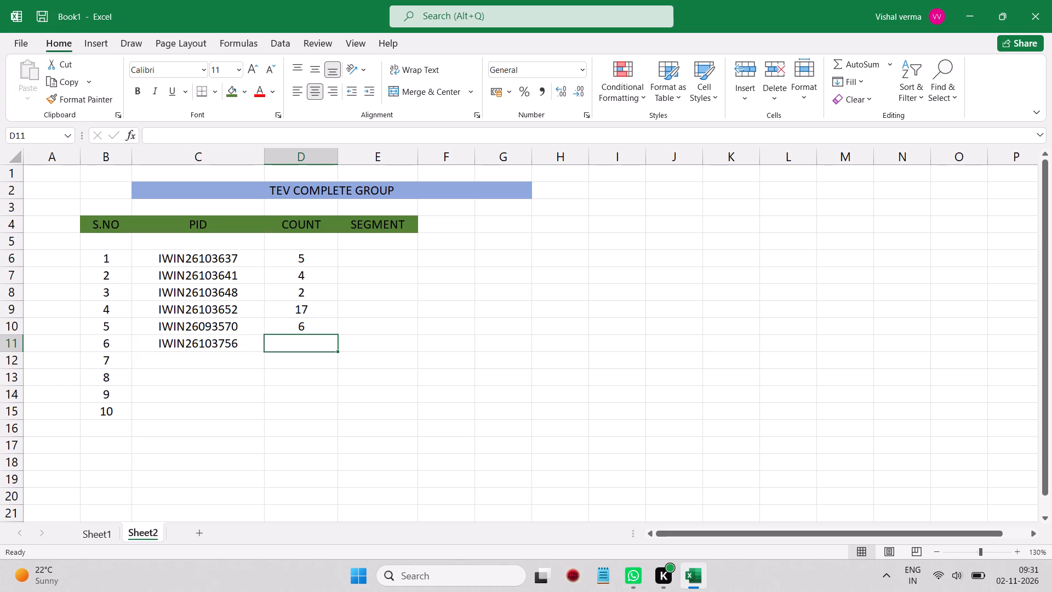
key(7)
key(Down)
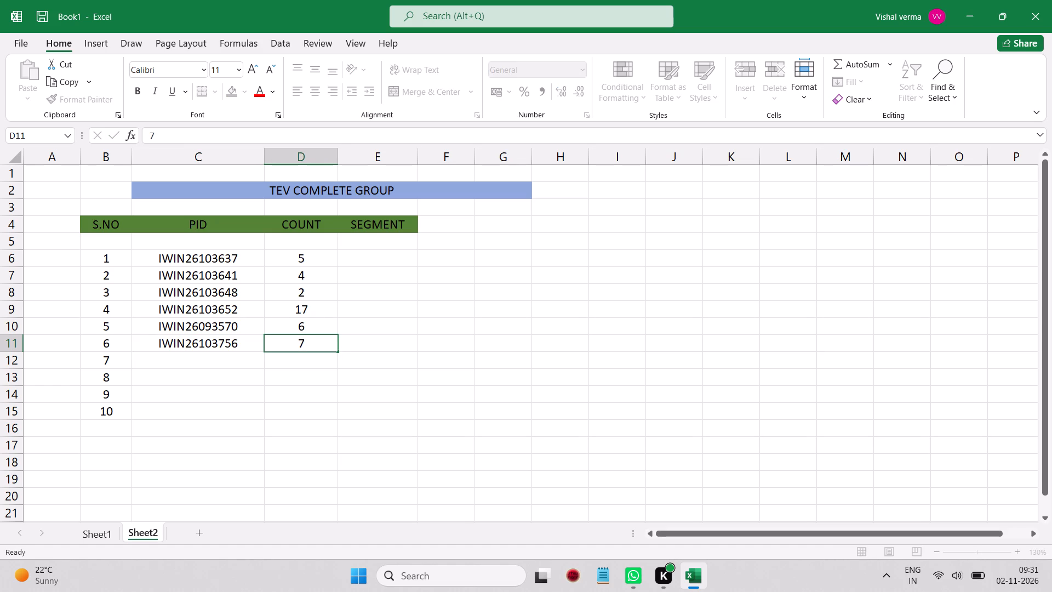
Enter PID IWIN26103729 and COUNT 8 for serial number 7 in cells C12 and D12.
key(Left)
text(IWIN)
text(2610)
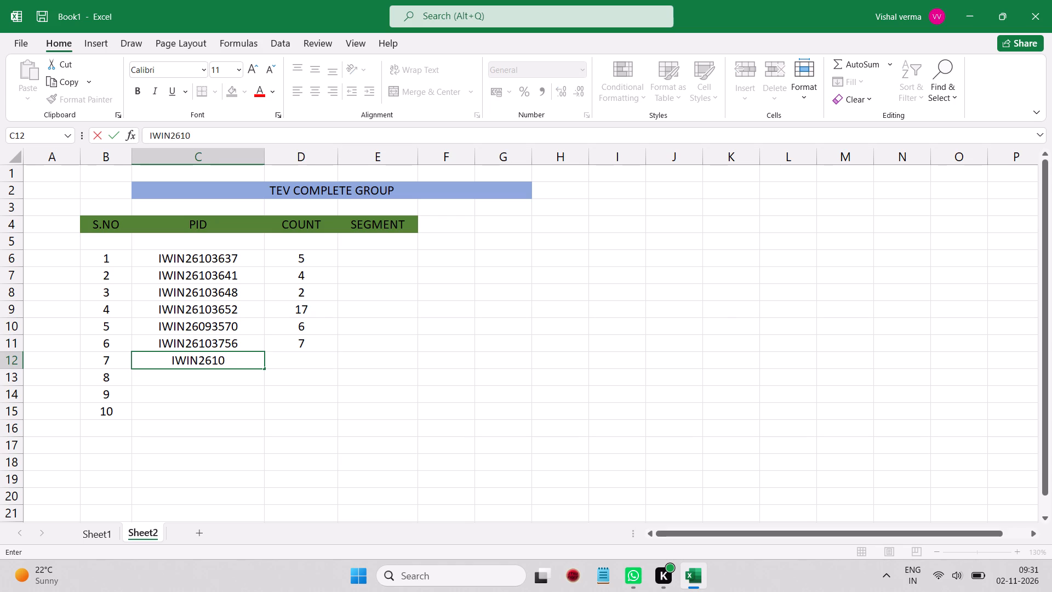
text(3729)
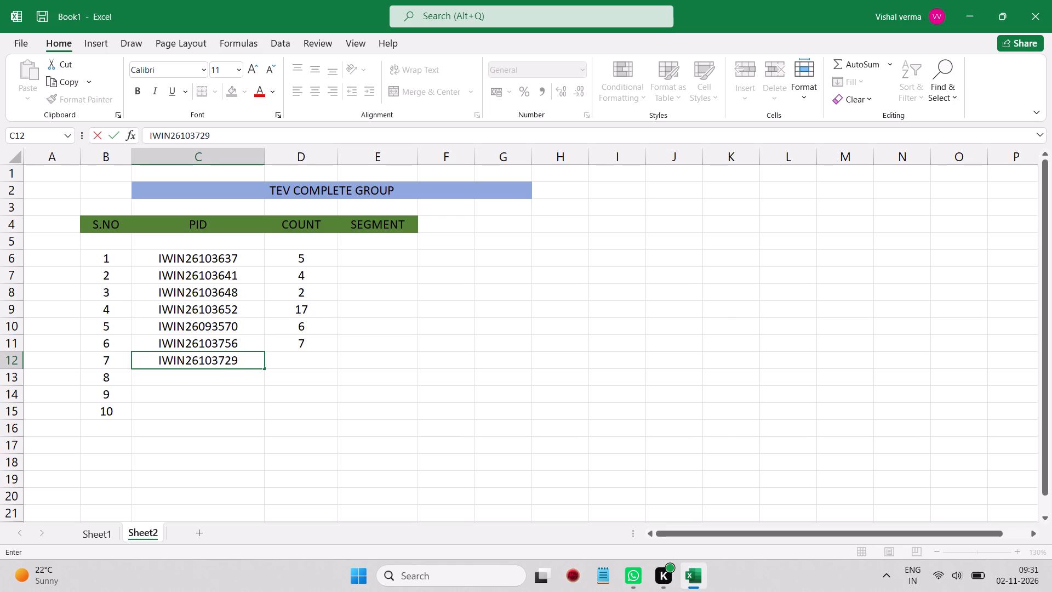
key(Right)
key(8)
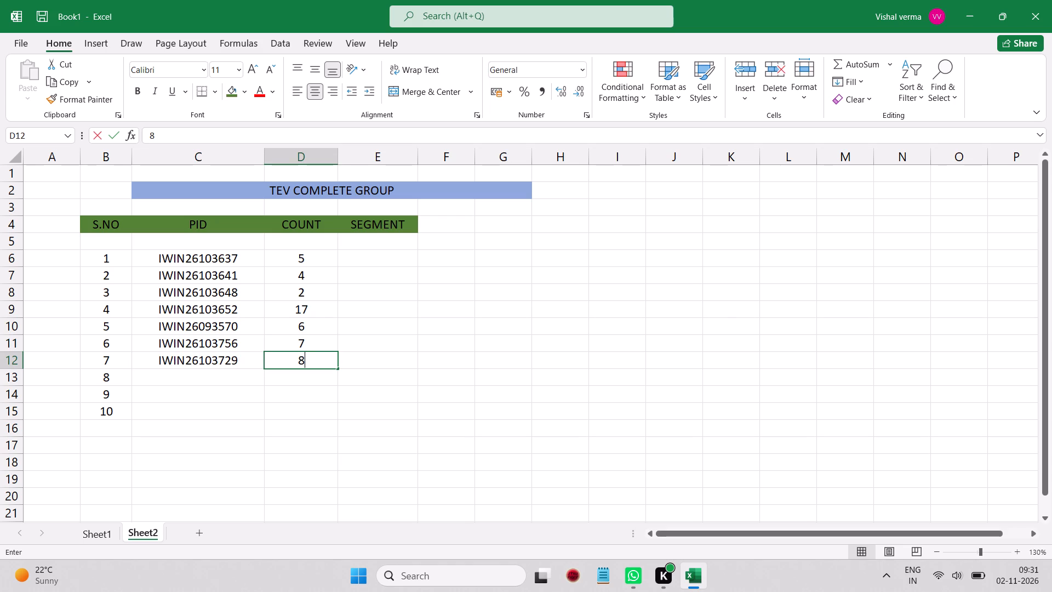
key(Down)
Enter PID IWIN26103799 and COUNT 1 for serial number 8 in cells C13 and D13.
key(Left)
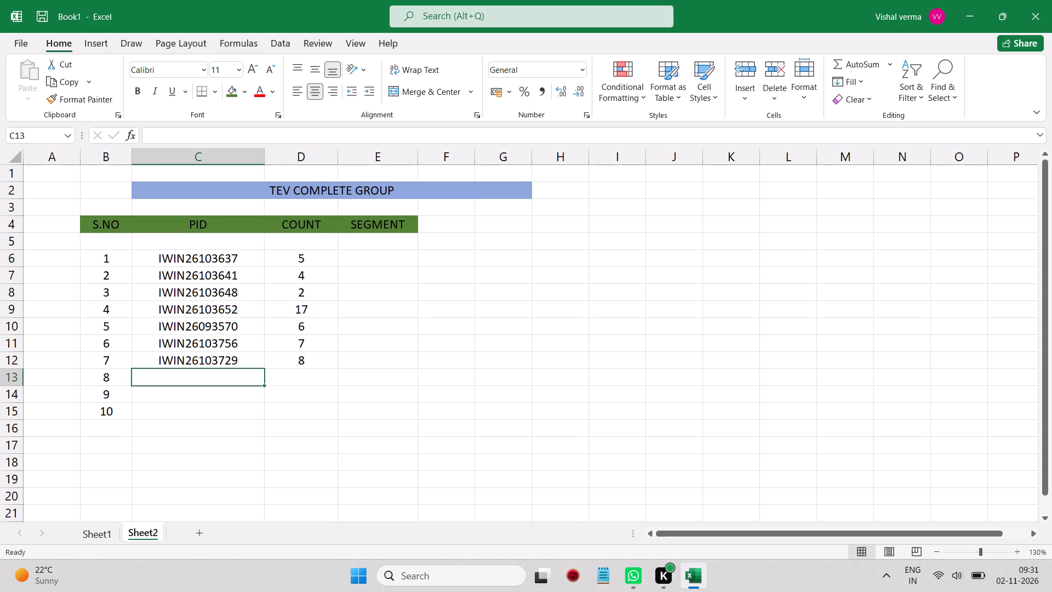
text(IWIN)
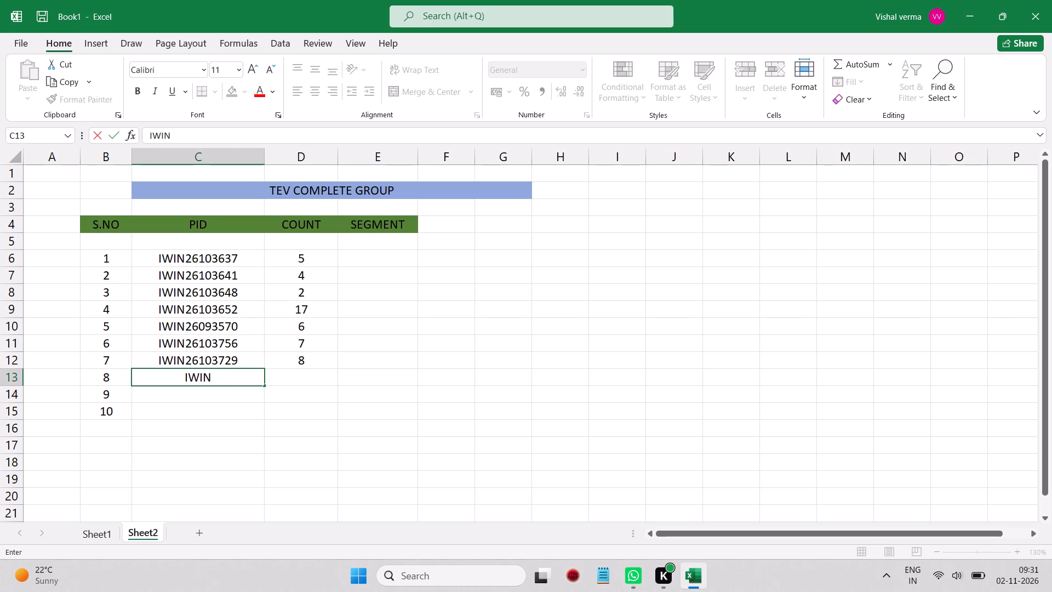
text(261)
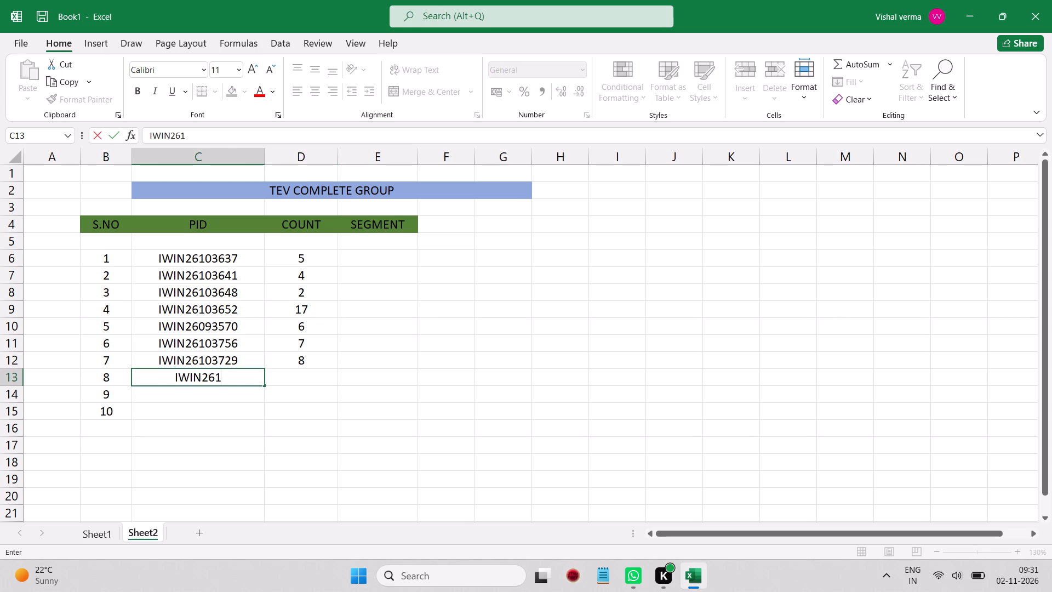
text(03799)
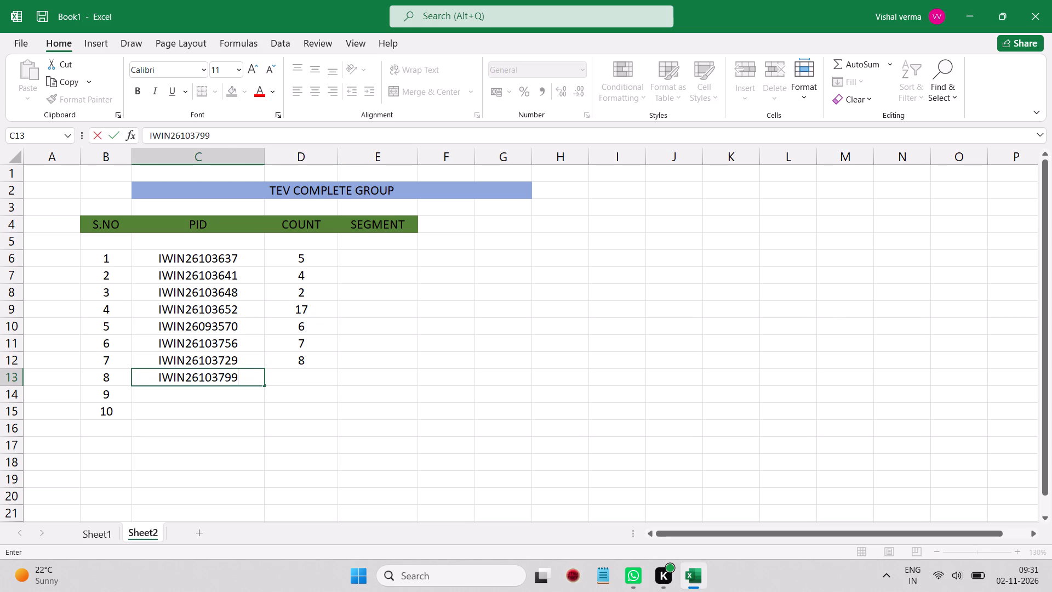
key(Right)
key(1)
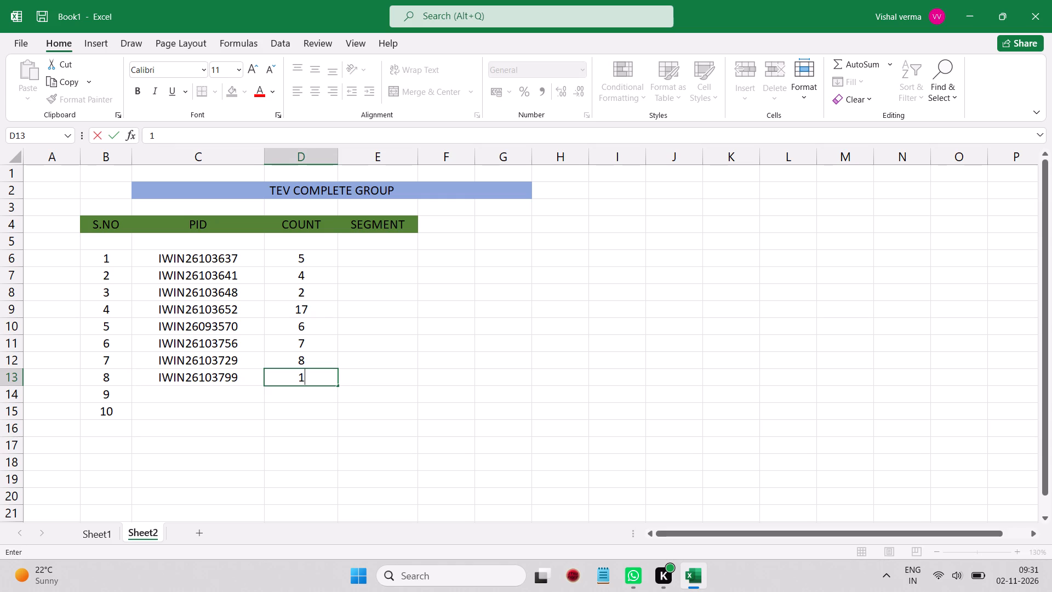
click(651, 385)
Examine the RAVI COMPLETE GROUP table on Sheet1 and return to Sheet2.
click(107, 530)
click(144, 533)
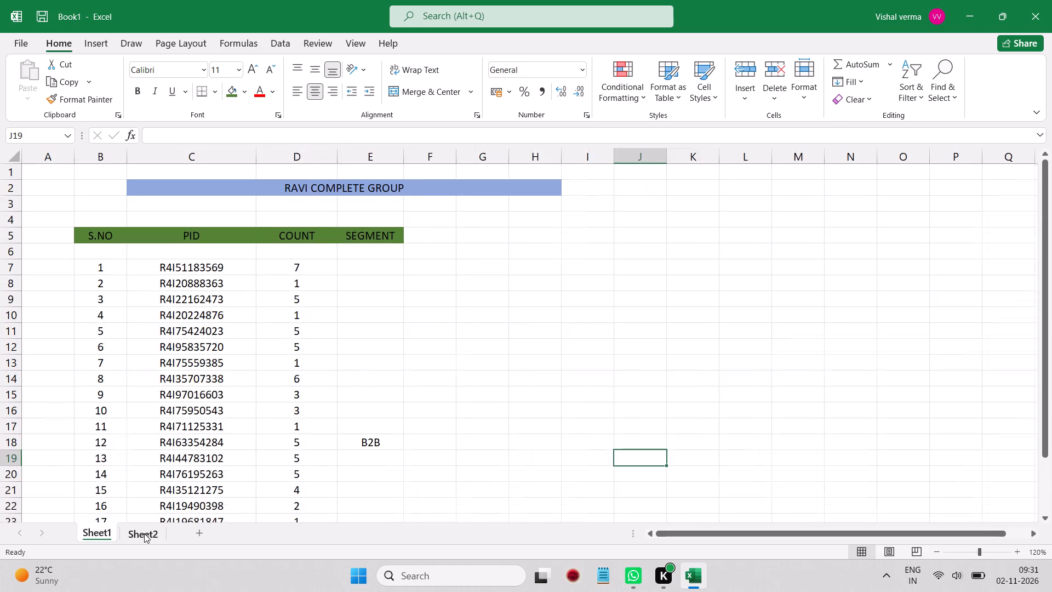
click(99, 527)
scroll(234, 447, up, 1)
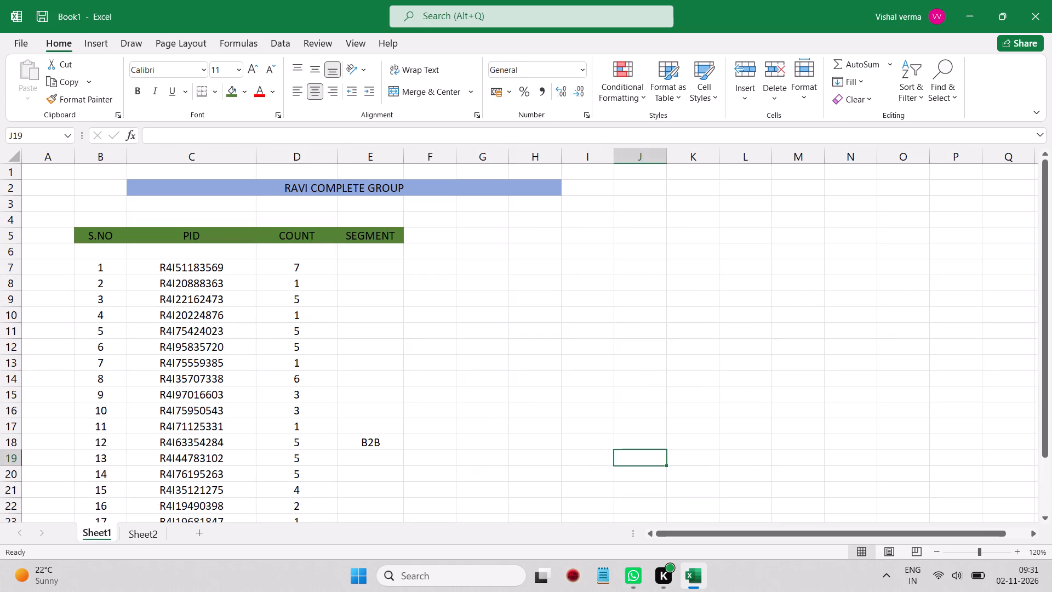
scroll(234, 447, down, 2)
scroll(235, 447, up, 2)
click(148, 535)
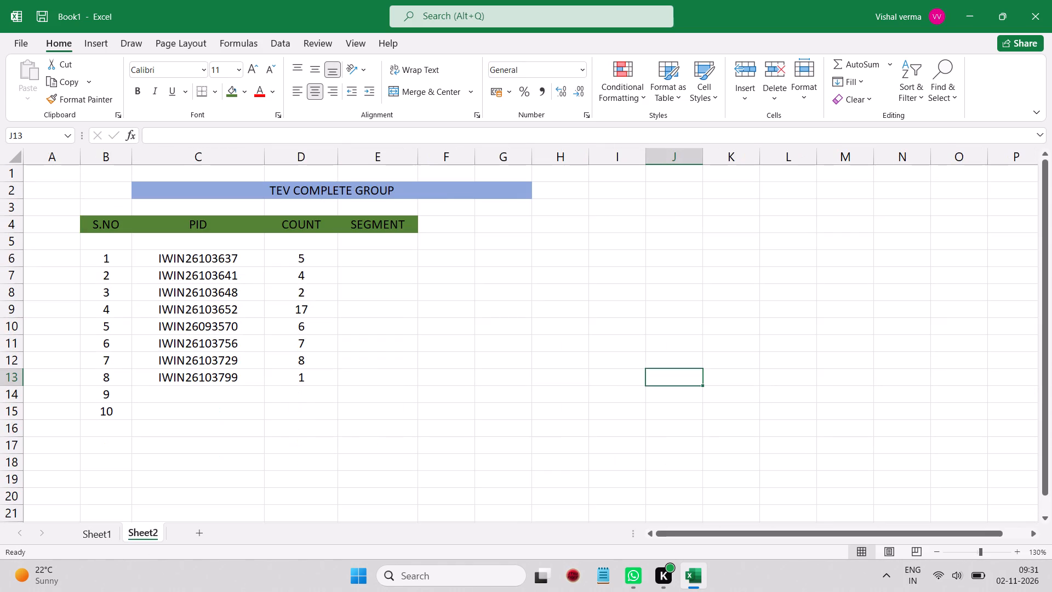
Enter B2B as the SEGMENT for serial numbers 2, 5 and 7 in cells E7, E10 and E12.
click(379, 256)
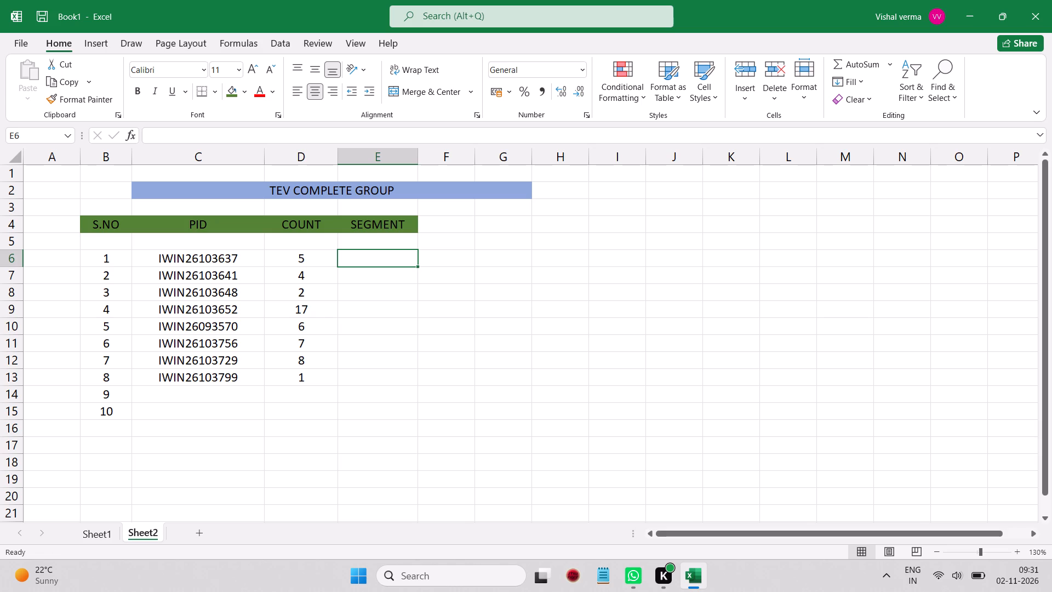
click(390, 275)
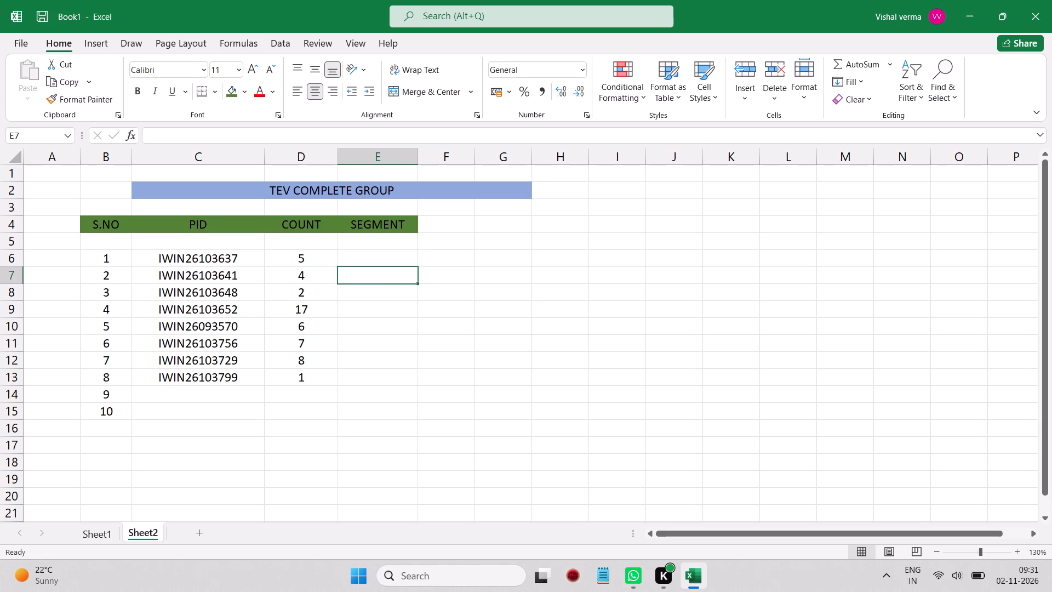
text(B2B)
key(Down)
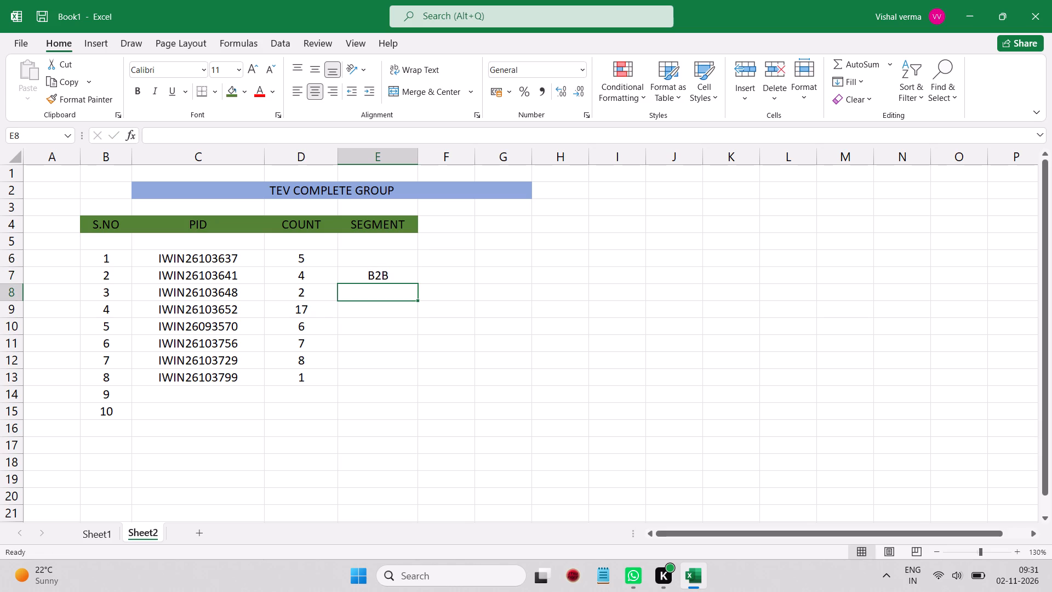
key(Down)
key(Down)
key(Down)
key(Up)
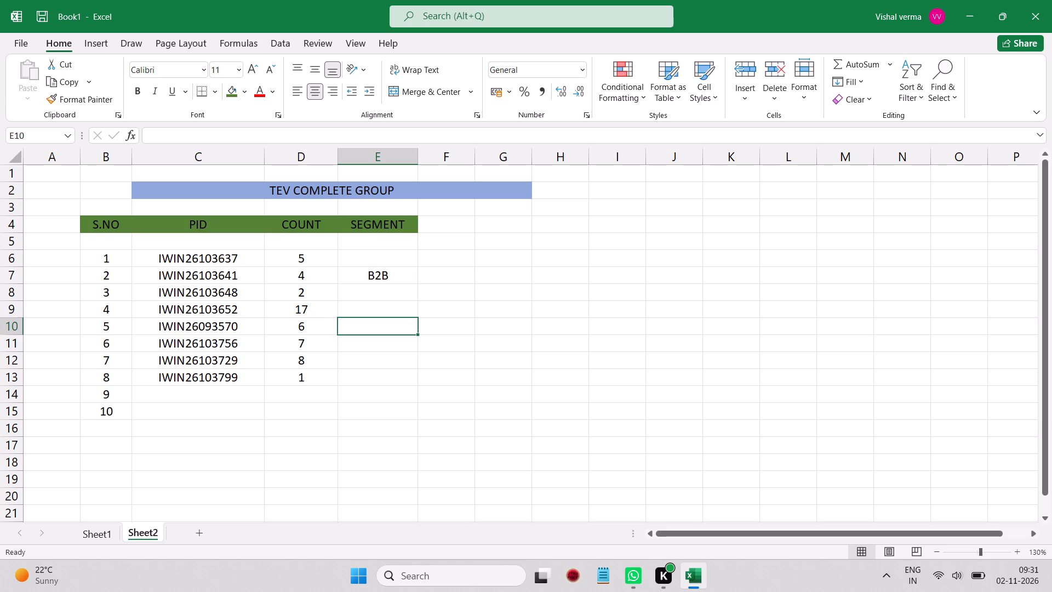
text(B2B)
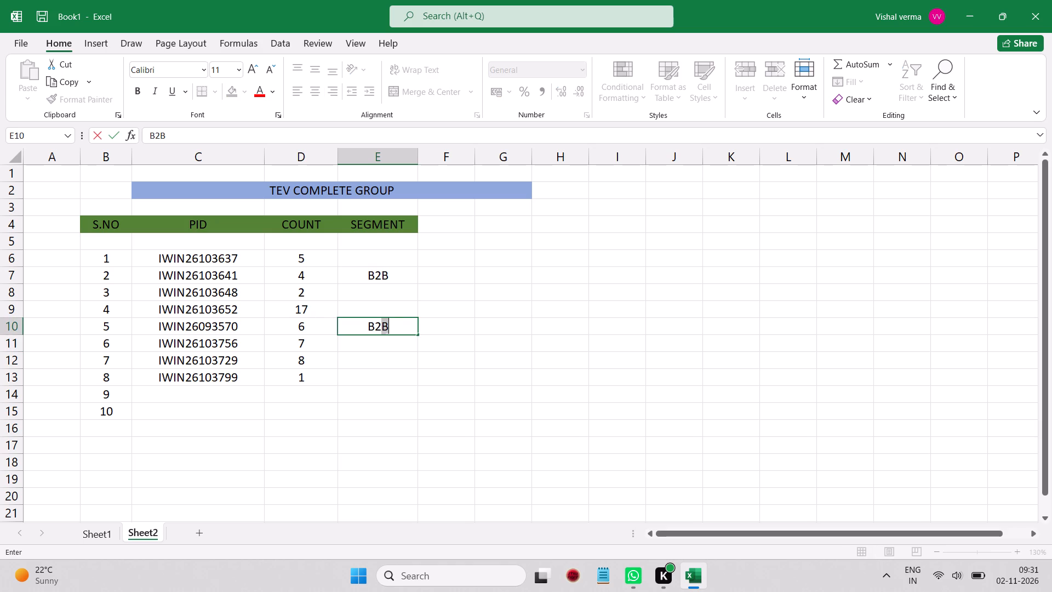
key(Down)
key(Down)
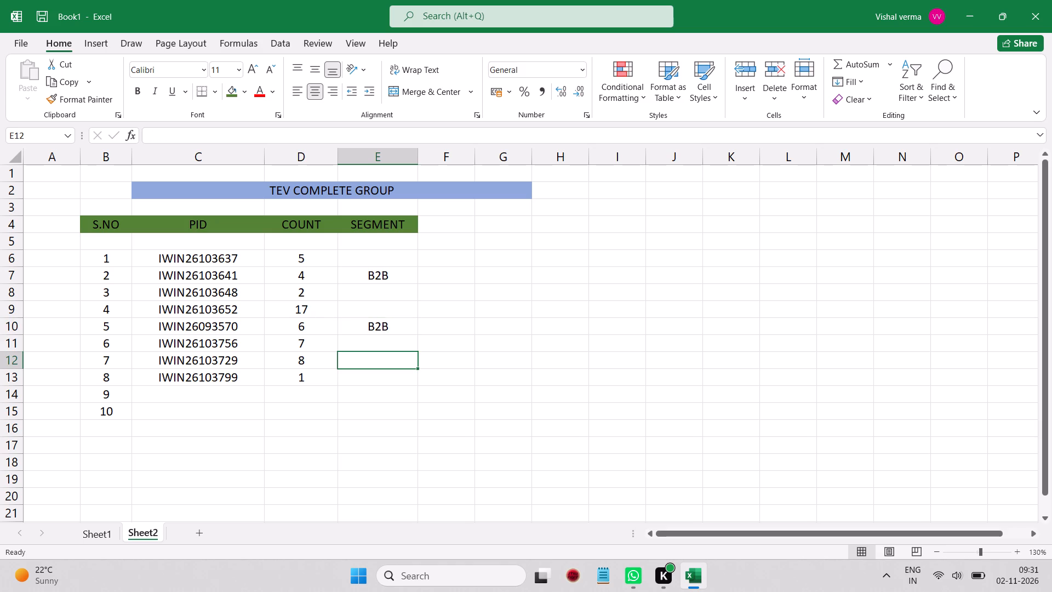
text(B2B)
click(415, 397)
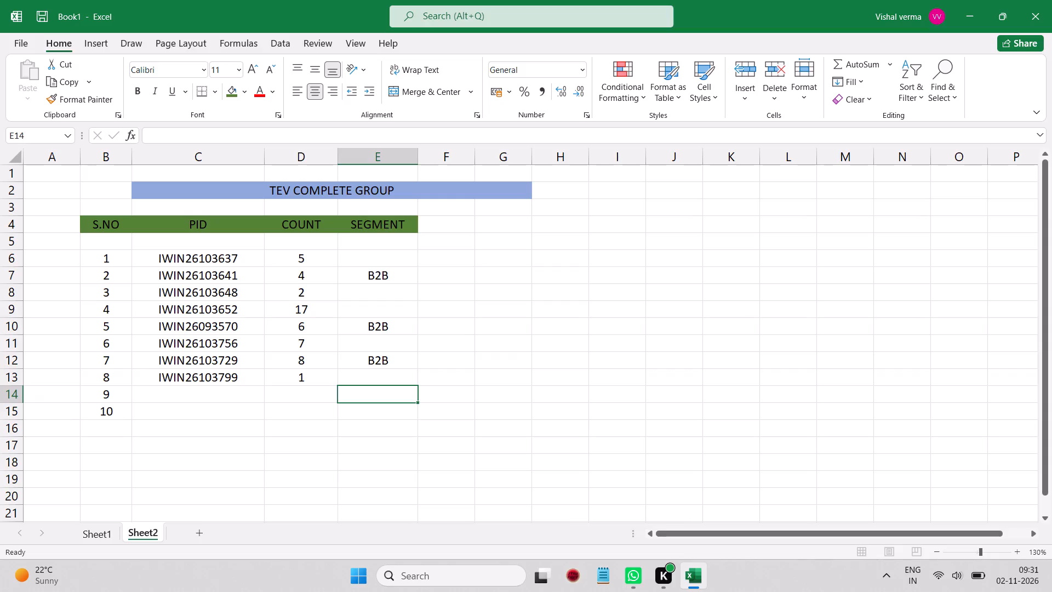
Save the workbook as OCTOBER 2026 FILE in the local Documents folder instead of the OneDrive one.
key(ctrl+s)
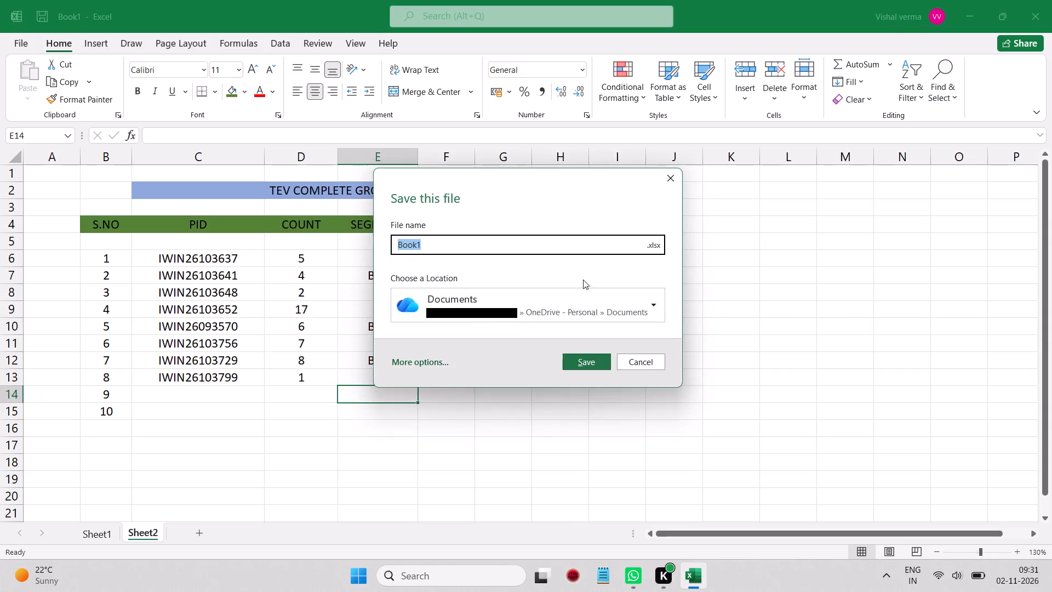
click(641, 302)
click(476, 374)
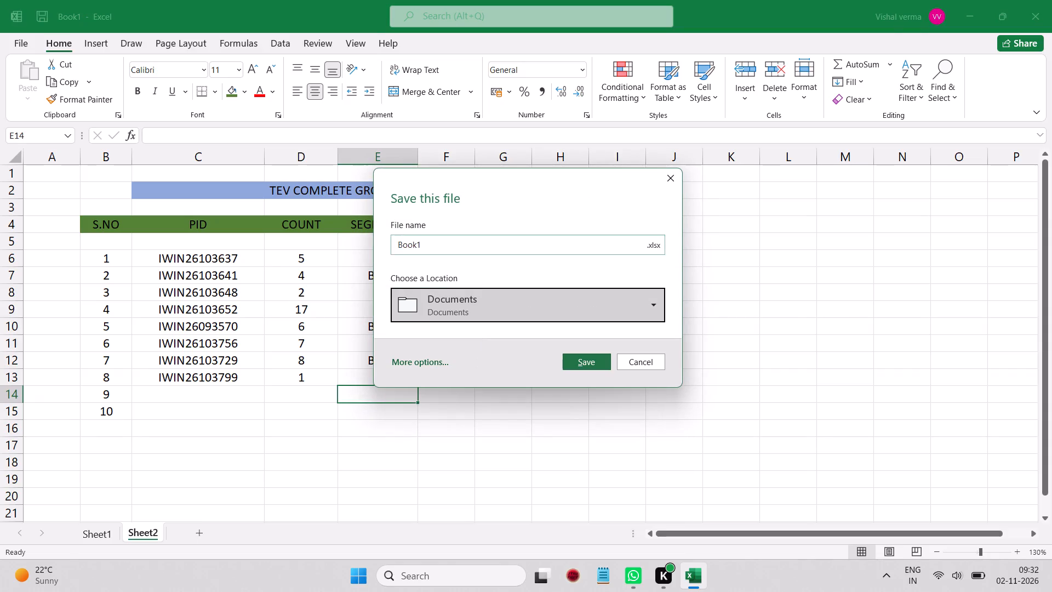
drag(423, 243, 387, 244)
drag(447, 246, 404, 244)
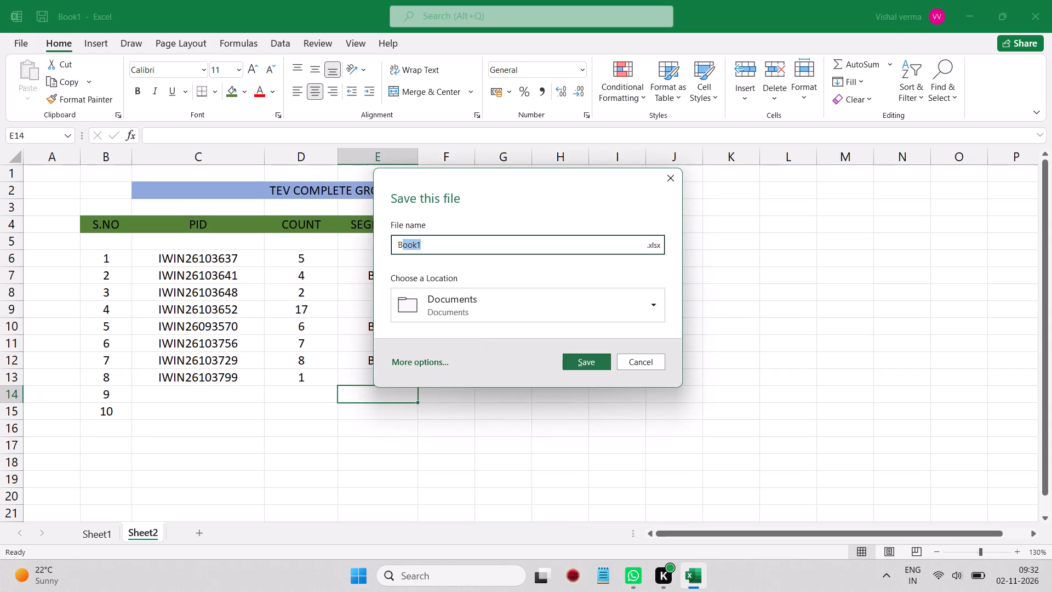
drag(404, 244, 398, 245)
key(BackSpace)
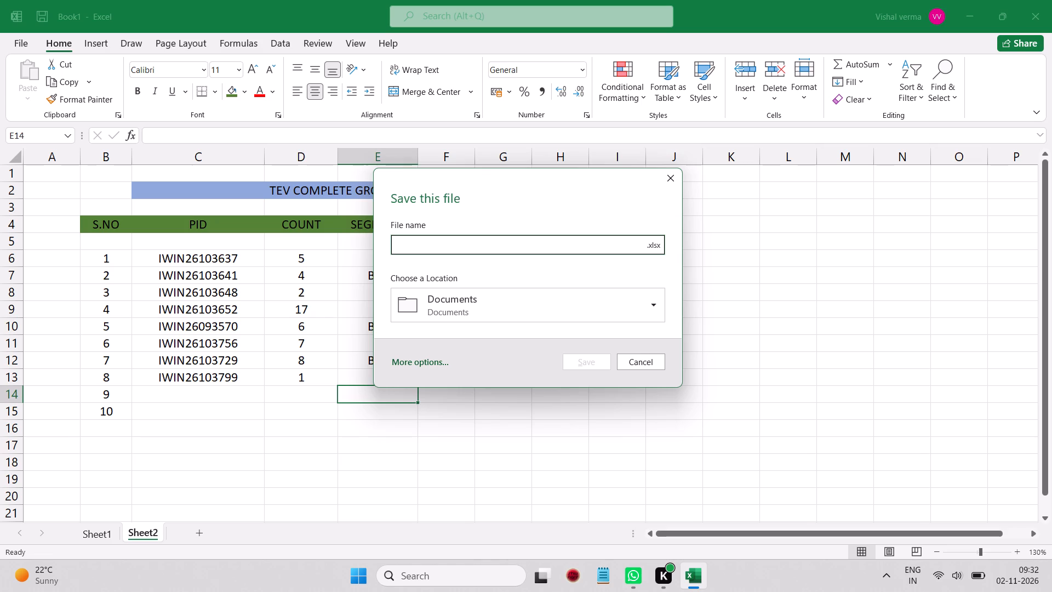
text(OCTOBER)
key(space)
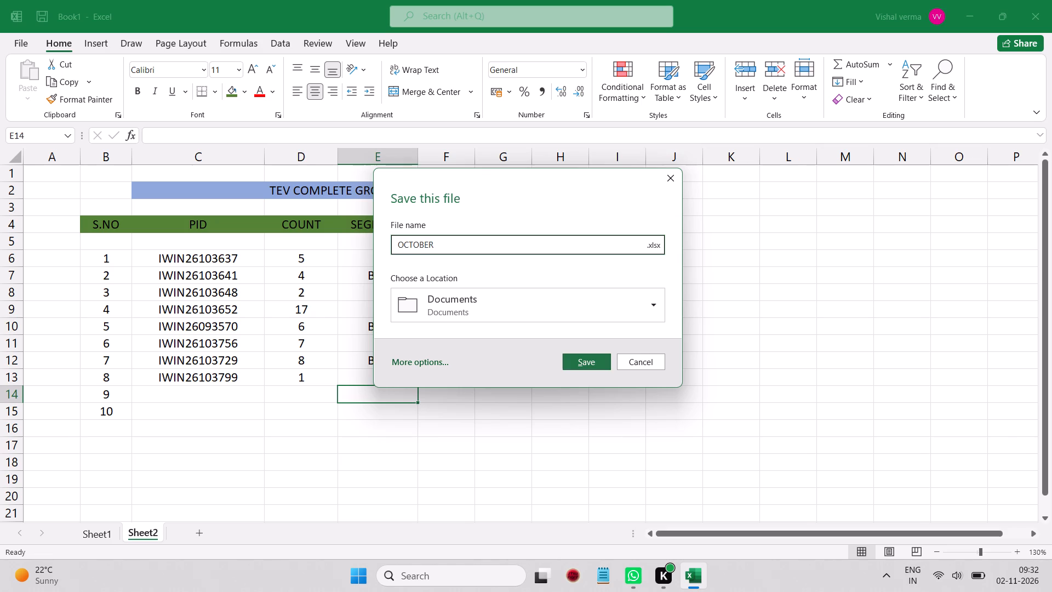
text(2026 FILE)
key(space)
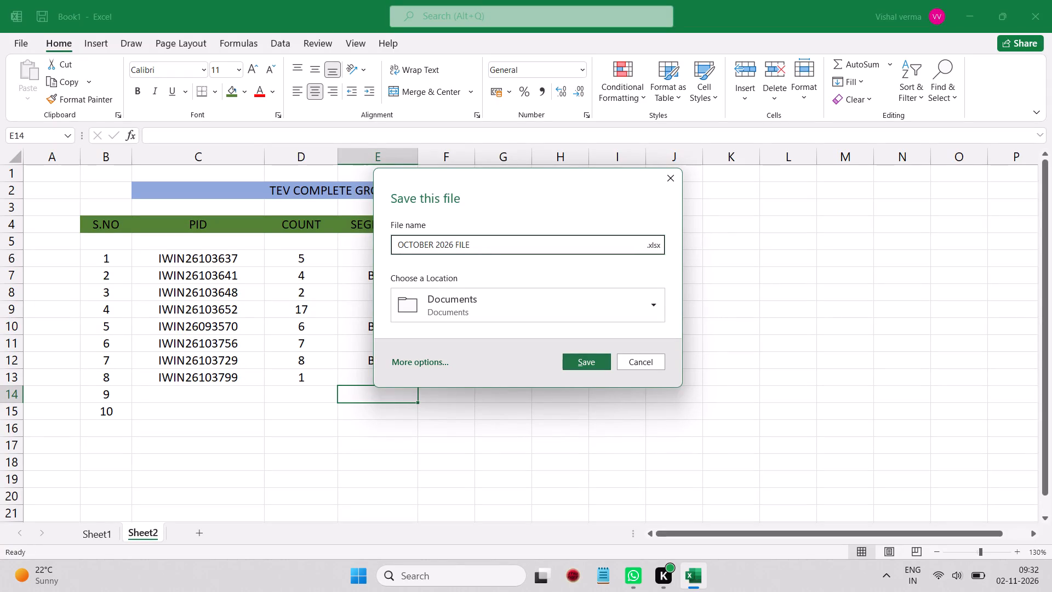
click(589, 363)
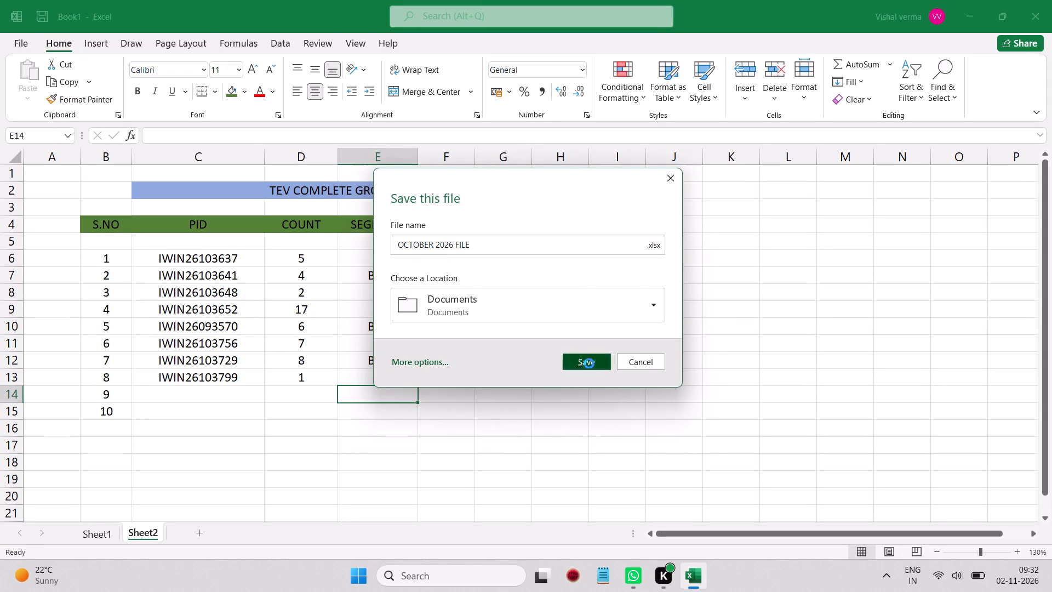
Review the group tables on Sheet1 and Sheet2 of the saved workbook, ending on Sheet1.
click(105, 531)
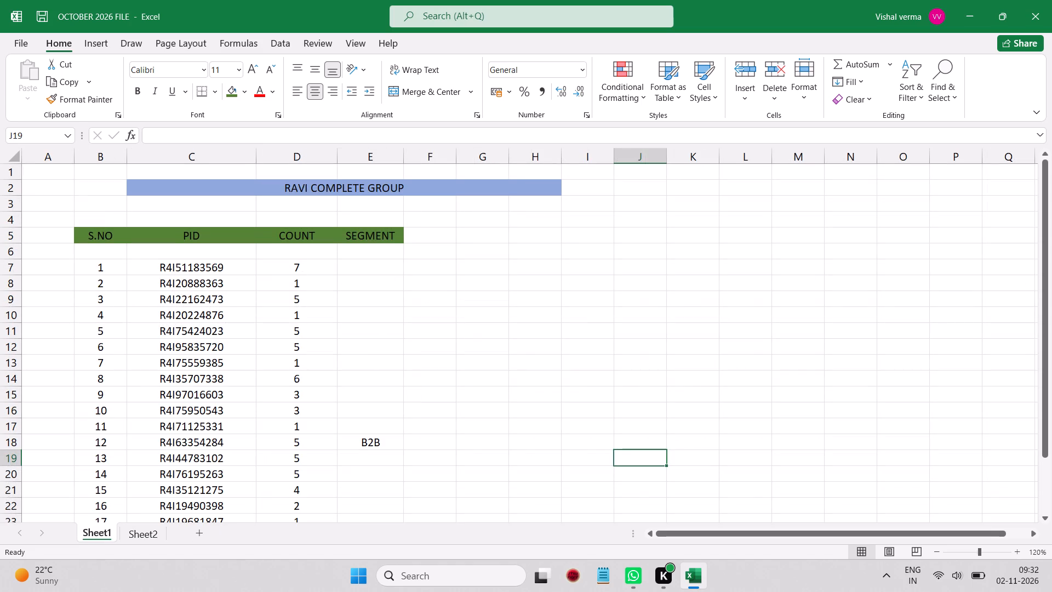
click(148, 531)
click(94, 536)
click(128, 537)
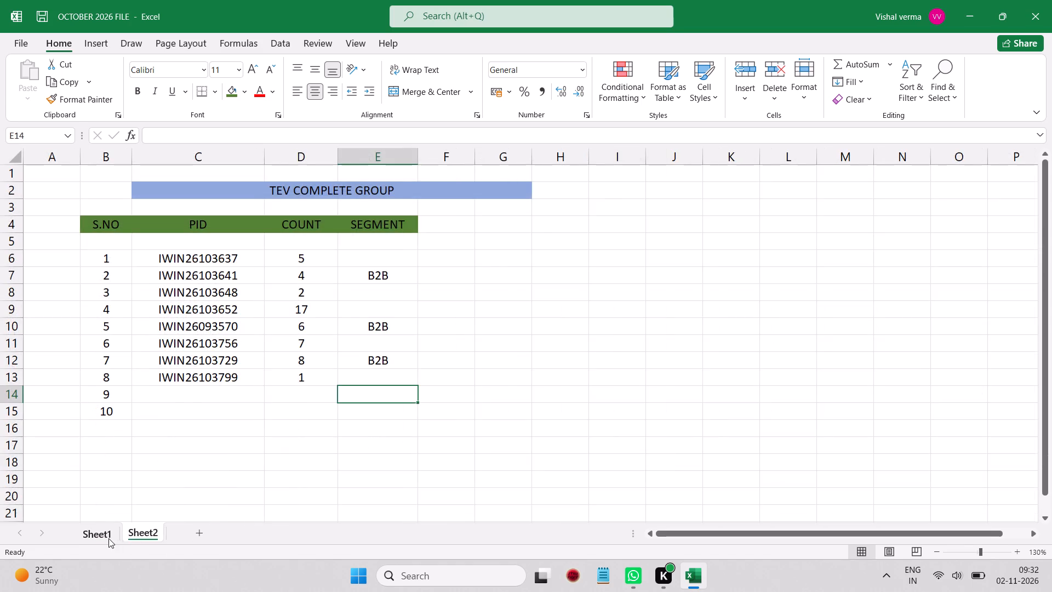
click(108, 538)
click(606, 424)
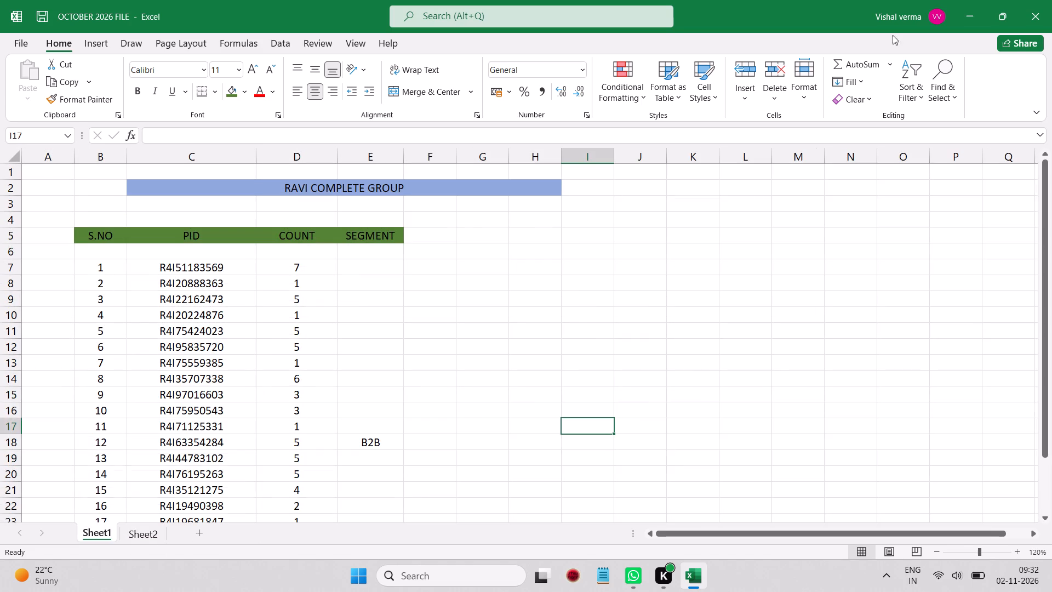
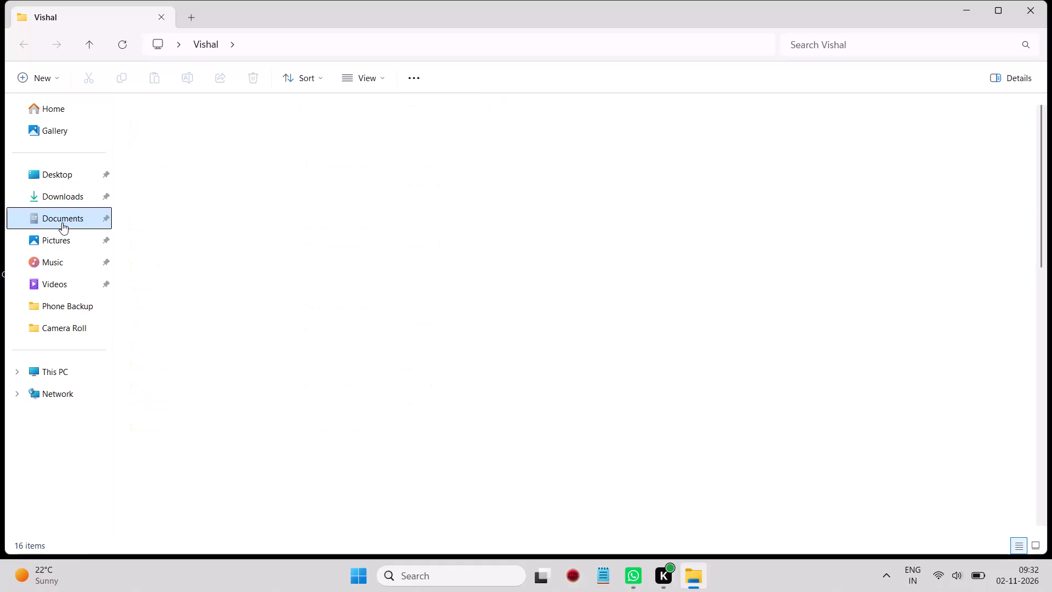
Search the Documents folder for OCTO and open the OCTOBER 2026 FILE workbook.
click(981, 207)
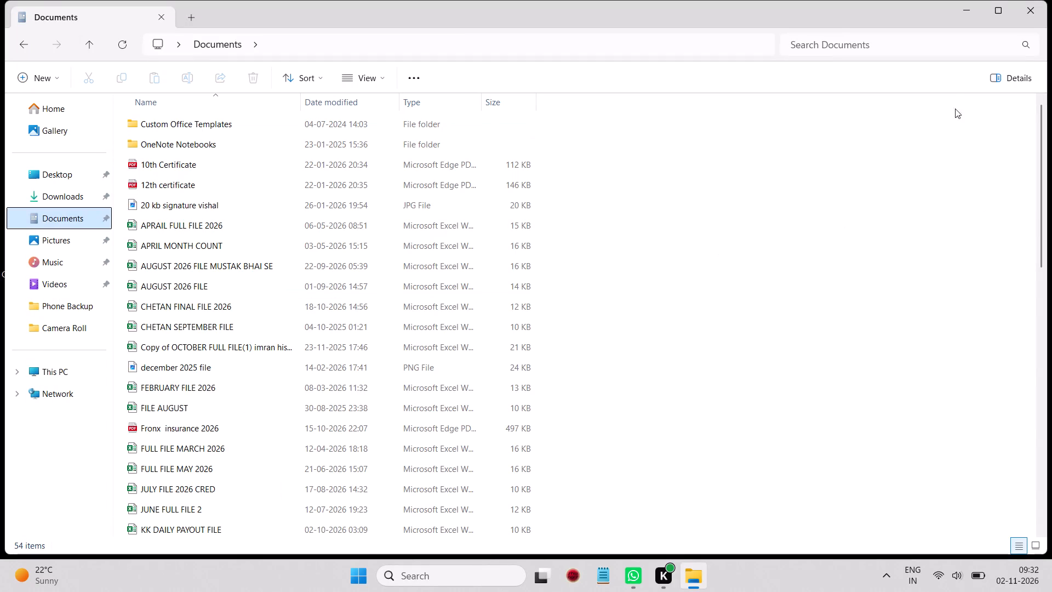
click(888, 52)
text(OCTO)
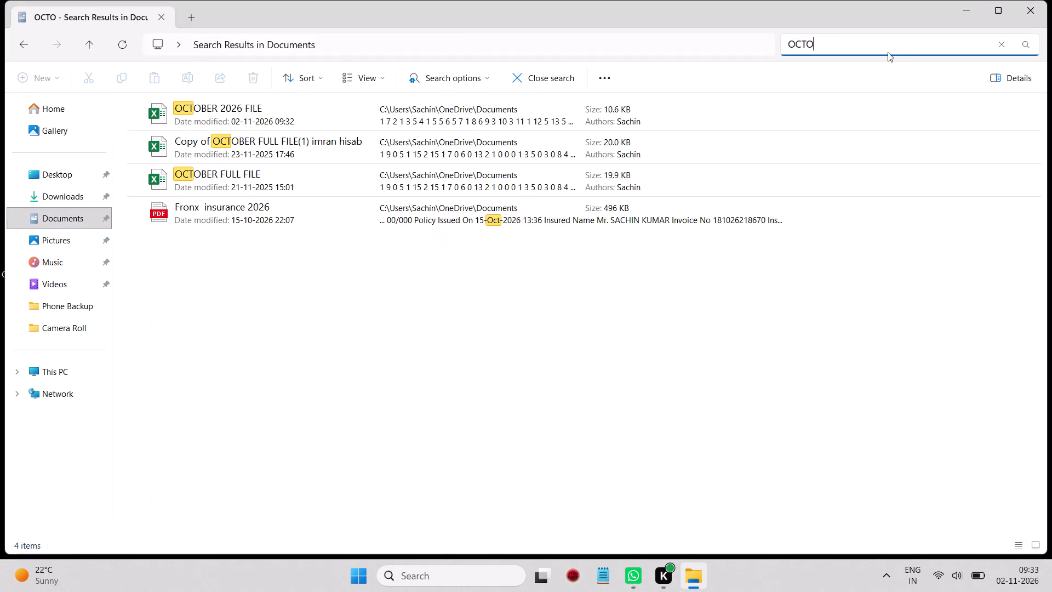
double_click(254, 111)
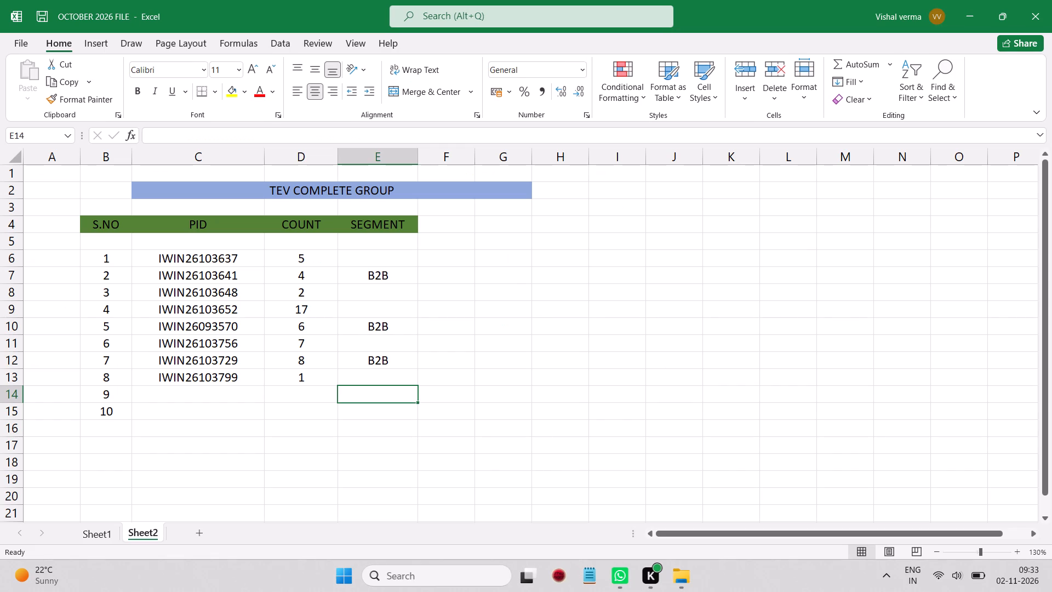
Review the RAVI COMPLETE GROUP table on Sheet1 and the TEV COMPLETE GROUP table on Sheet2, ending on Sheet2.
click(115, 519)
click(89, 539)
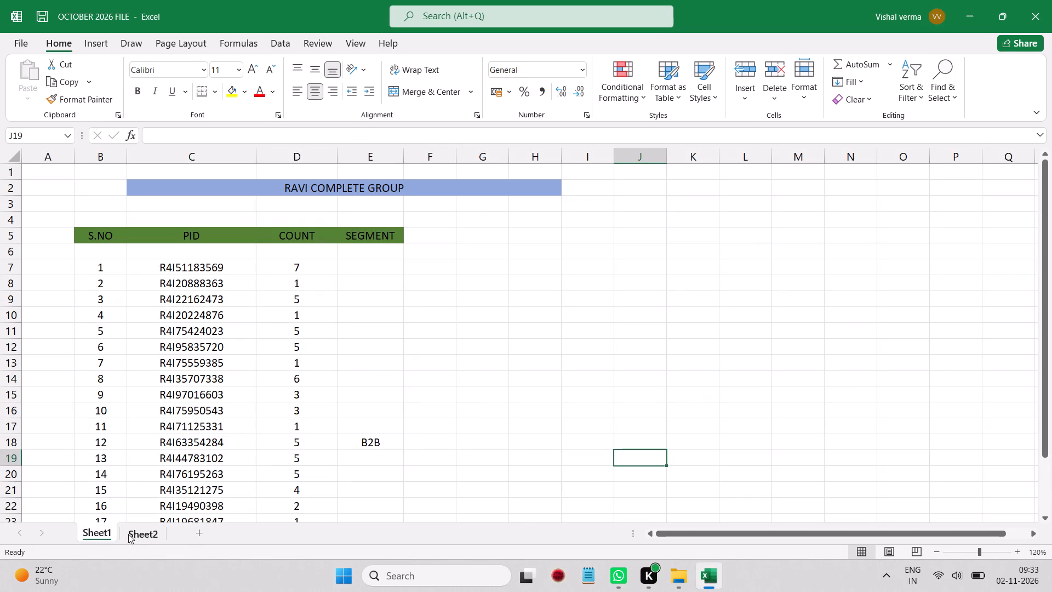
click(139, 533)
click(100, 532)
scroll(511, 358, up, 2)
scroll(511, 355, down, 3)
scroll(508, 356, up, 2)
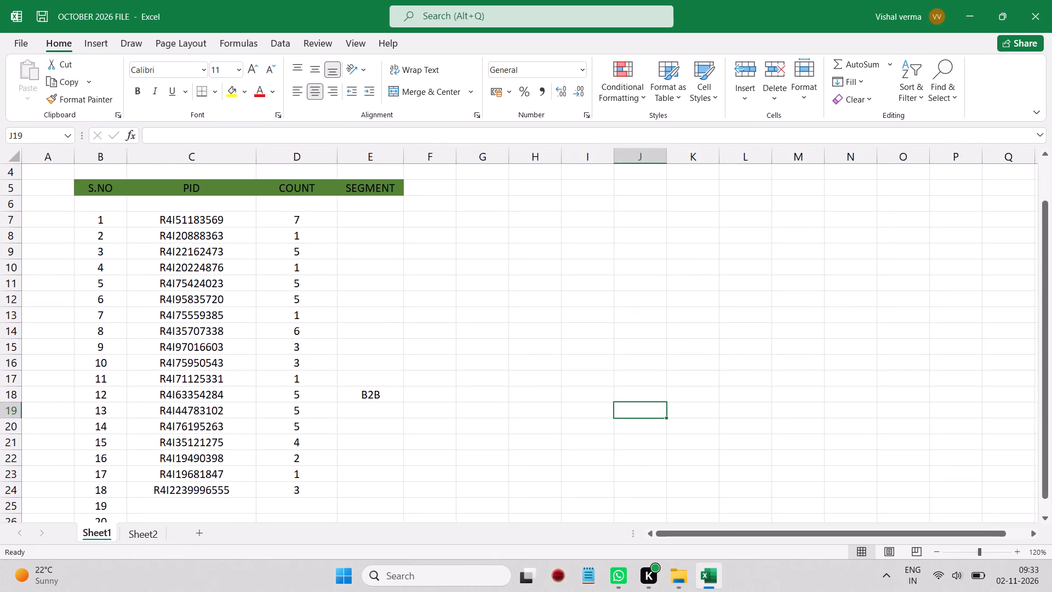
scroll(451, 267, up, 2)
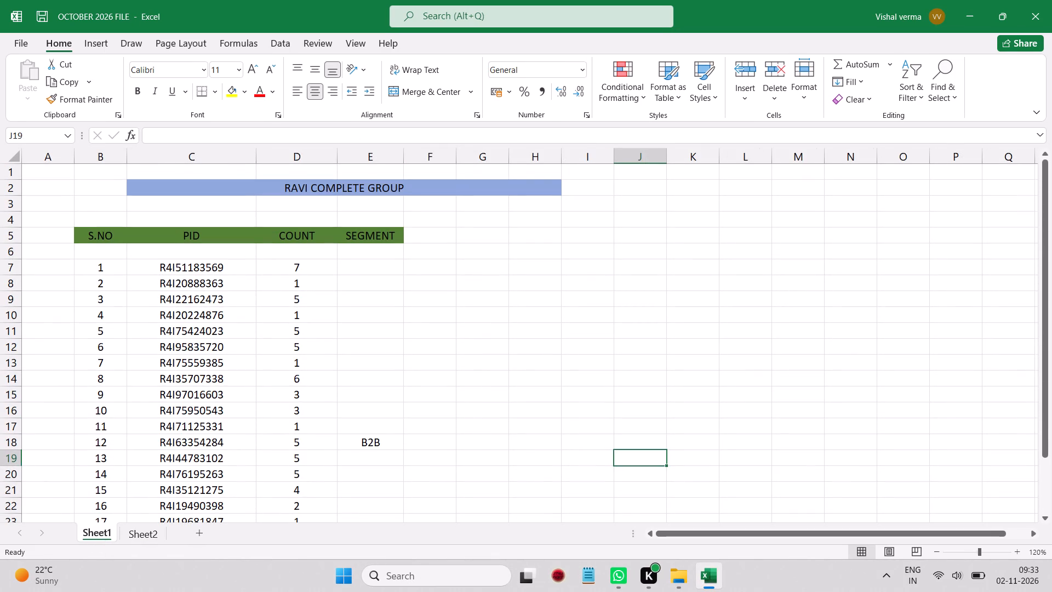
click(450, 265)
click(145, 536)
click(102, 534)
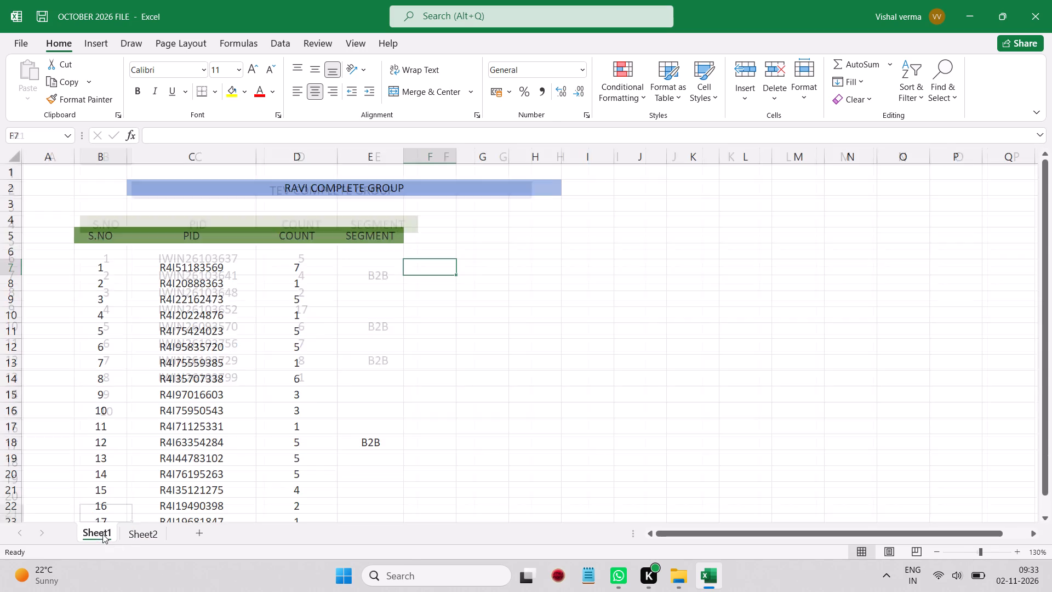
click(126, 533)
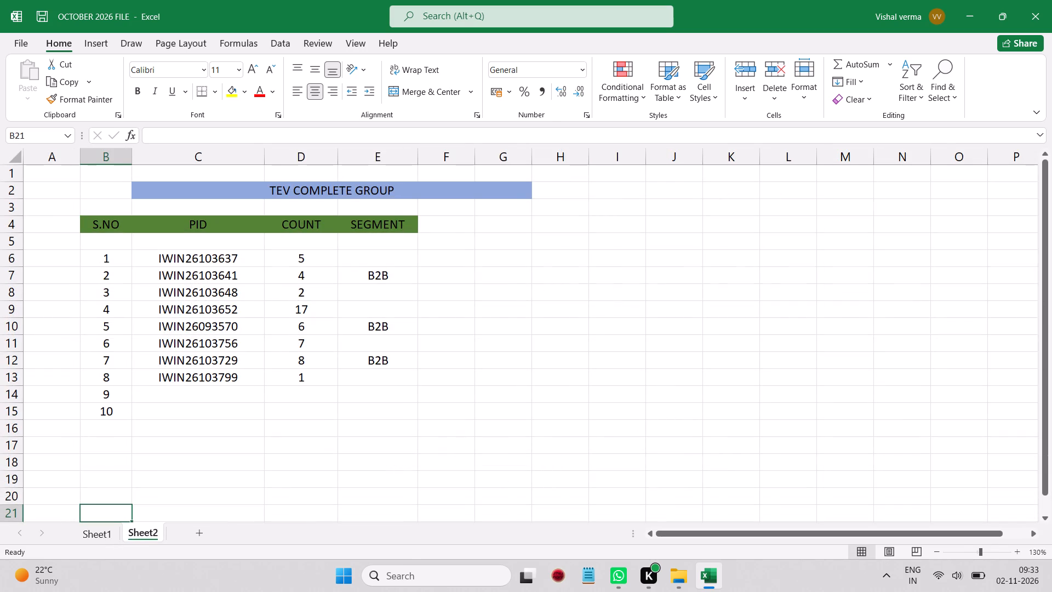
Add a third sheet and enter the title FF COMPLETE GROUP in merged and centred cells C2 to F2.
click(196, 532)
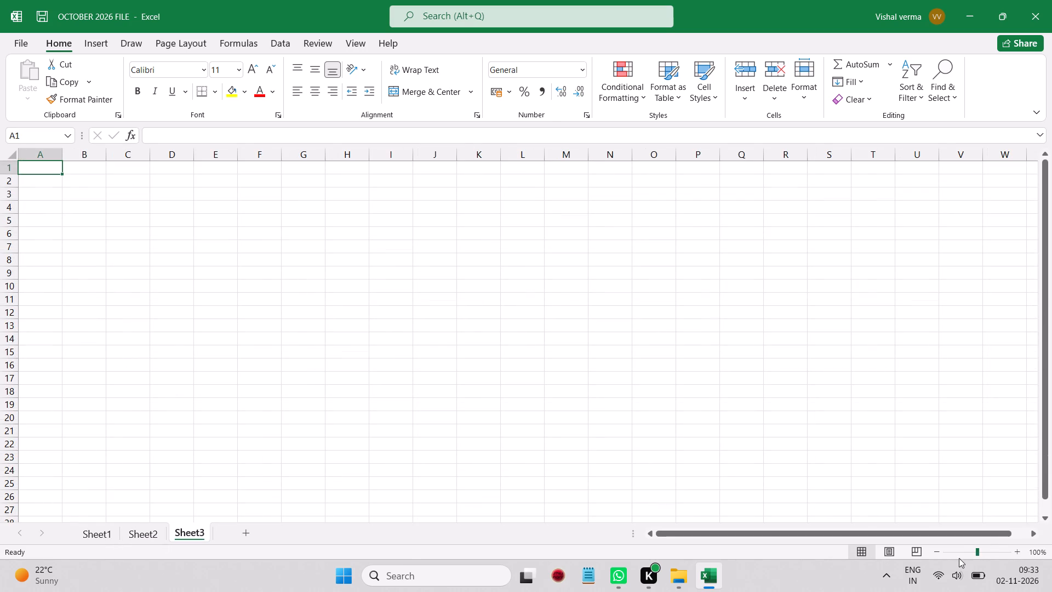
click(1019, 553)
right_click(1019, 553)
triple_click(1019, 554)
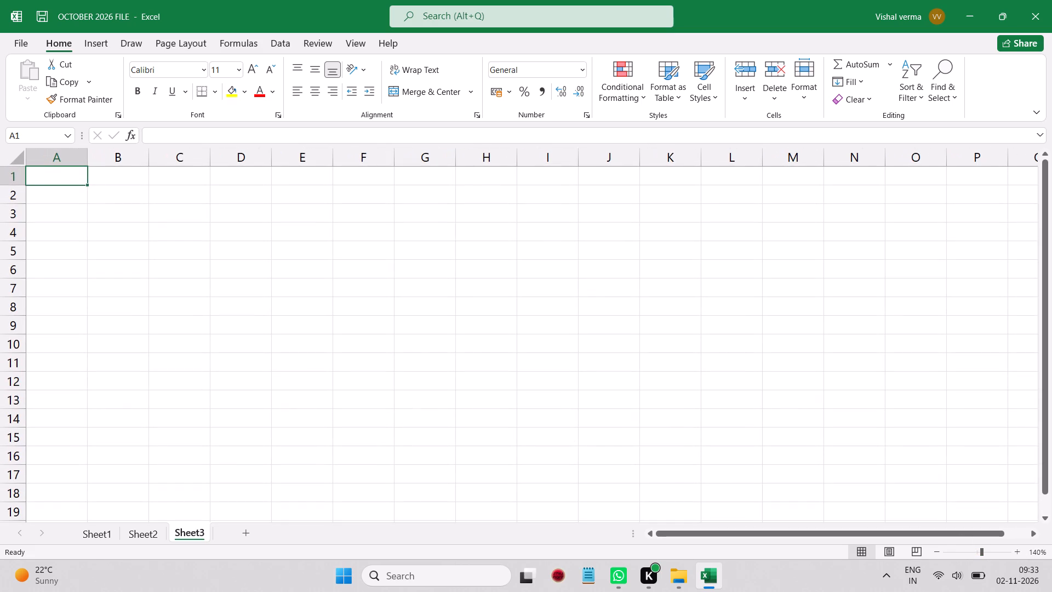
click(172, 202)
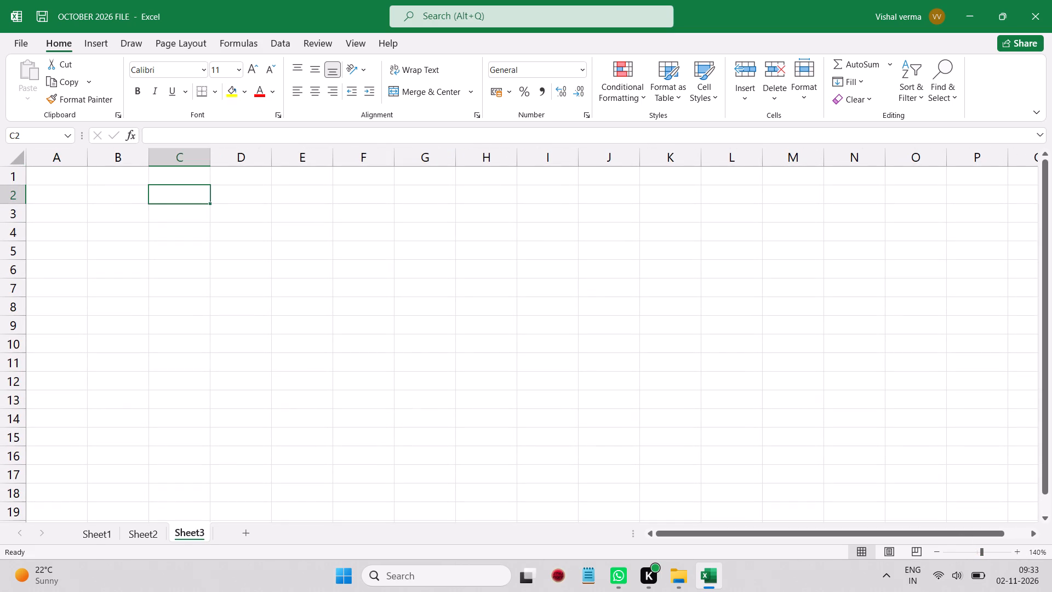
drag(210, 203, 388, 199)
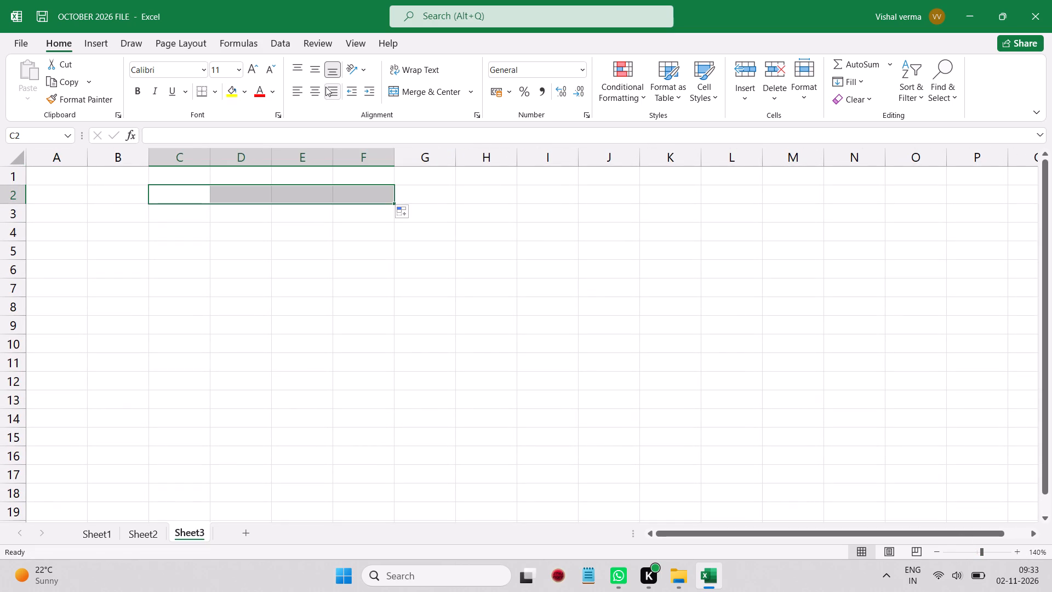
click(418, 93)
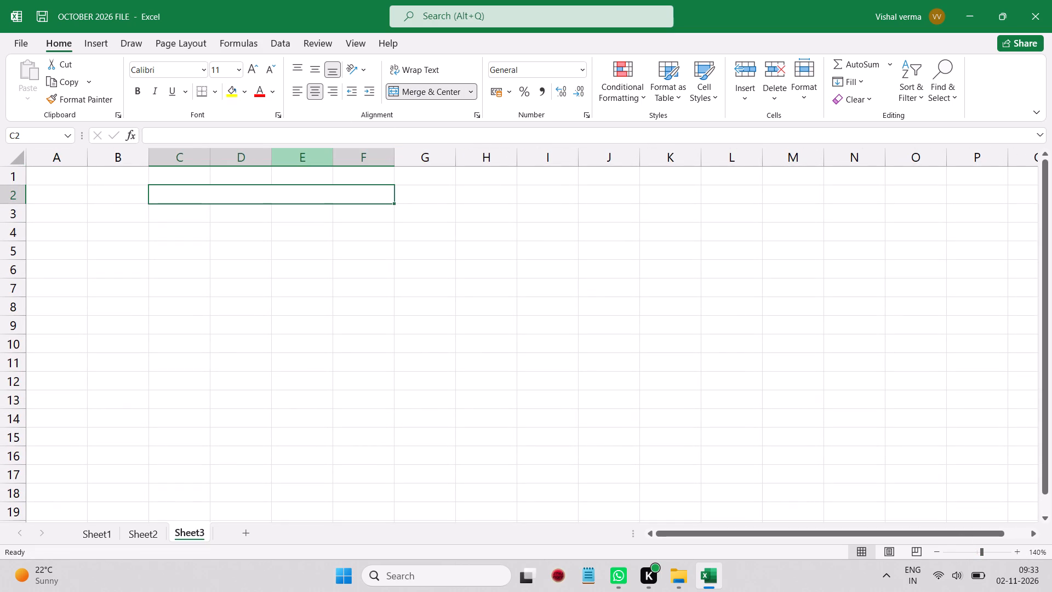
text(FF)
key(space)
text(CO)
text(MPLETE GROUP)
click(445, 289)
Fill the FF COMPLETE GROUP title cell with the medium blue used for the other sheets' titles.
click(312, 201)
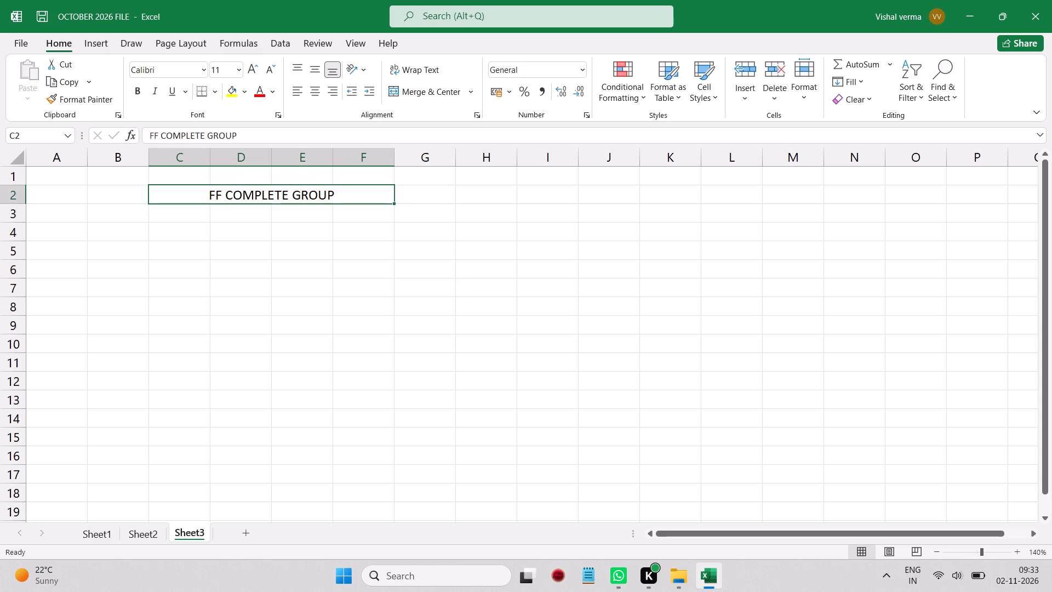
click(243, 91)
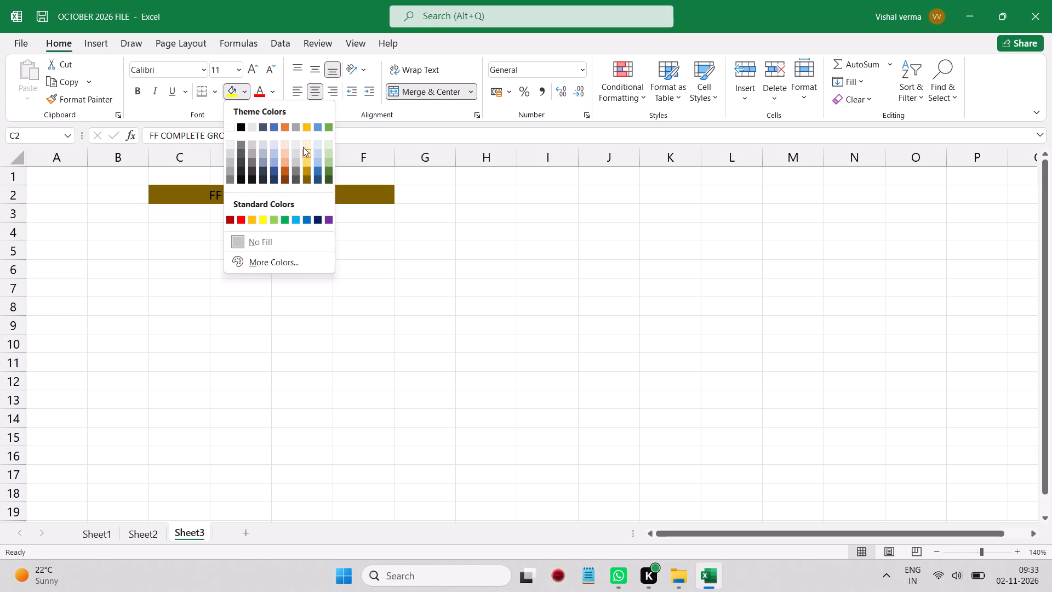
click(272, 162)
Enter the headers S.NO, PID, COUNT and SEGMENT in cells B4 to E4 of Sheet3.
click(104, 233)
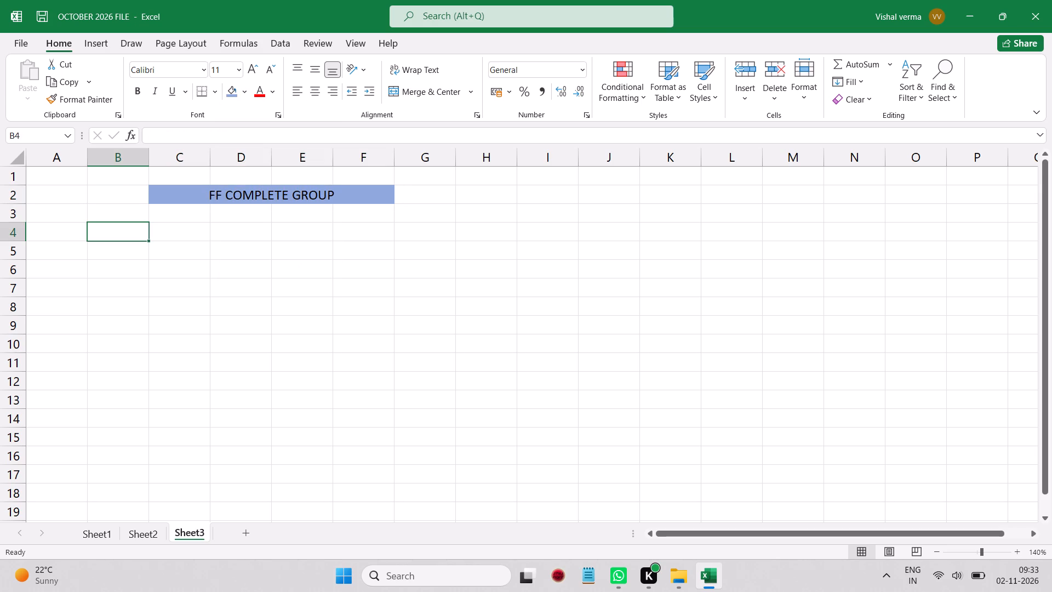
text(S.NO)
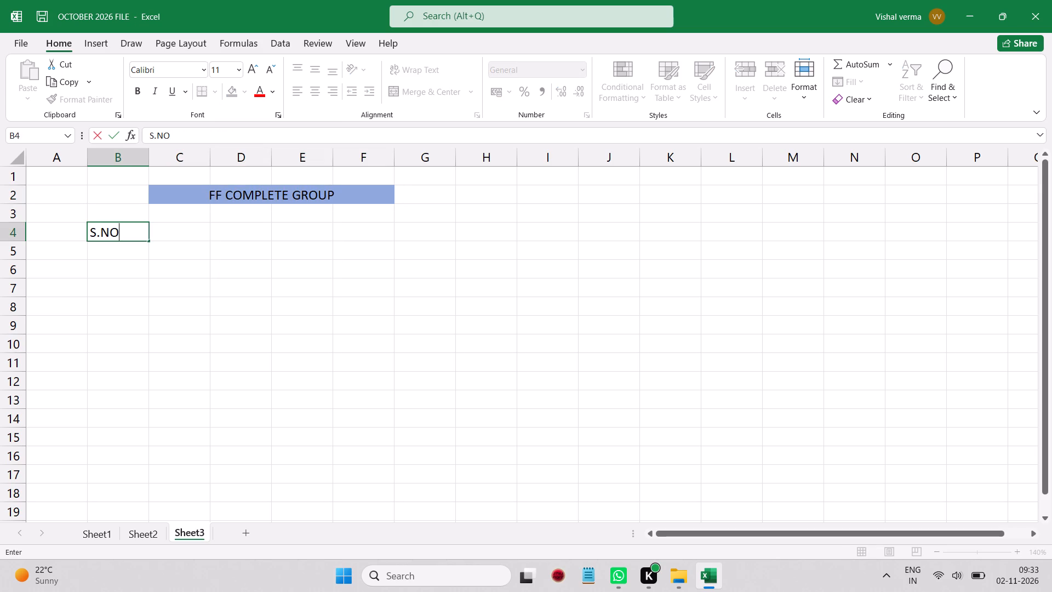
key(Right)
text(PID)
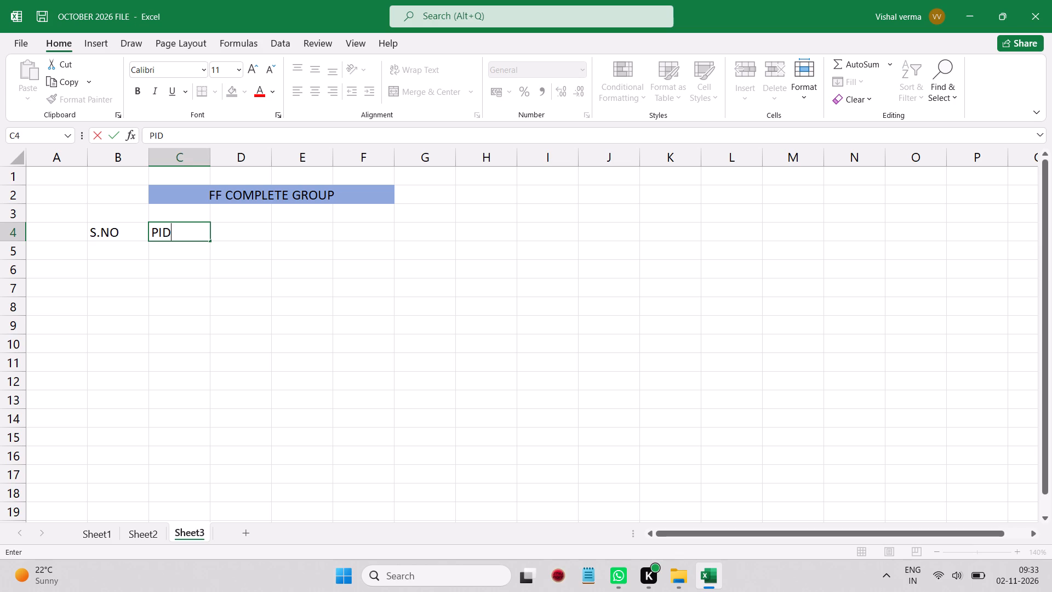
key(Right)
text(COUNT)
key(Right)
text(SEGMENT)
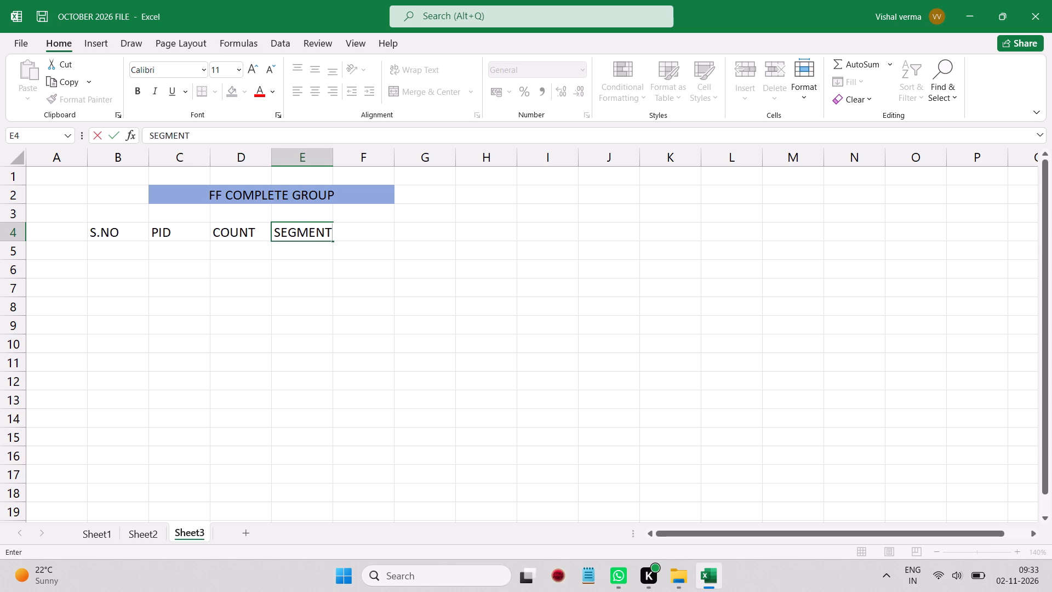
drag(310, 357, 310, 341)
Widen the SEGMENT and PID columns and slightly narrow the S.NO column on Sheet3.
drag(334, 157, 355, 156)
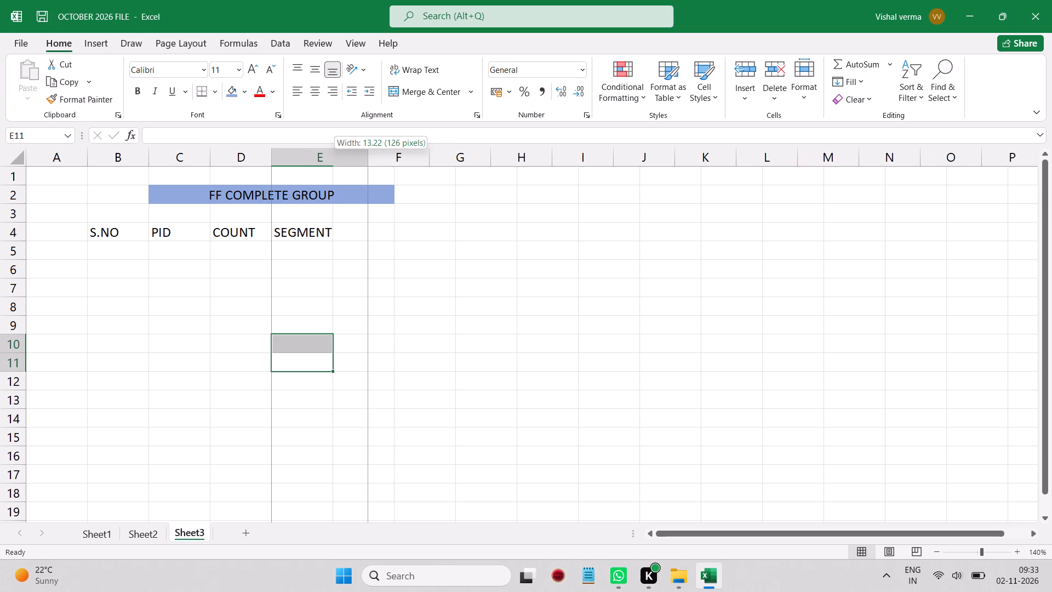
drag(355, 156, 353, 156)
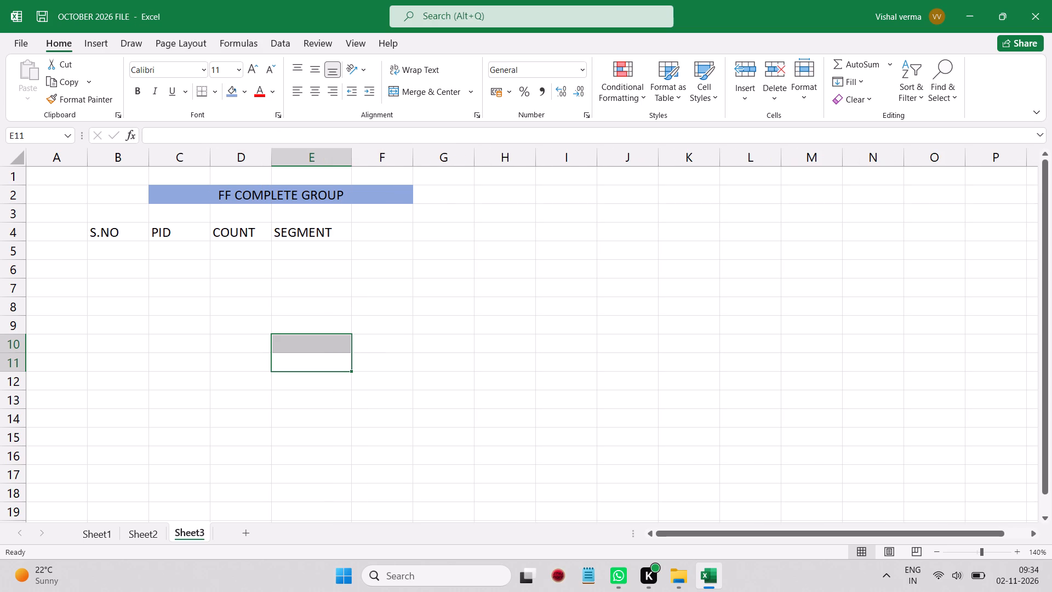
drag(210, 155, 255, 155)
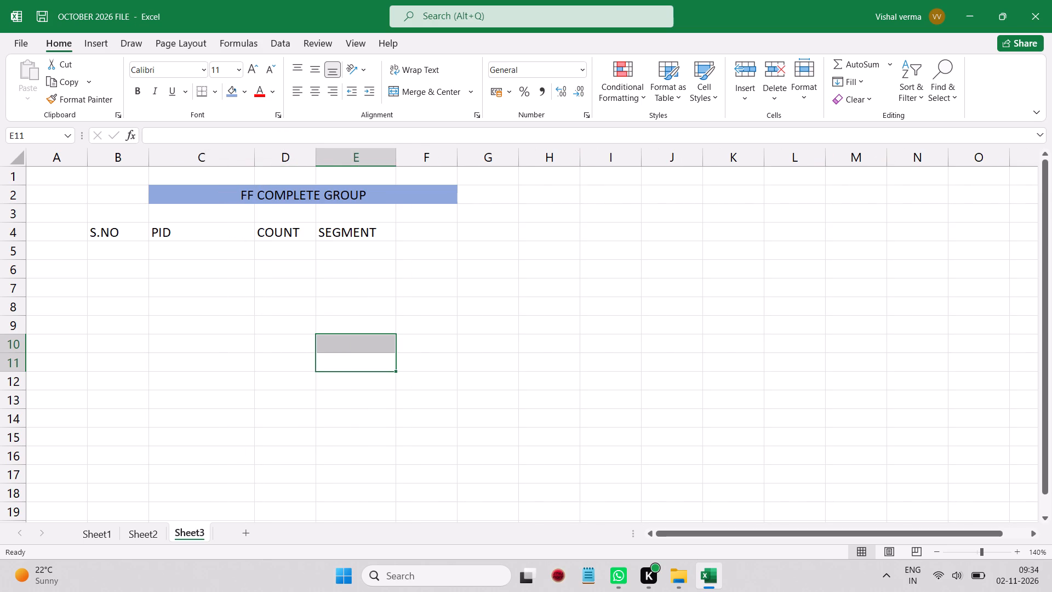
drag(150, 157, 138, 156)
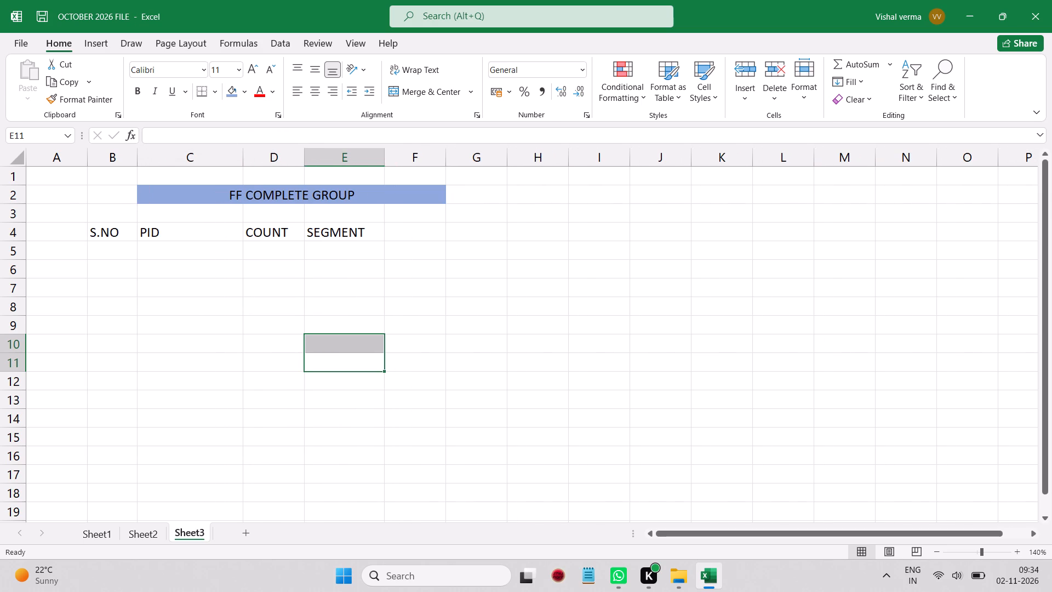
Fill the four header cells S.NO, PID, COUNT and SEGMENT in B4 to E4 with dark green.
click(108, 230)
click(241, 94)
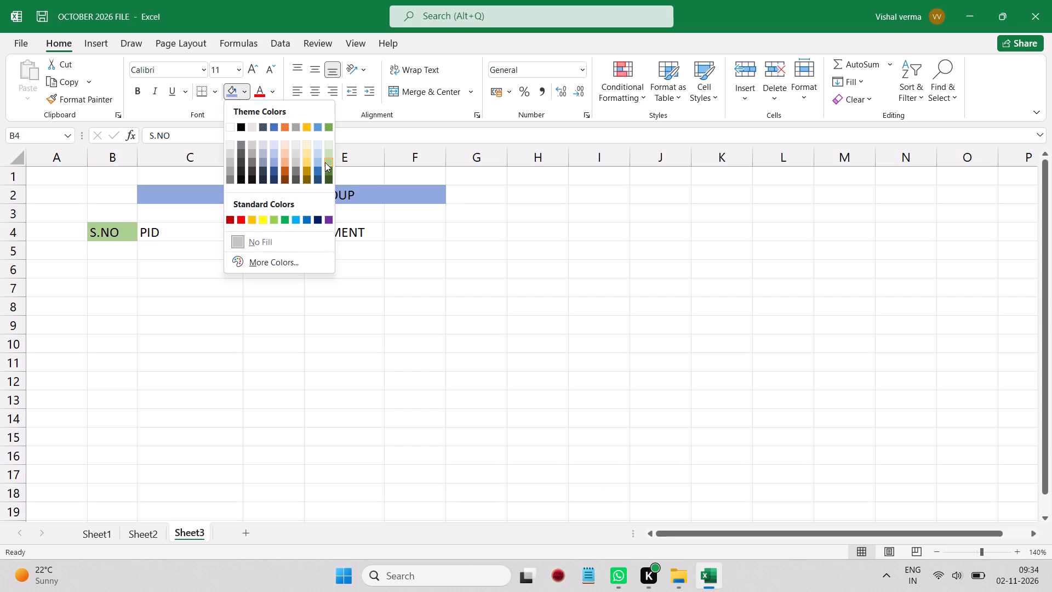
click(325, 167)
click(195, 227)
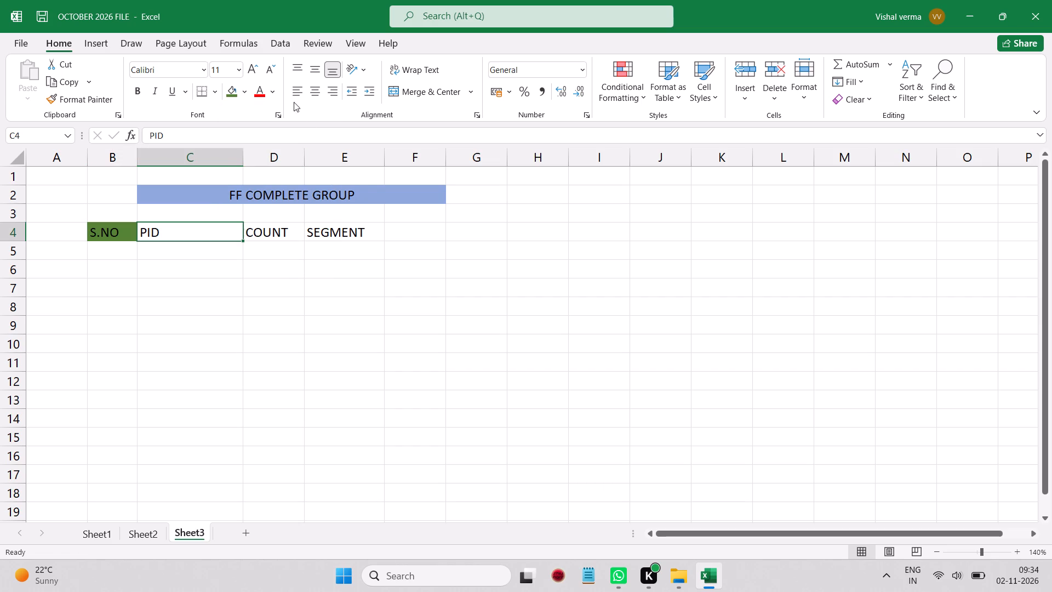
click(231, 94)
click(281, 230)
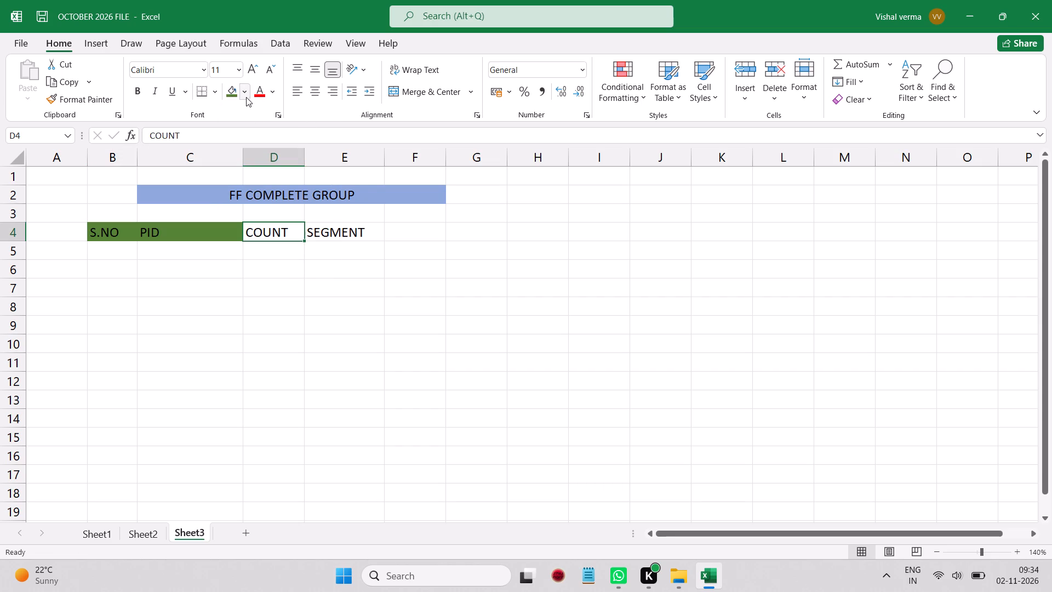
click(230, 94)
click(335, 227)
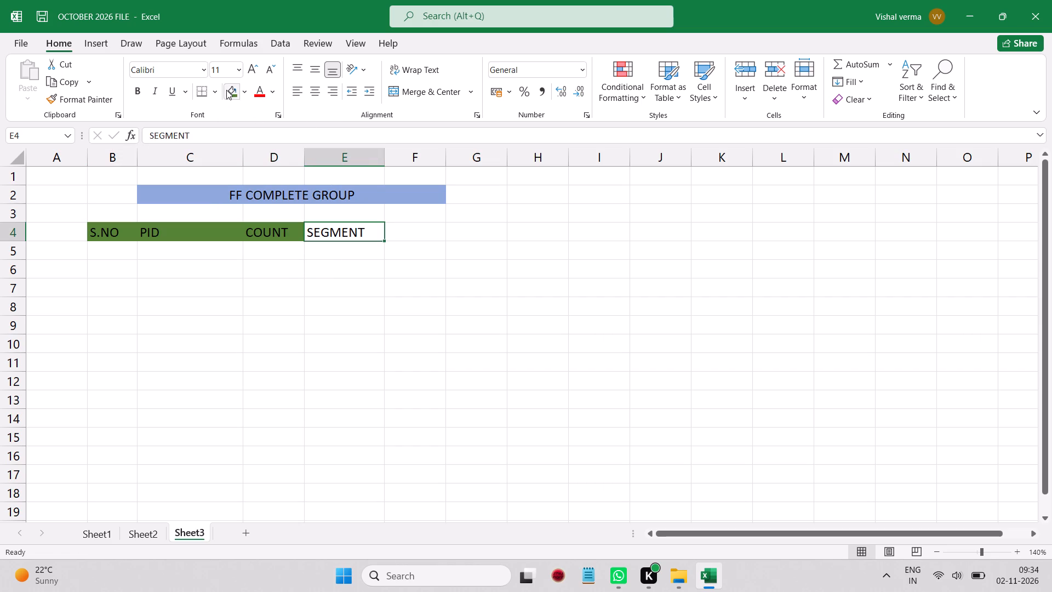
click(227, 89)
Enter the serial numbers 1 to 10 down the S.NO column in cells B6 to B15.
click(107, 270)
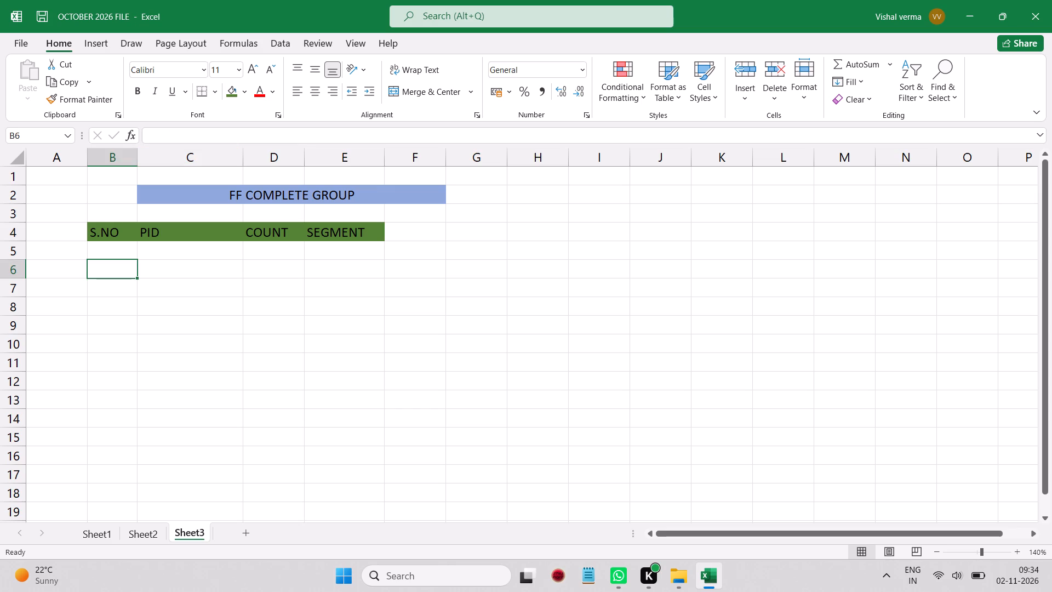
key(1)
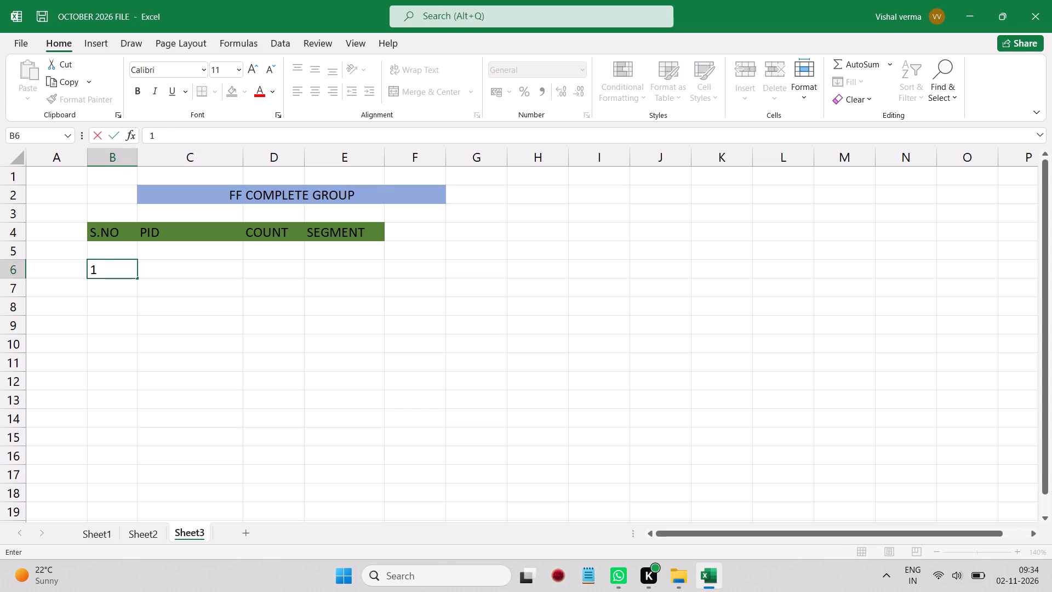
key(Down)
key(2)
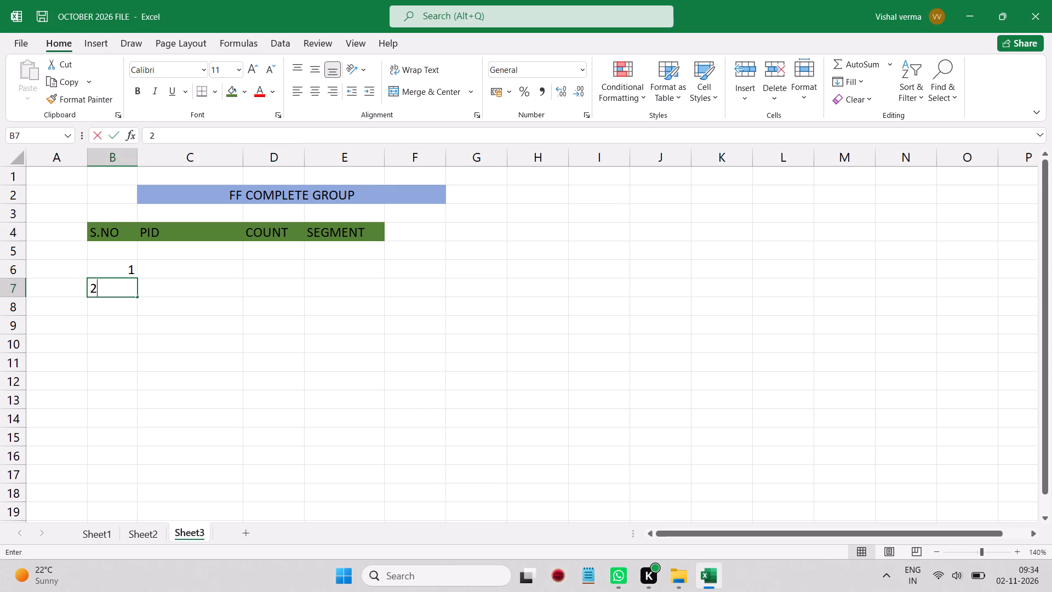
key(Down)
key(3)
key(Down)
key(4)
key(Down)
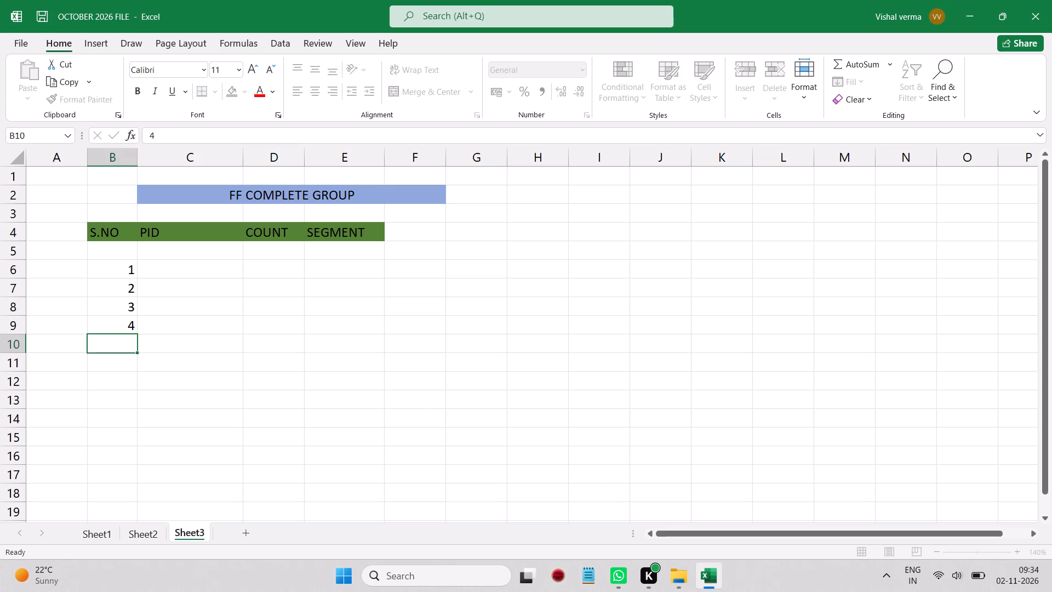
key(5)
key(Down)
key(6)
key(Down)
key(7)
key(Down)
key(8)
key(Down)
key(9)
key(Down)
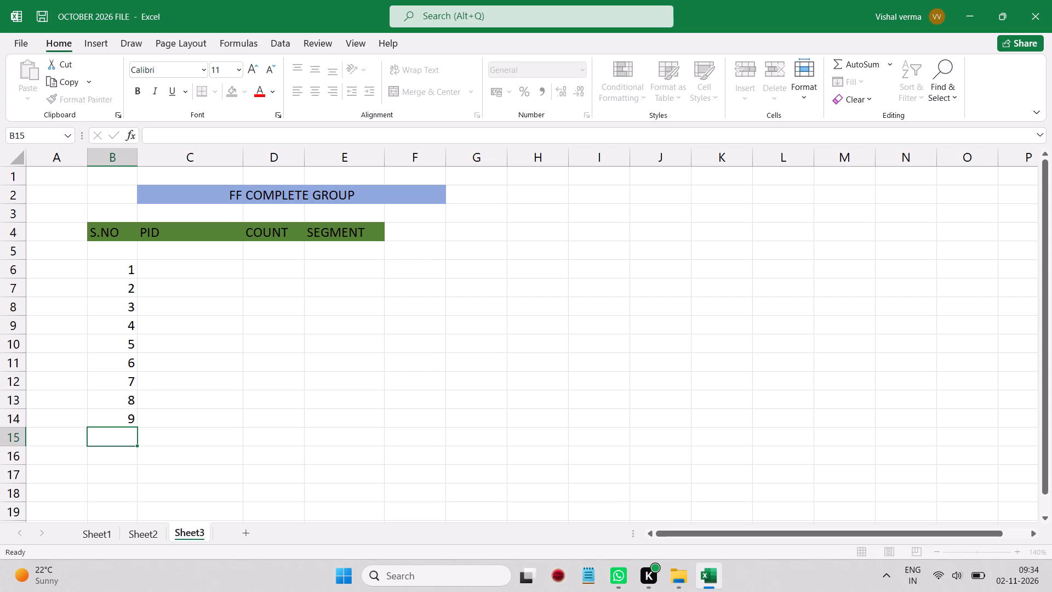
text(10)
key(Down)
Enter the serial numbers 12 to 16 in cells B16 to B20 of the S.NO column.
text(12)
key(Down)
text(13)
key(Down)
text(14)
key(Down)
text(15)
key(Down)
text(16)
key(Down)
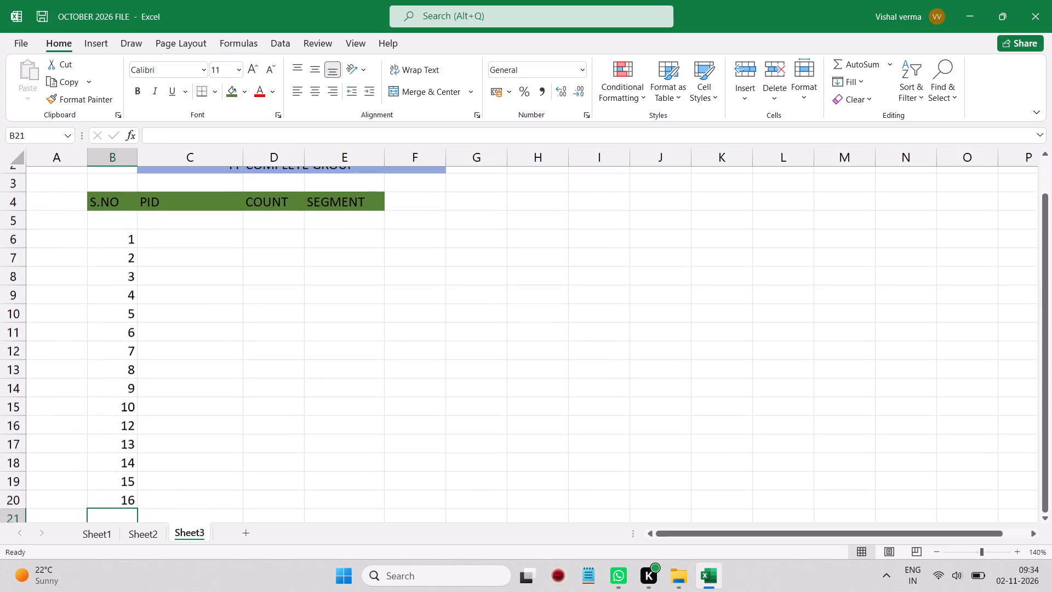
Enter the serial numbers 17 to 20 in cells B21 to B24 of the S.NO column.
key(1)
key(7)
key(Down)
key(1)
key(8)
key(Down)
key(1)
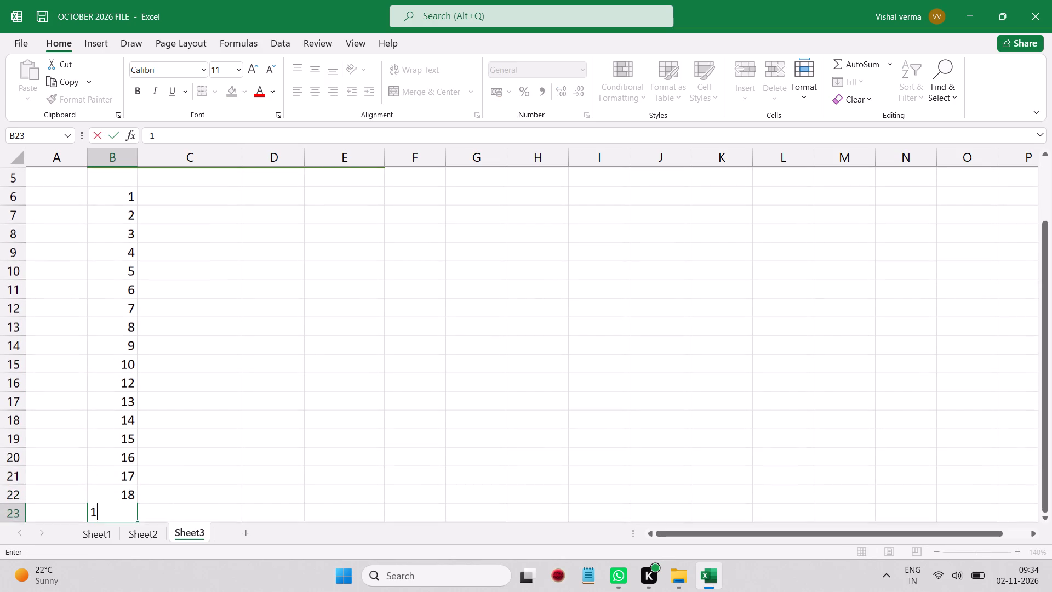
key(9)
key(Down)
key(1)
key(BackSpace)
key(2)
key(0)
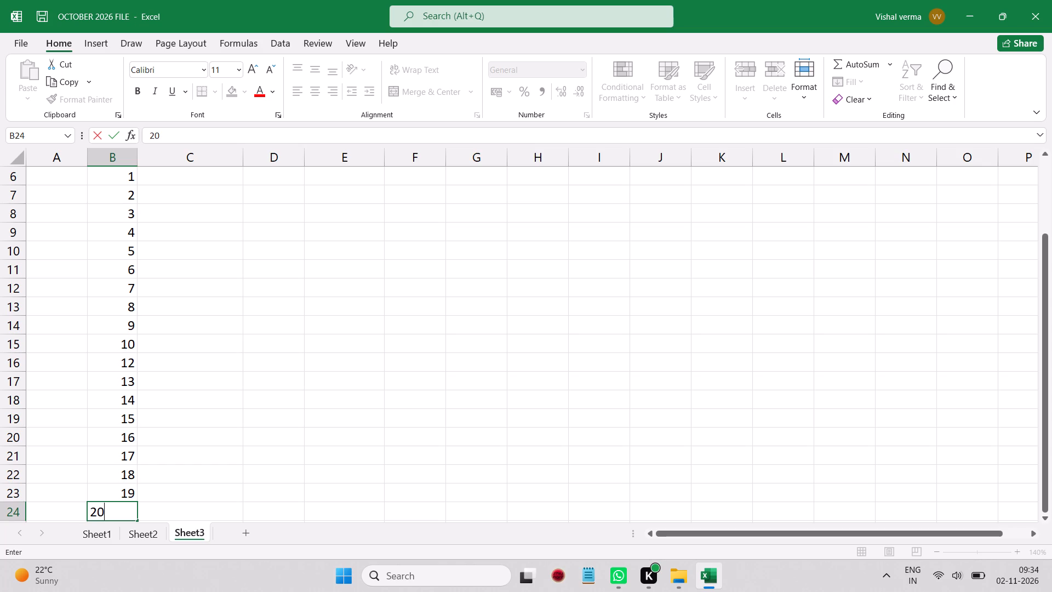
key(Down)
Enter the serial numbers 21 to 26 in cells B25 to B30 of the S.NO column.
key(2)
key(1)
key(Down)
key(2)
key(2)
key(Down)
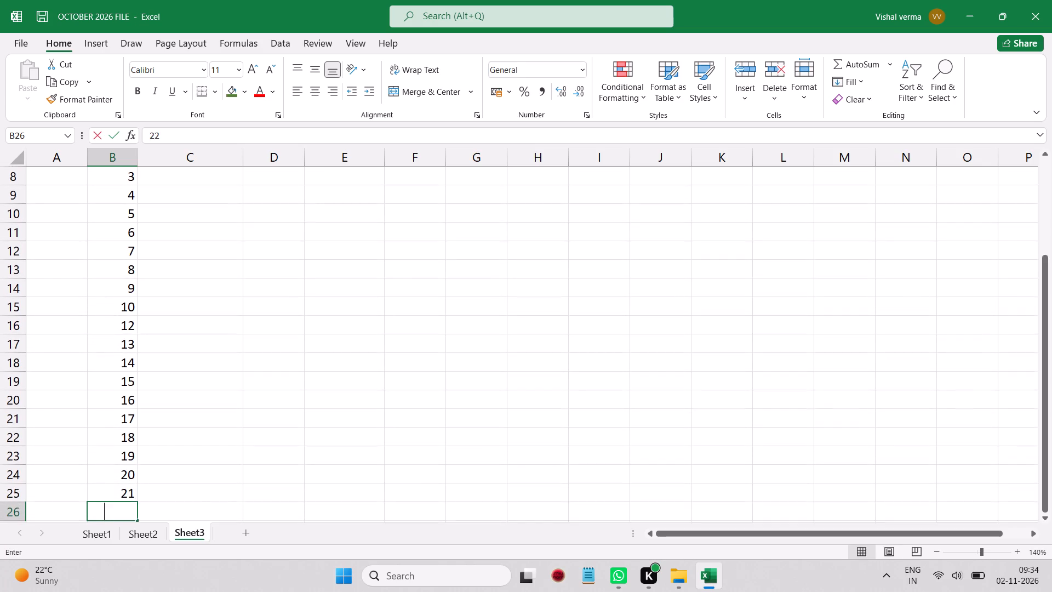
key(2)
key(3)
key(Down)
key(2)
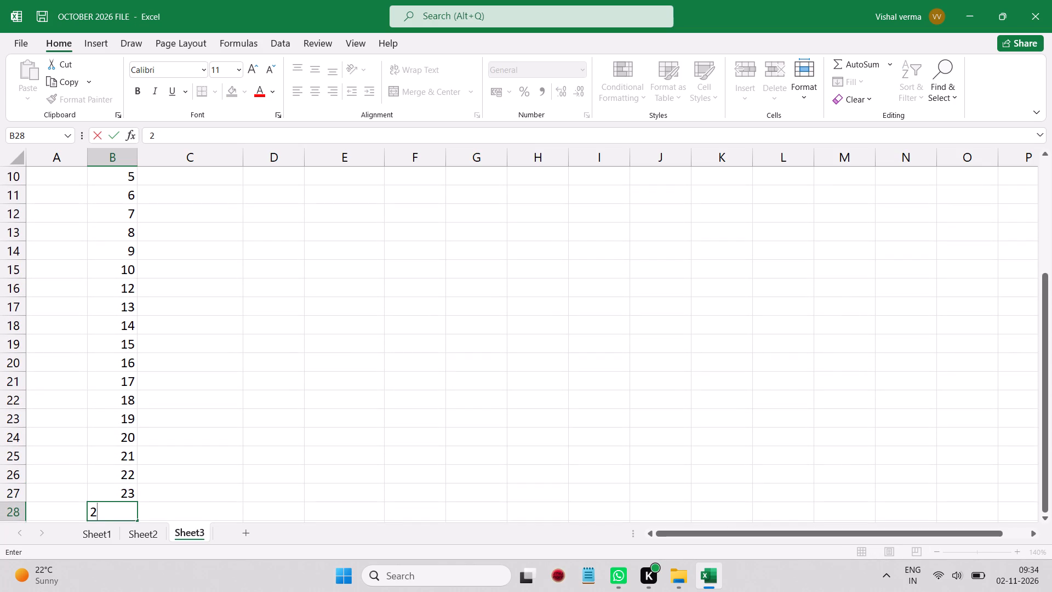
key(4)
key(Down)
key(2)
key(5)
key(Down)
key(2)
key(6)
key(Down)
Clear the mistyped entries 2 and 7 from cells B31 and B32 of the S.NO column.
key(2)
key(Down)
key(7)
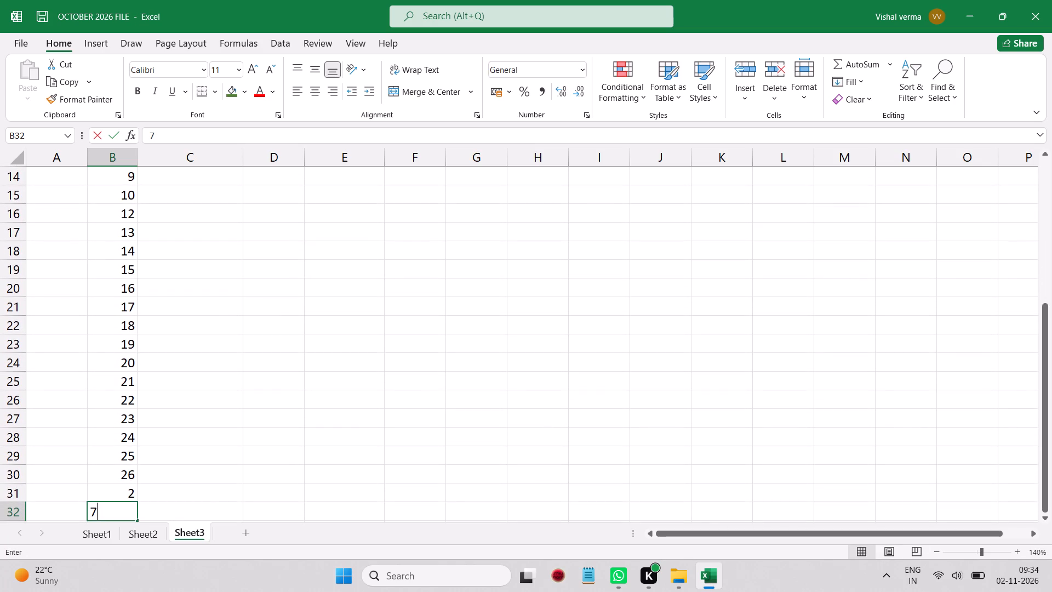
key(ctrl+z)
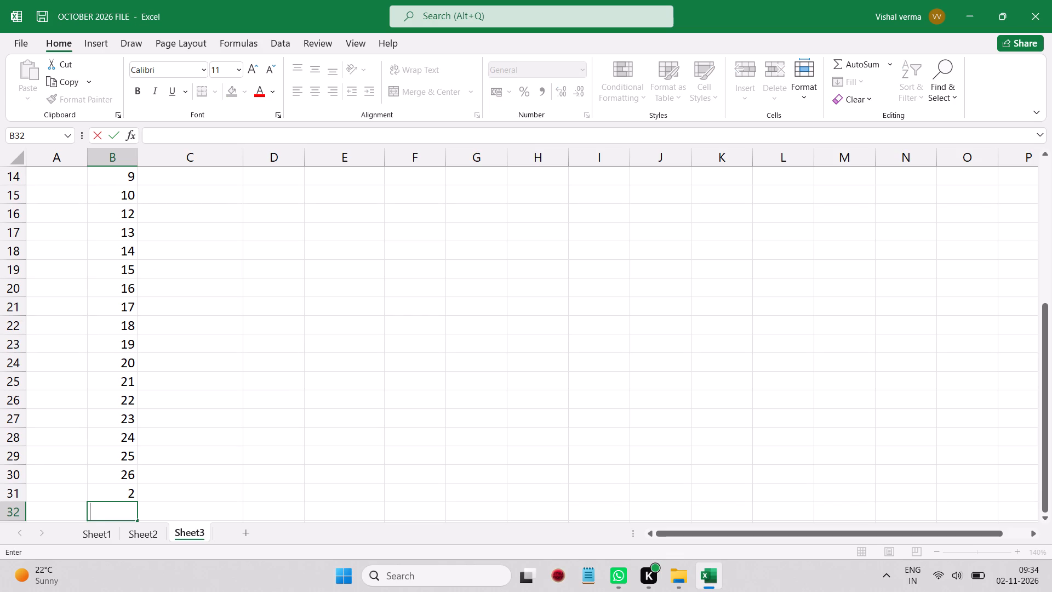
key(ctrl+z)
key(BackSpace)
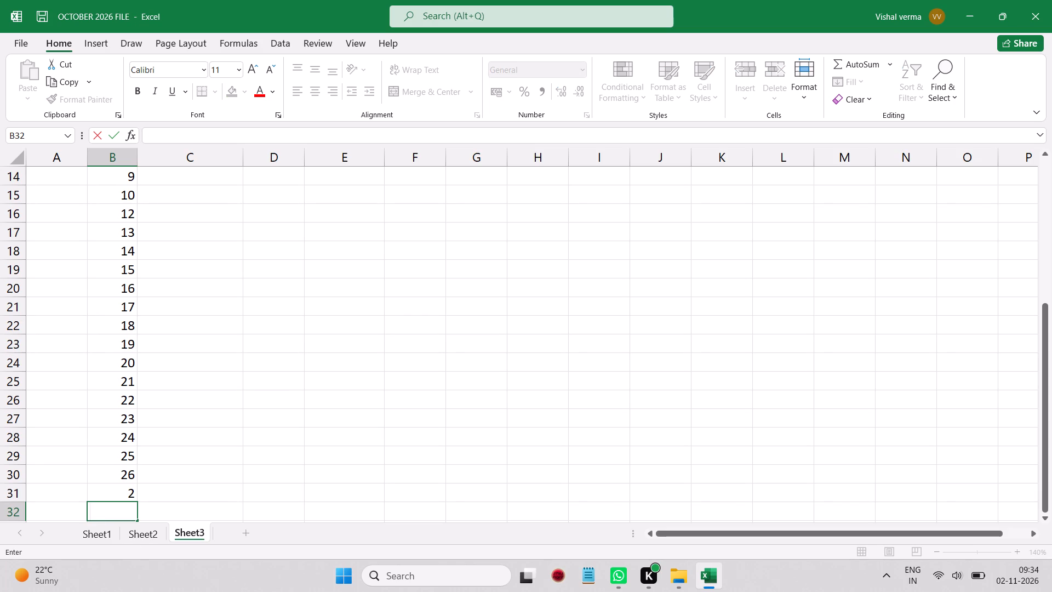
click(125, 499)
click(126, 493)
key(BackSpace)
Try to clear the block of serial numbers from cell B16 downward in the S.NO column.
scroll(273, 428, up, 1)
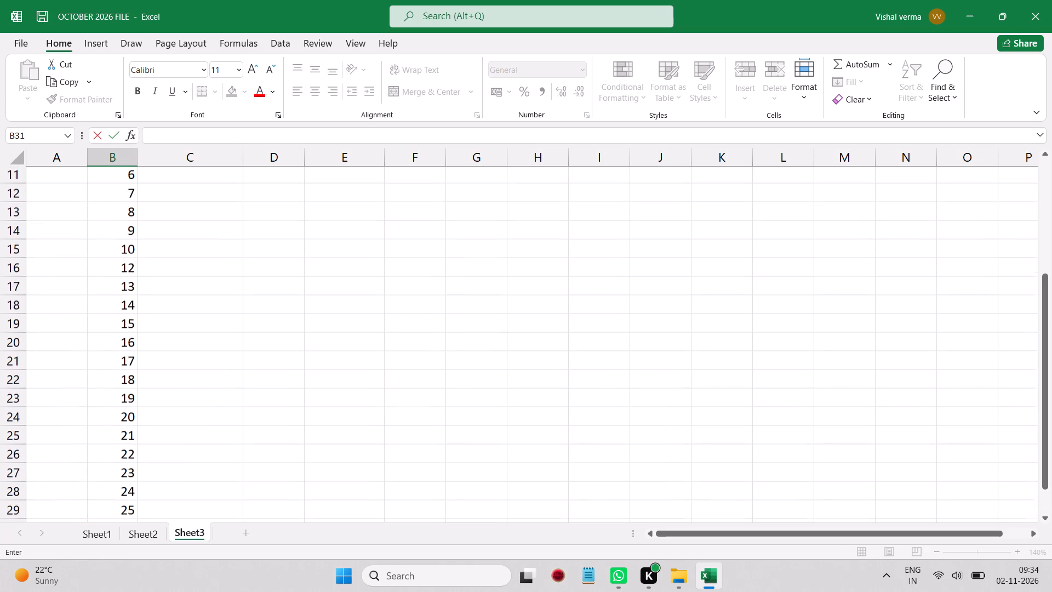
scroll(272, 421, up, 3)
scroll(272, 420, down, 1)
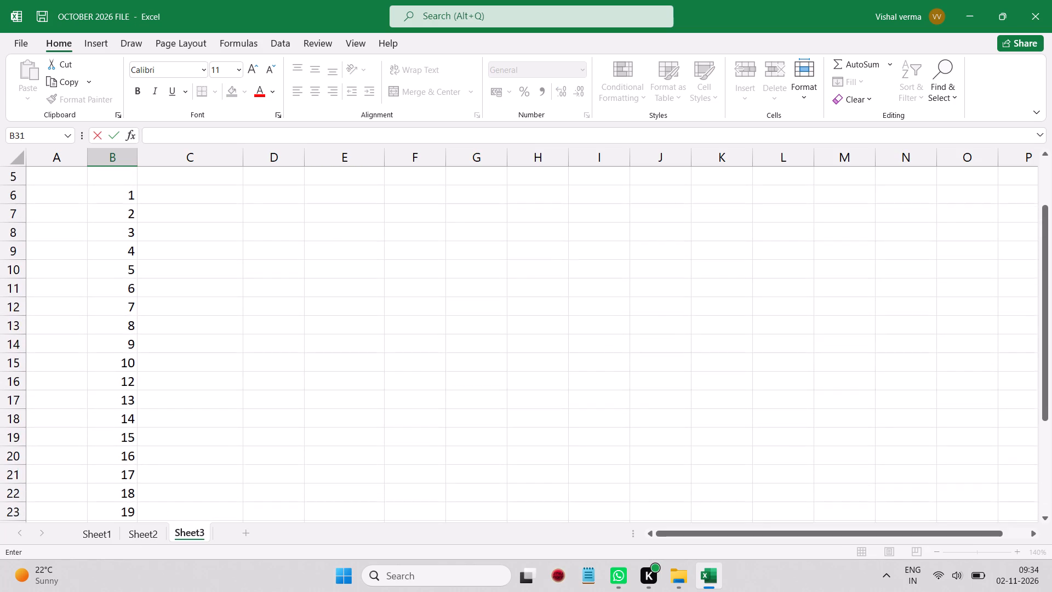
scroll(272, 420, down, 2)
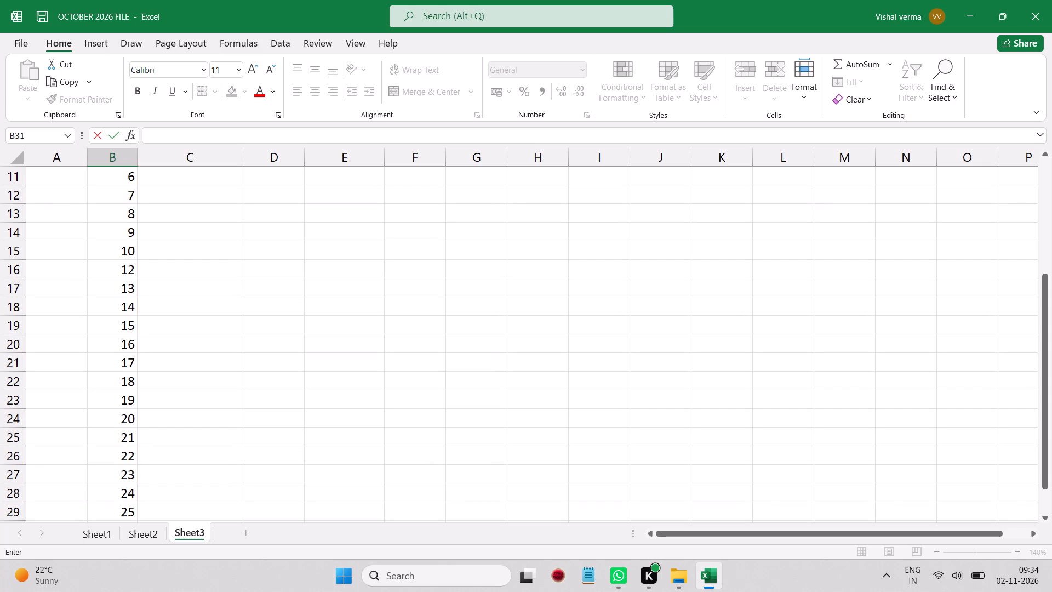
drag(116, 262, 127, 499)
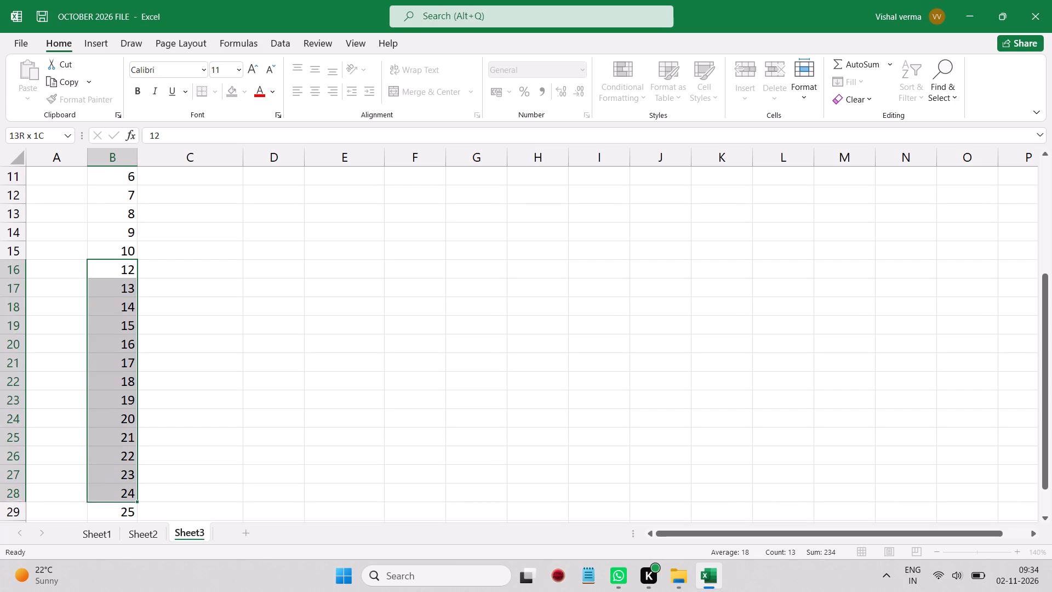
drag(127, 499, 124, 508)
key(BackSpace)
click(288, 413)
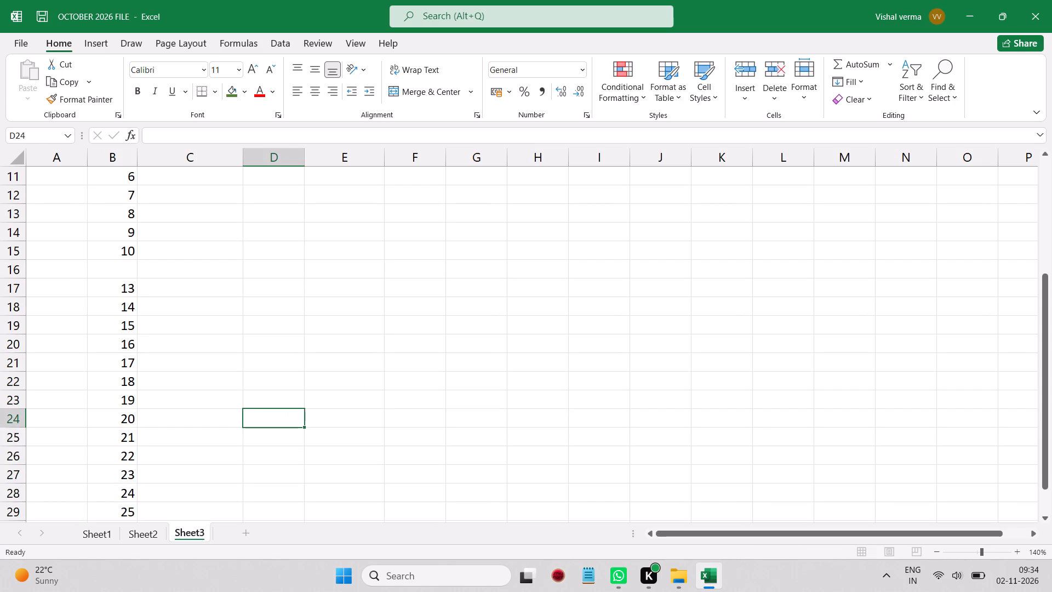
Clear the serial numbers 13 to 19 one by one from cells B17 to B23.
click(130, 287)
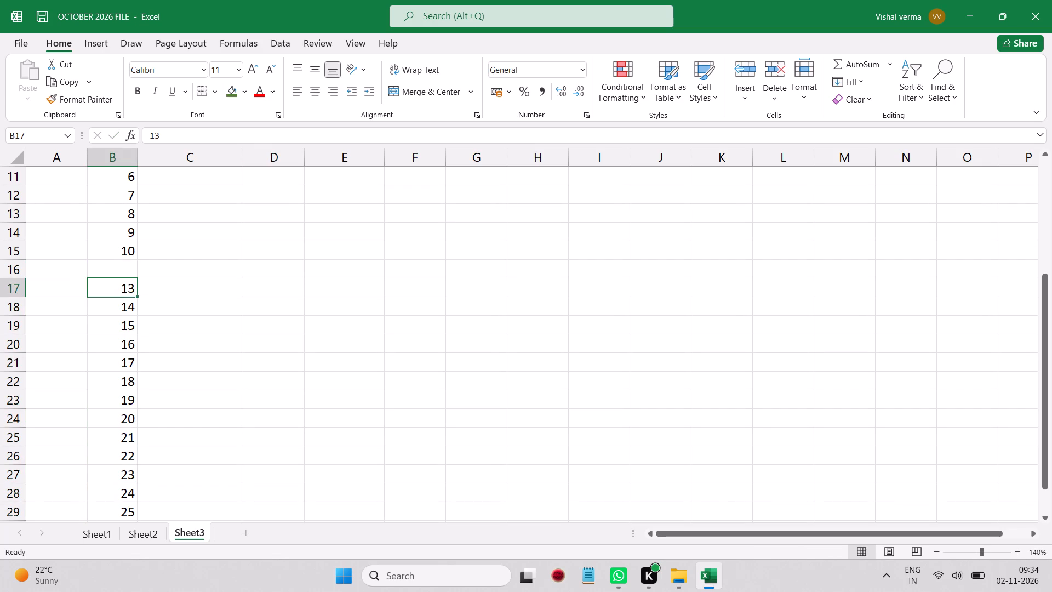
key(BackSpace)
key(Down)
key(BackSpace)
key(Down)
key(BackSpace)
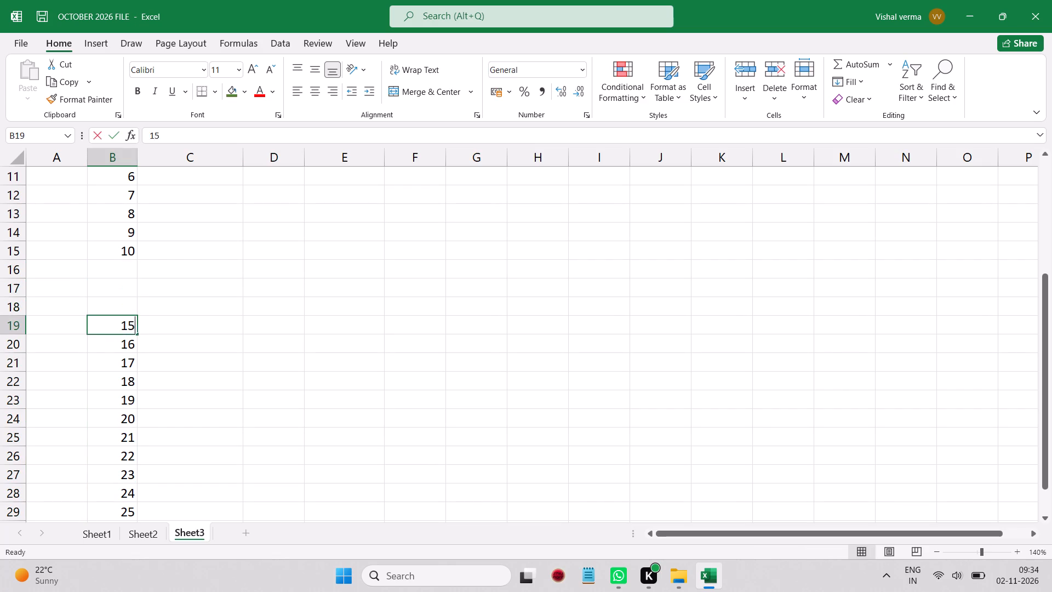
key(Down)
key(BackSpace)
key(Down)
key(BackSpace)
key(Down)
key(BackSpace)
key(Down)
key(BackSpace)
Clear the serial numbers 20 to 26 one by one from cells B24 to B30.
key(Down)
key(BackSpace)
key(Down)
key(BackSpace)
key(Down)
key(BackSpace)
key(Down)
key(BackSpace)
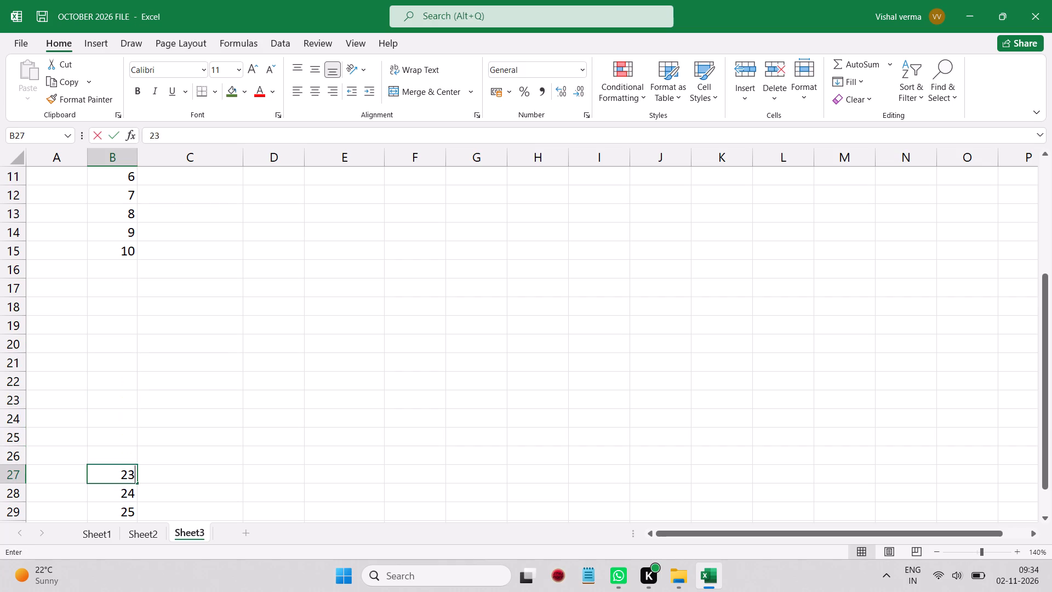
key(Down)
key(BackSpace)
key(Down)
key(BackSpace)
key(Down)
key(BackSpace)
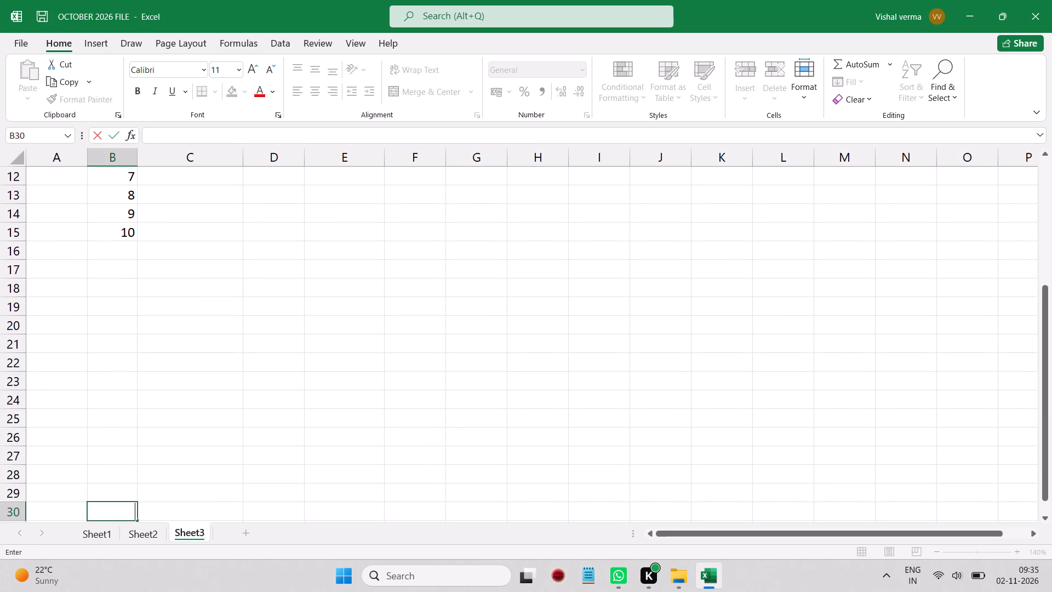
Enter the serial numbers 11 and 12 in cells B16 and B17 of the S.NO column.
scroll(141, 298, down, 2)
scroll(141, 298, up, 5)
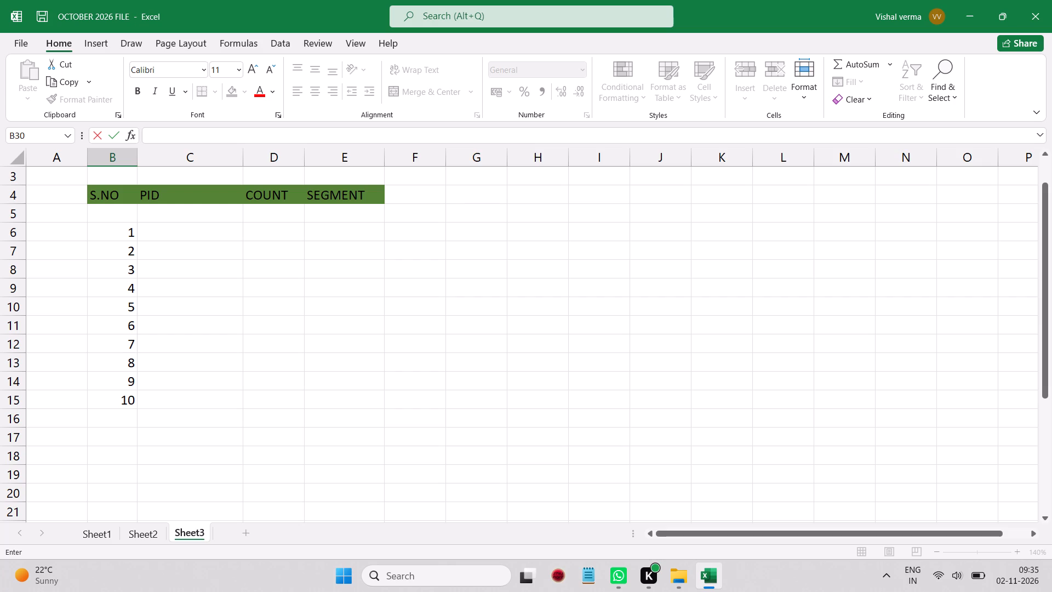
click(108, 421)
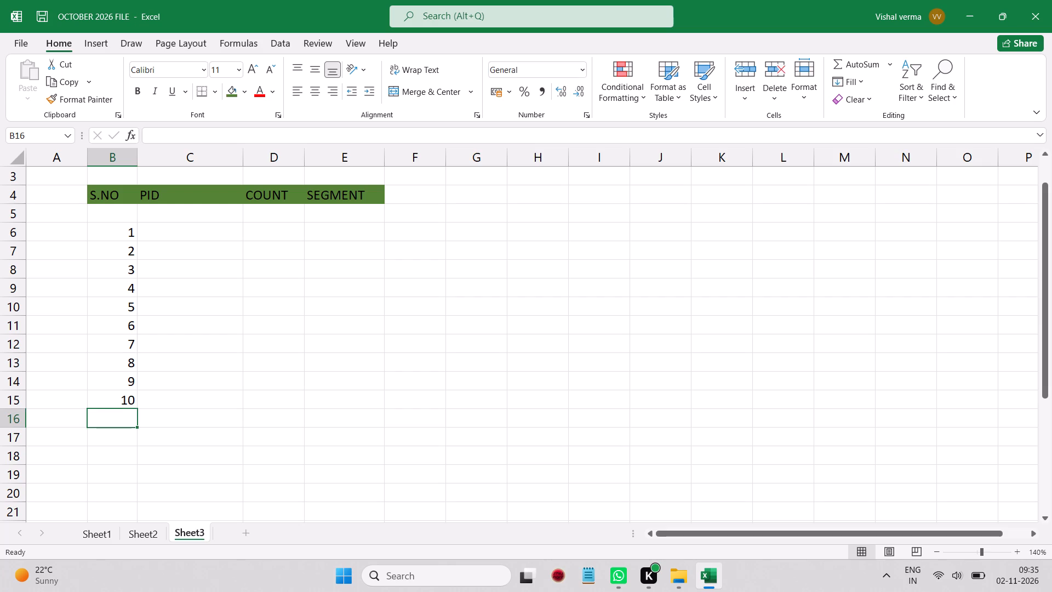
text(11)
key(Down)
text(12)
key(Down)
click(257, 430)
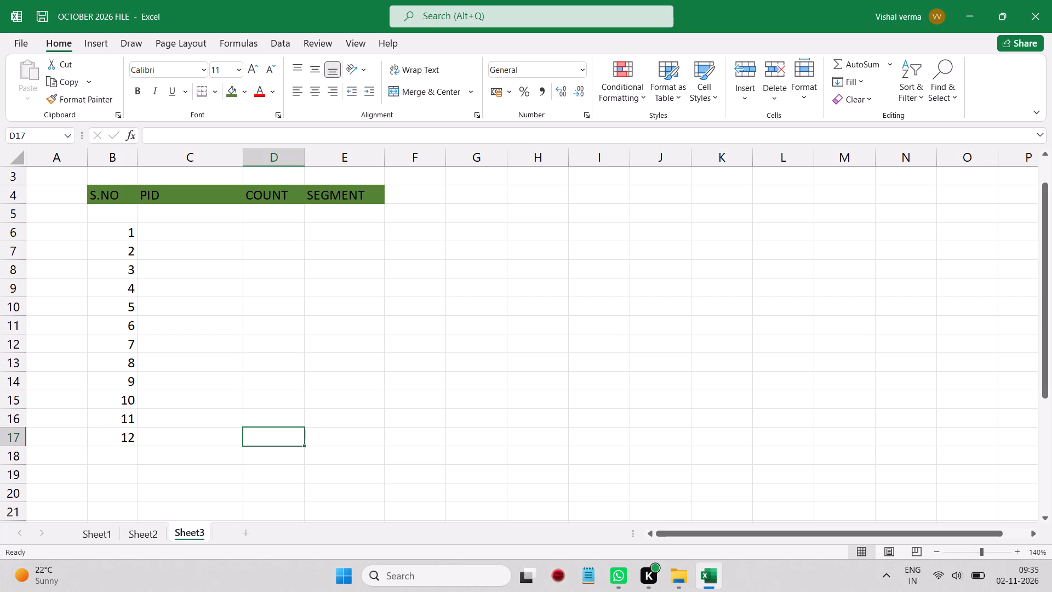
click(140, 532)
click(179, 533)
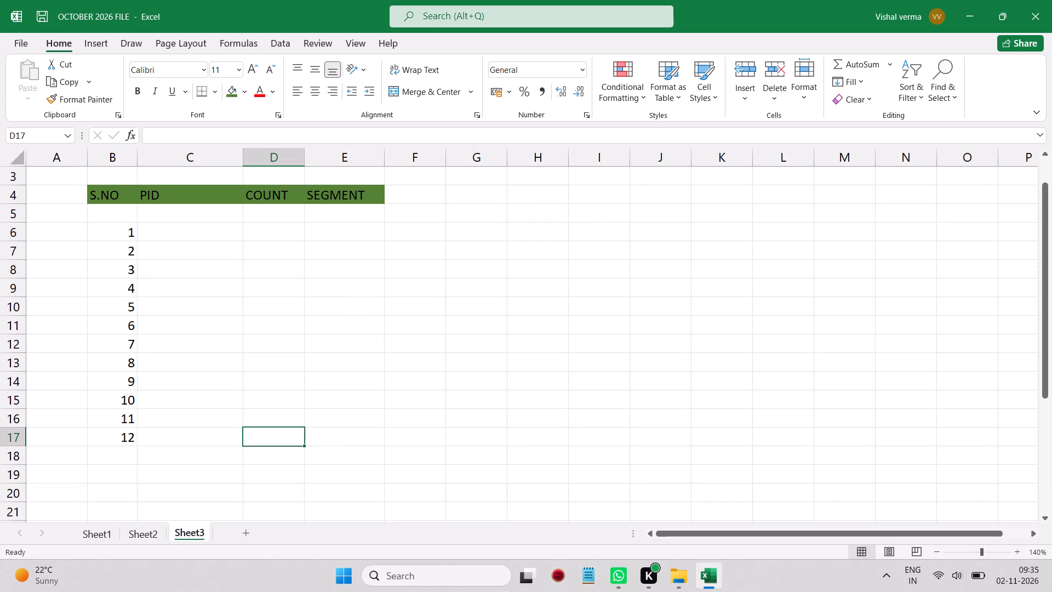
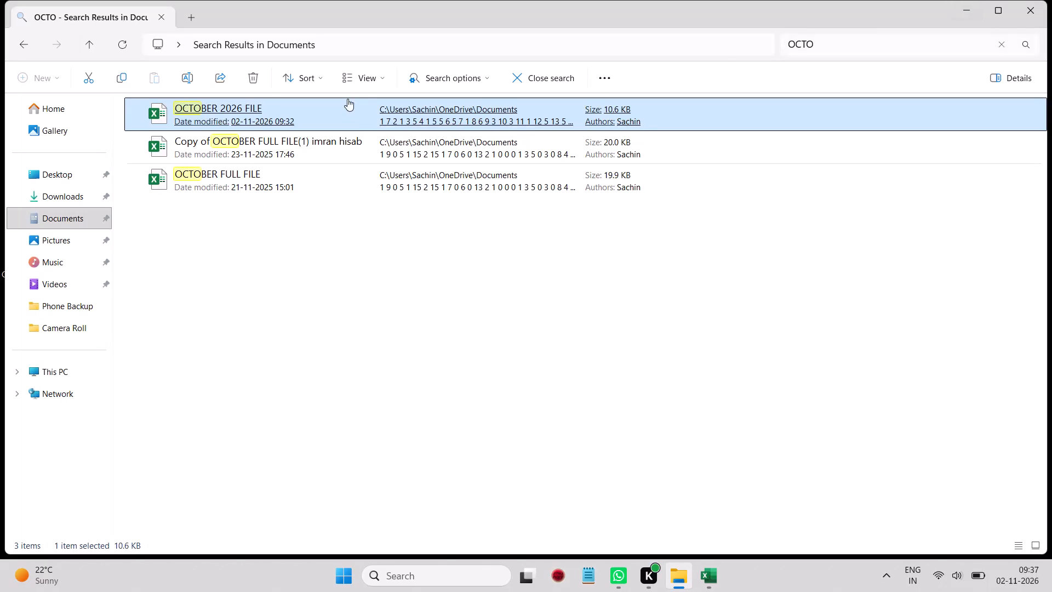
Switch to File Explorer, search the Documents folder for SEP and open the workbook SEPETEMBER FILE 2026 MADE.
click(1001, 44)
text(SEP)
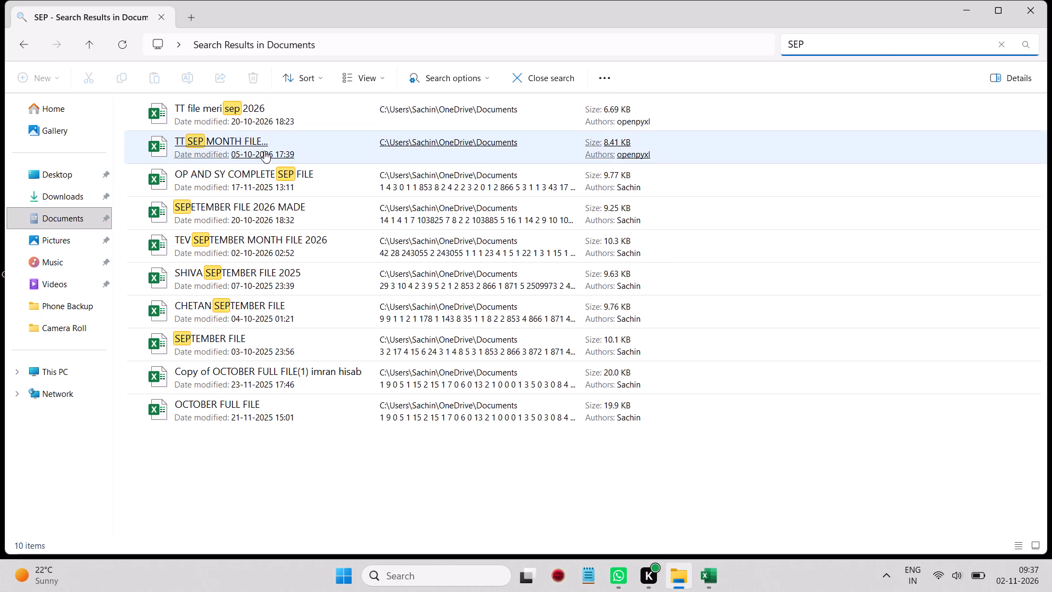
click(275, 208)
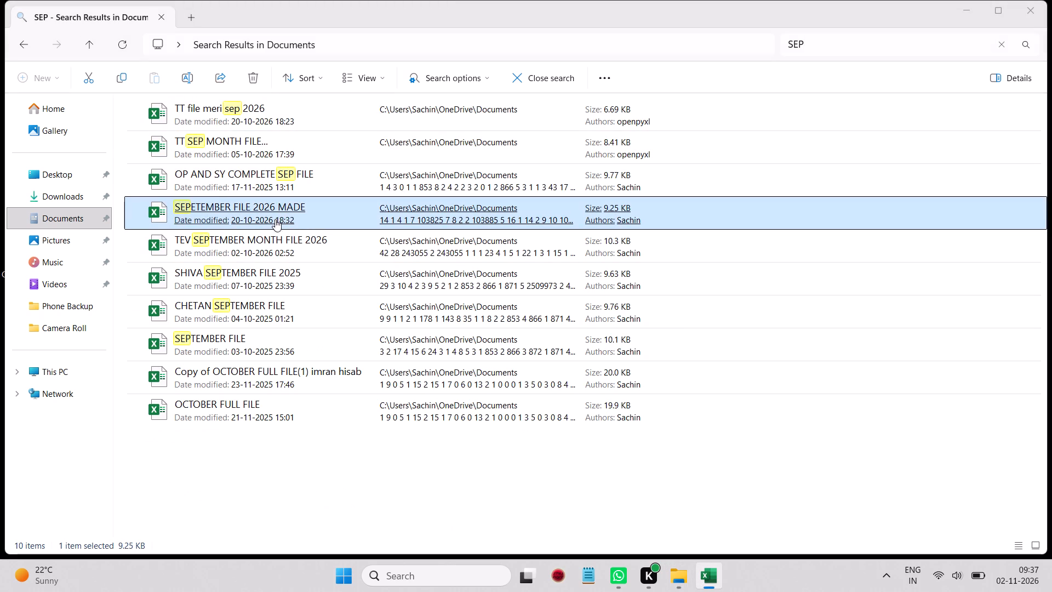
Open the SEPETEMBER FILE 2026 MADE workbook, examine its pay ID, count and segment entries, and close it.
click(296, 209)
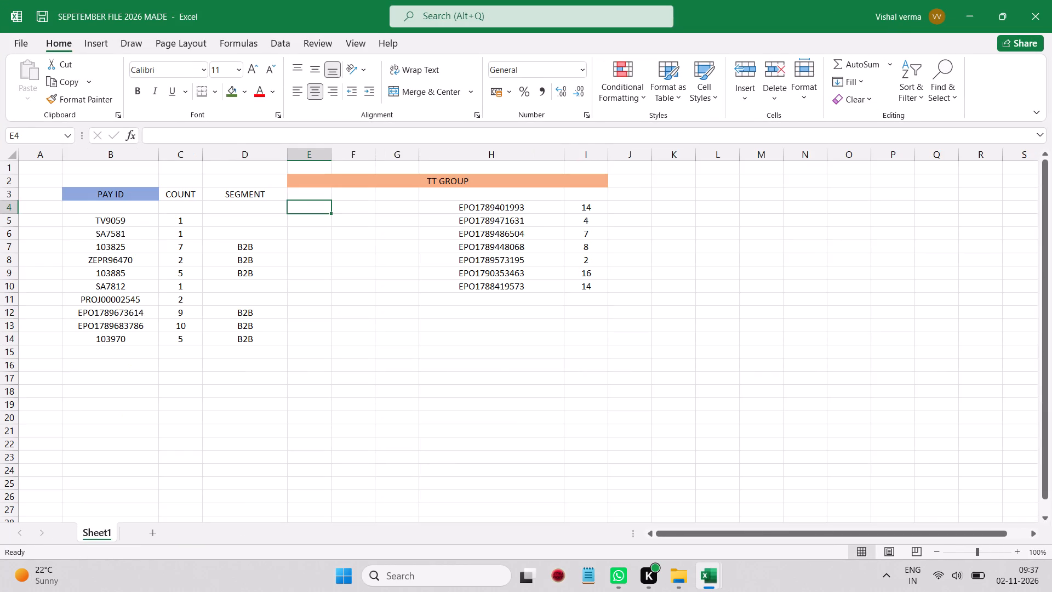
scroll(175, 277, up, 1)
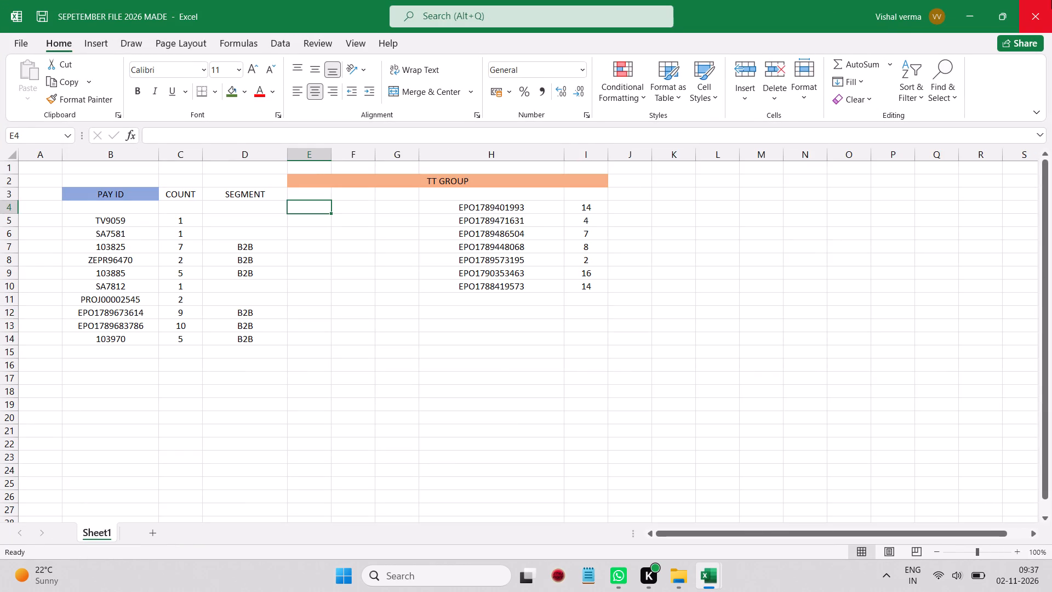
click(1051, 0)
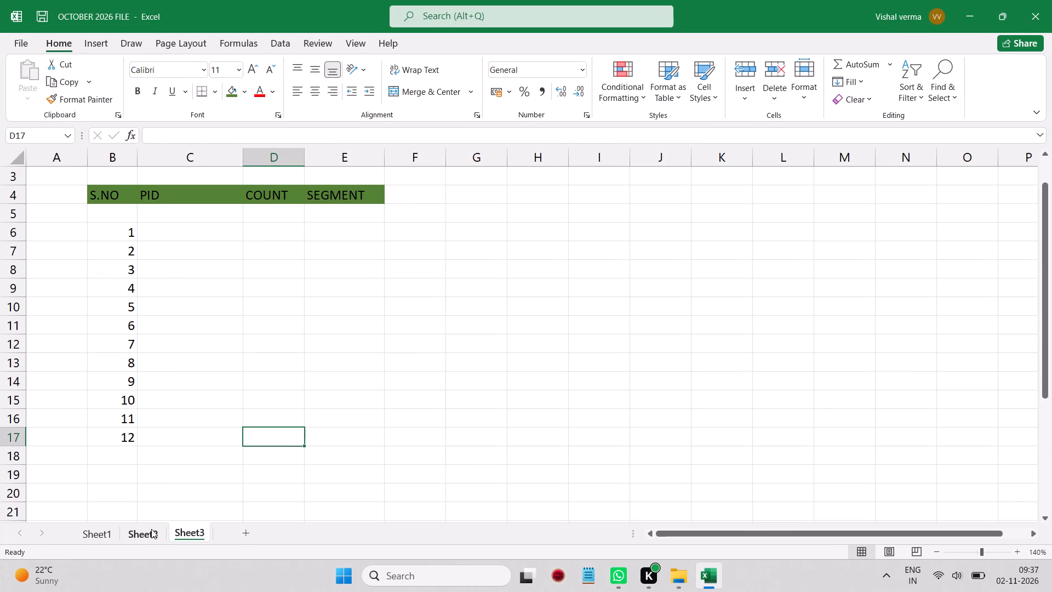
Review Sheet1 and Sheet2 of the OCTOBER 2026 FILE workbook and return to Sheet3.
click(151, 529)
click(101, 539)
click(132, 538)
click(183, 530)
Switch back to the Documents search results in File Explorer and clear the SEP search term.
right_click(963, 19)
click(963, 19)
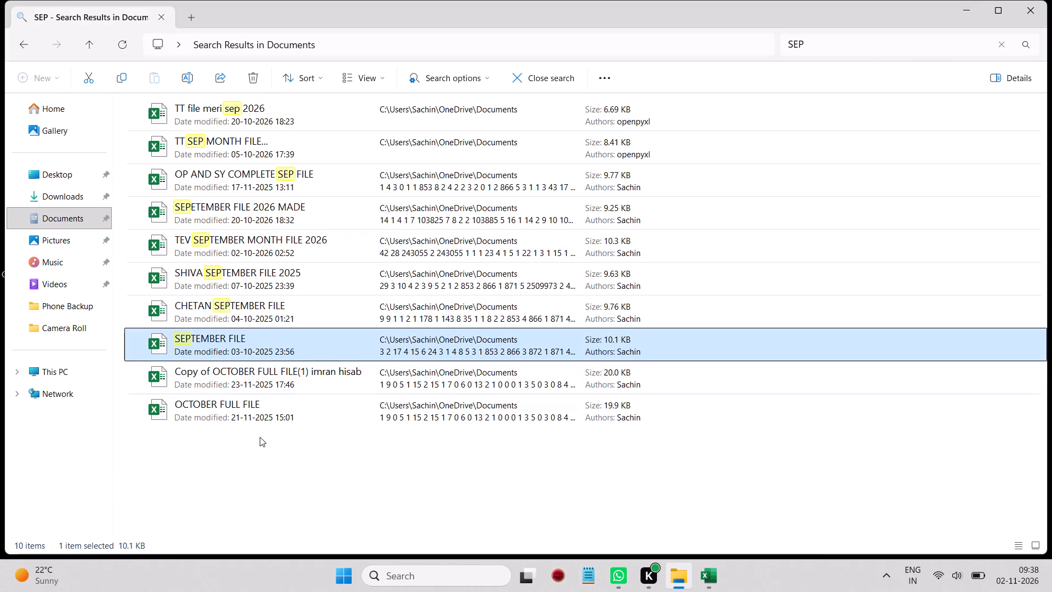
click(996, 45)
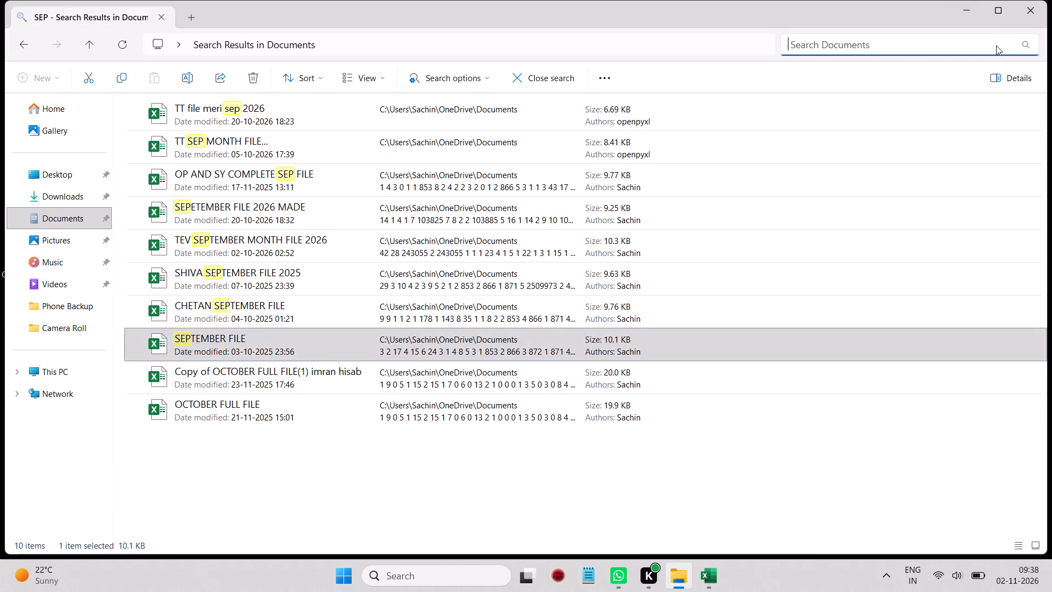
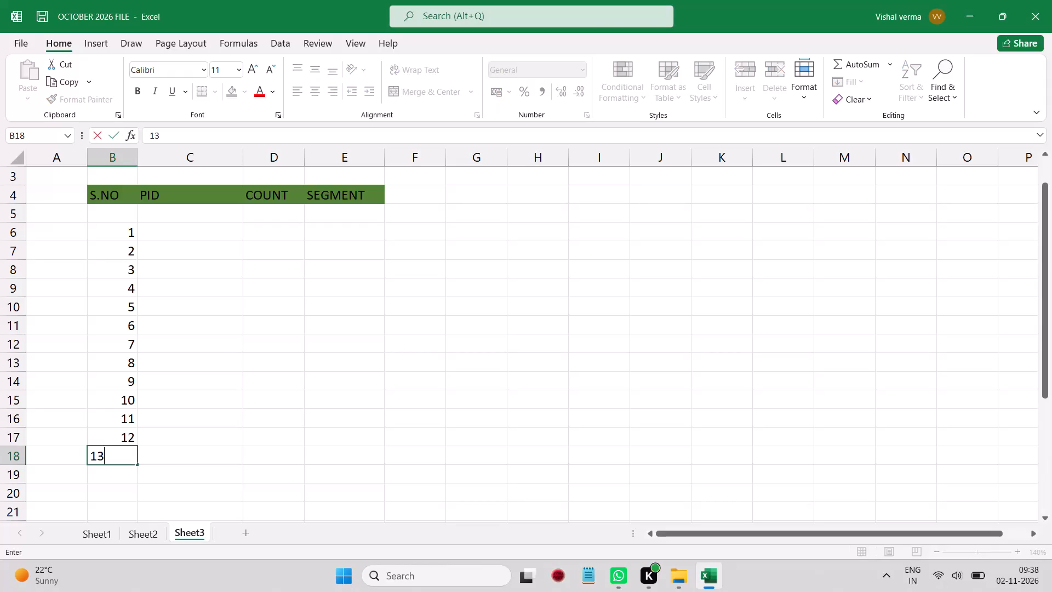
Enter serial number 14 below 13 in the S.NO column of Sheet3.
click(112, 476)
text(14)
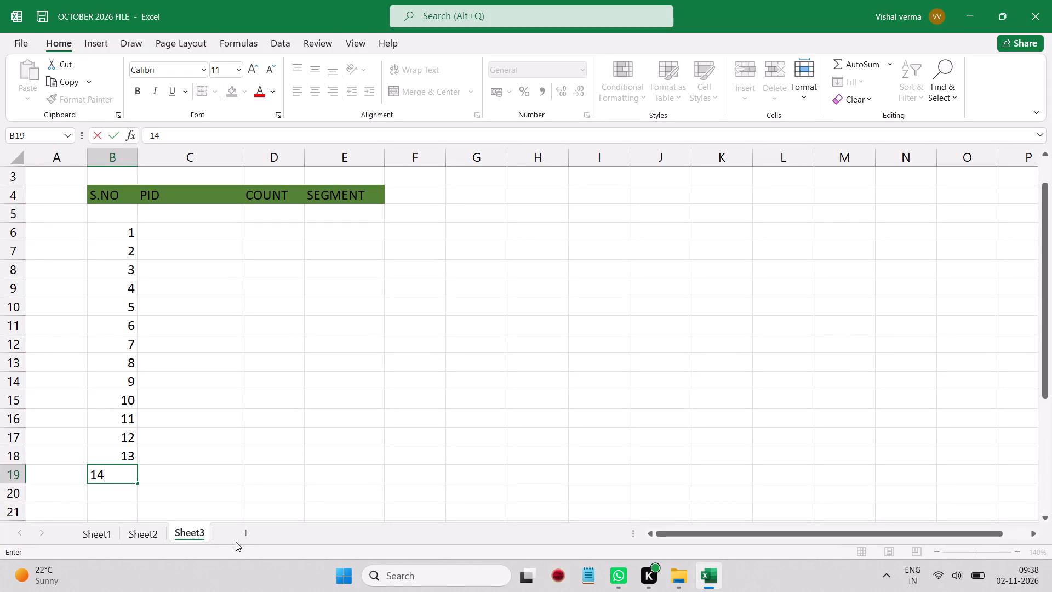
click(174, 489)
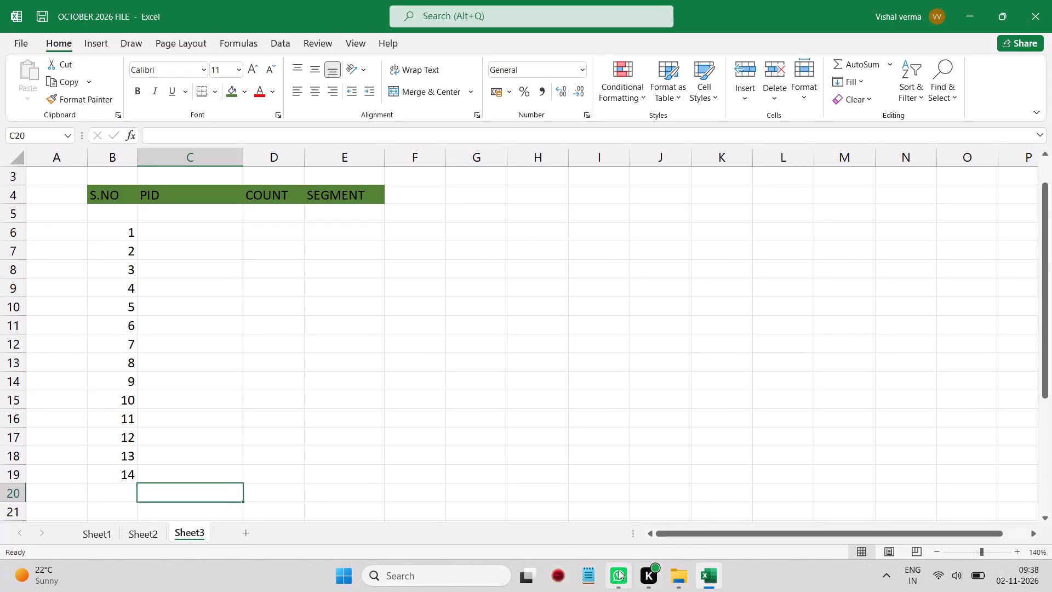
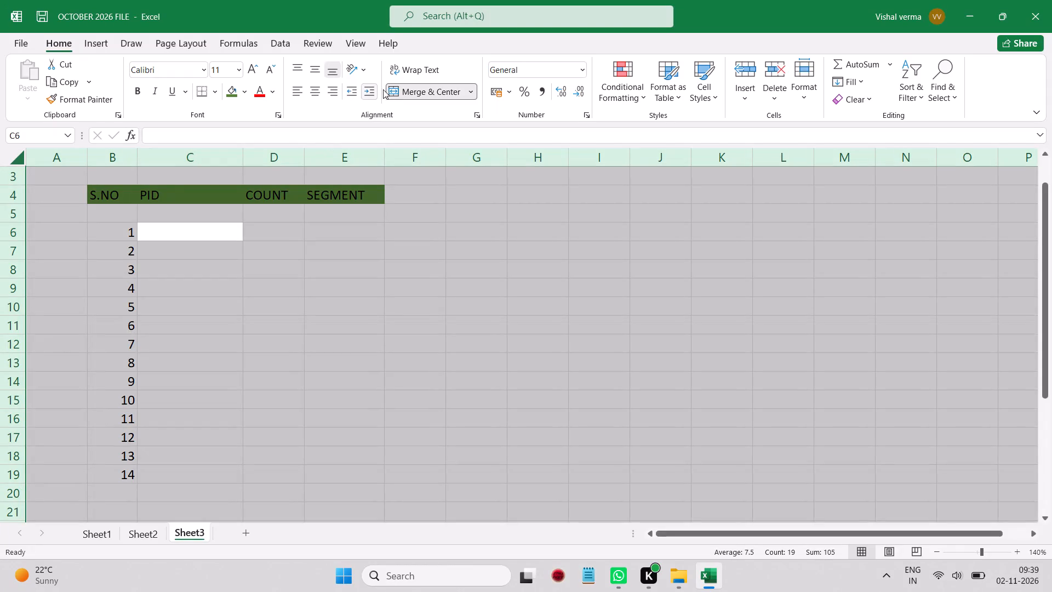
Centre the contents of all Sheet3 cells horizontally, and select the empty PID cell beside serial number 1.
right_click(310, 90)
click(310, 90)
click(220, 234)
right_click(220, 234)
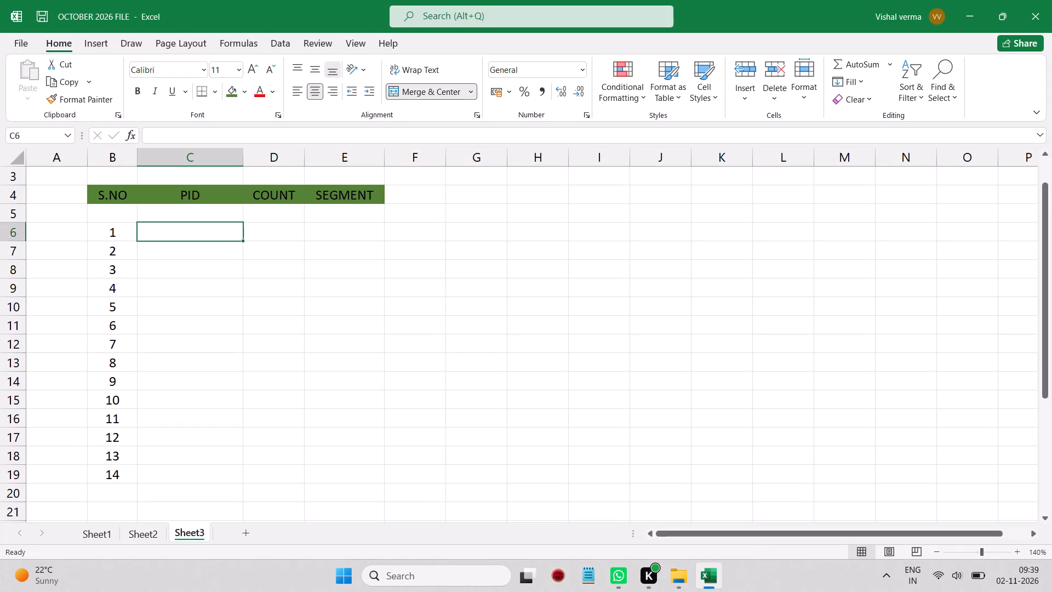
click(287, 232)
click(200, 236)
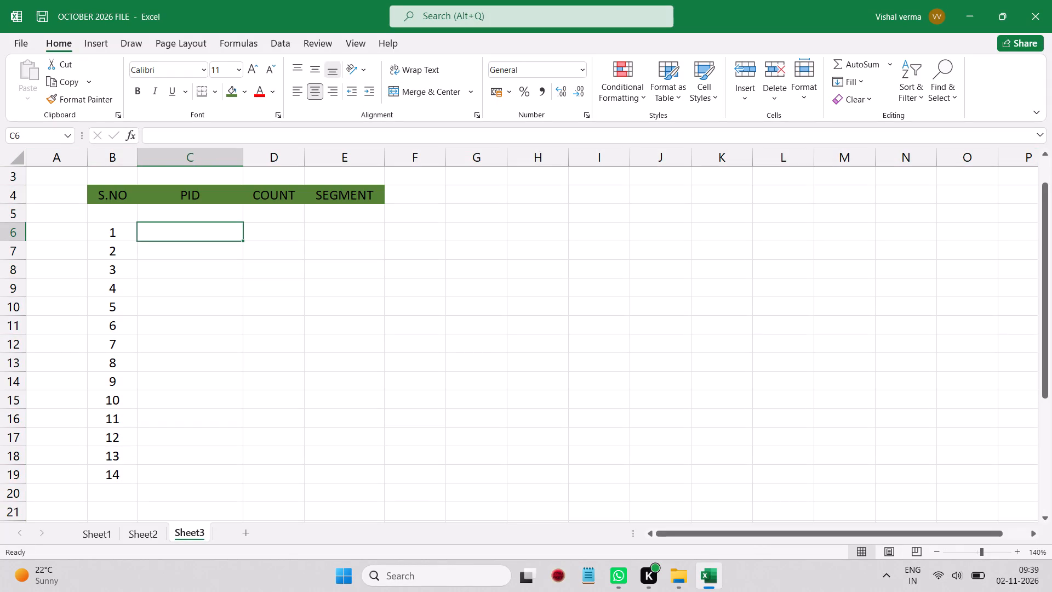
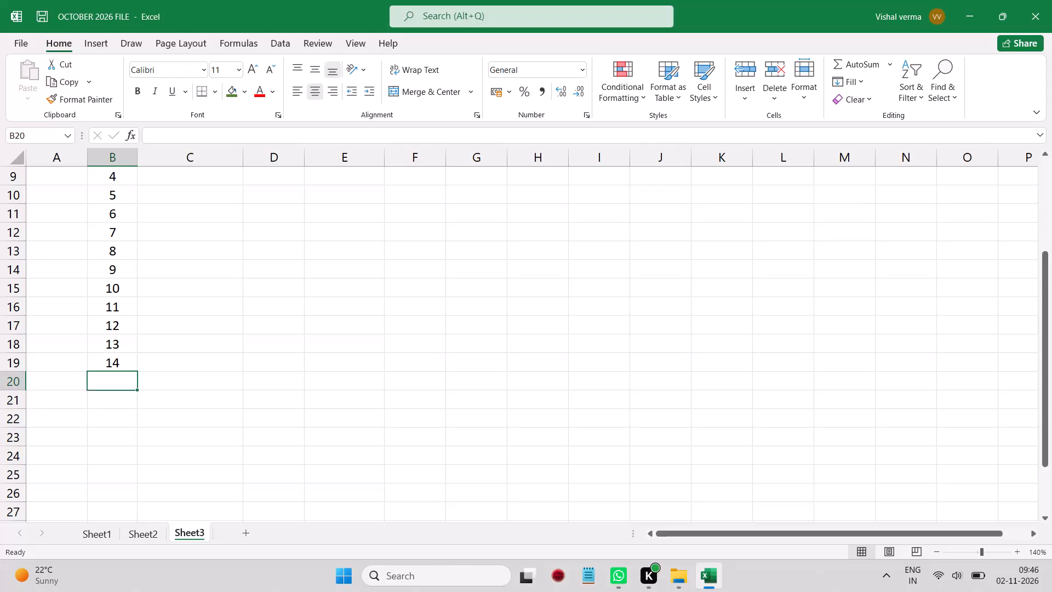
Continue the serial numbers below 14 in Sheet3's column B with 15, 16 and 17.
text(15)
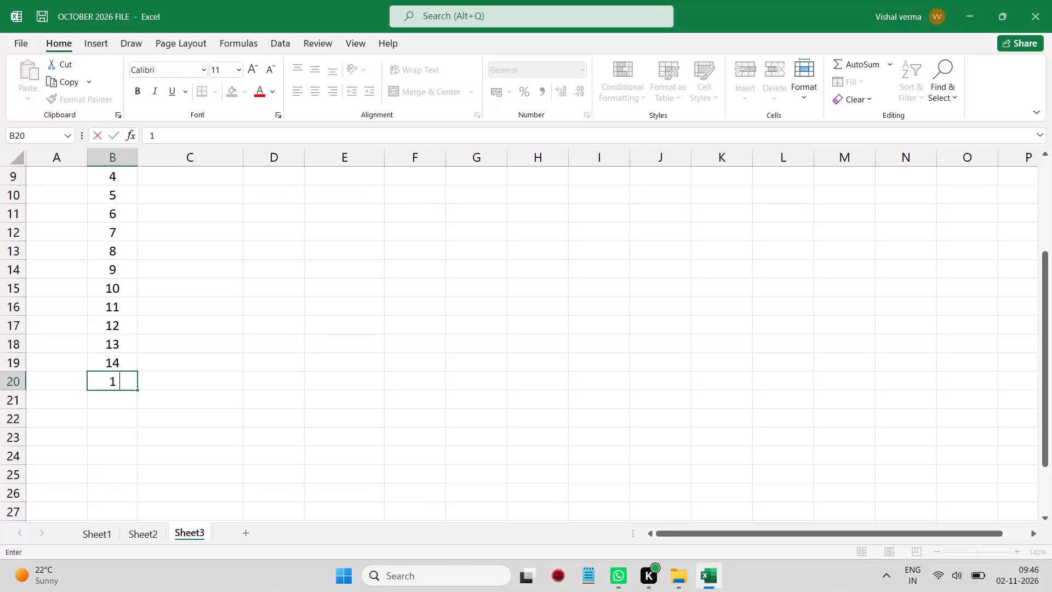
right_click(117, 395)
click(117, 395)
text(16)
click(124, 421)
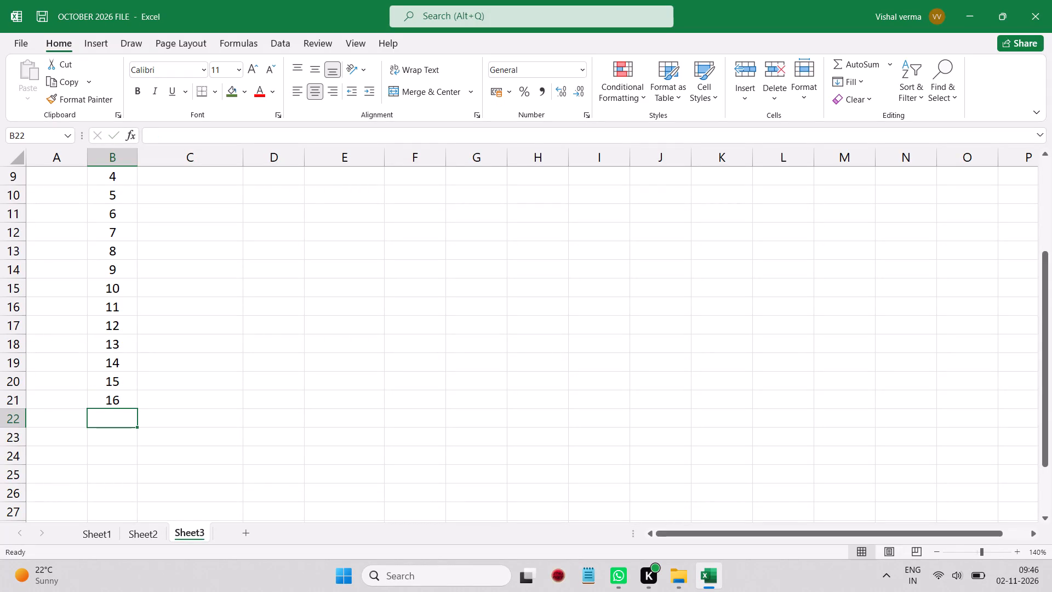
text(17)
click(182, 412)
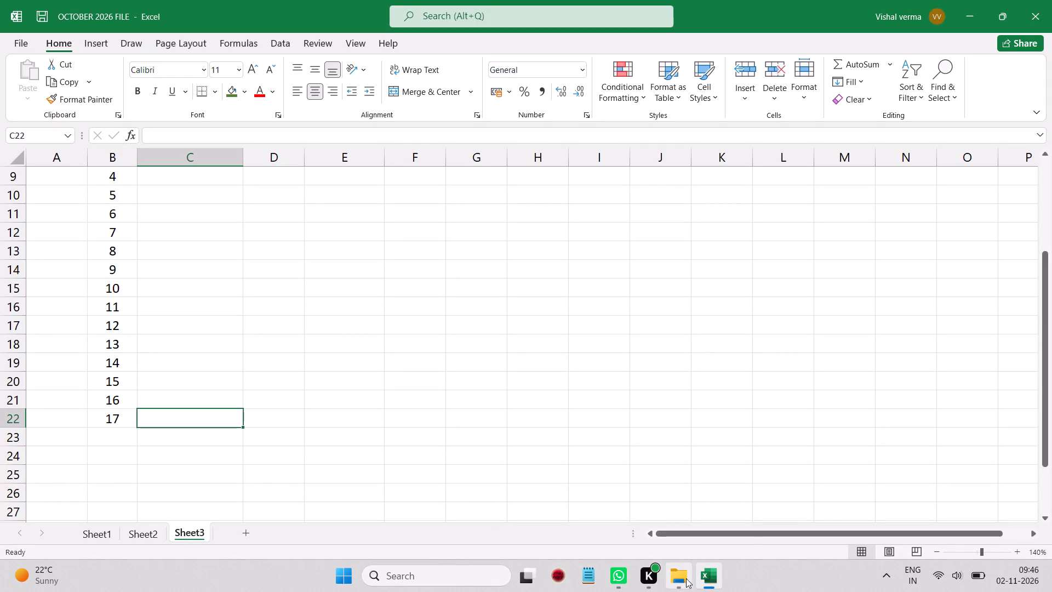
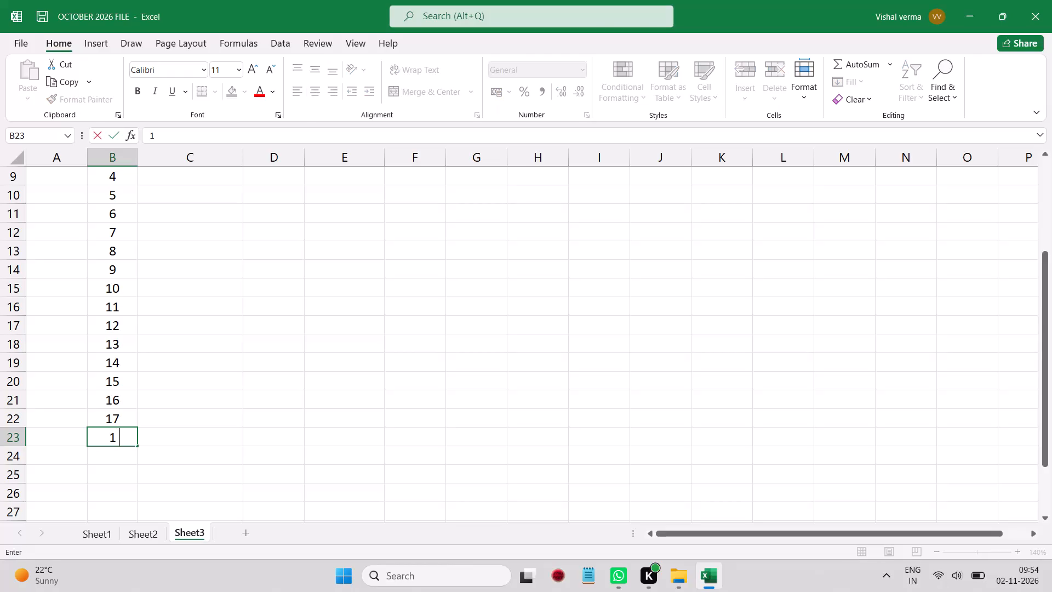
Continue the serial numbers below 17 in the S.NO column with 18 through 22, ending at the first empty PID cell.
key(Down)
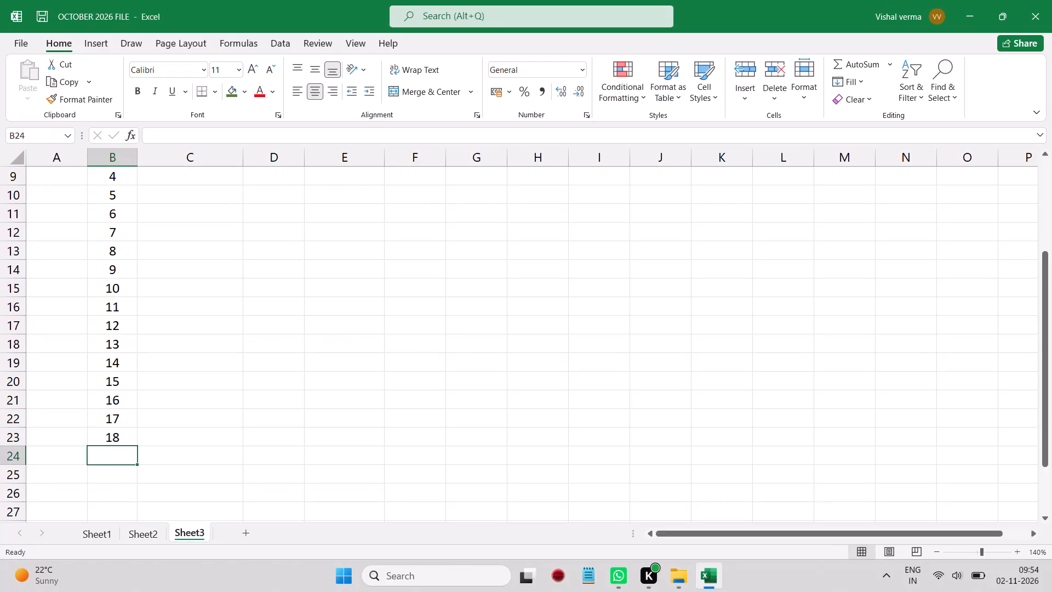
text(19)
key(Down)
text(20)
key(Down)
text(21)
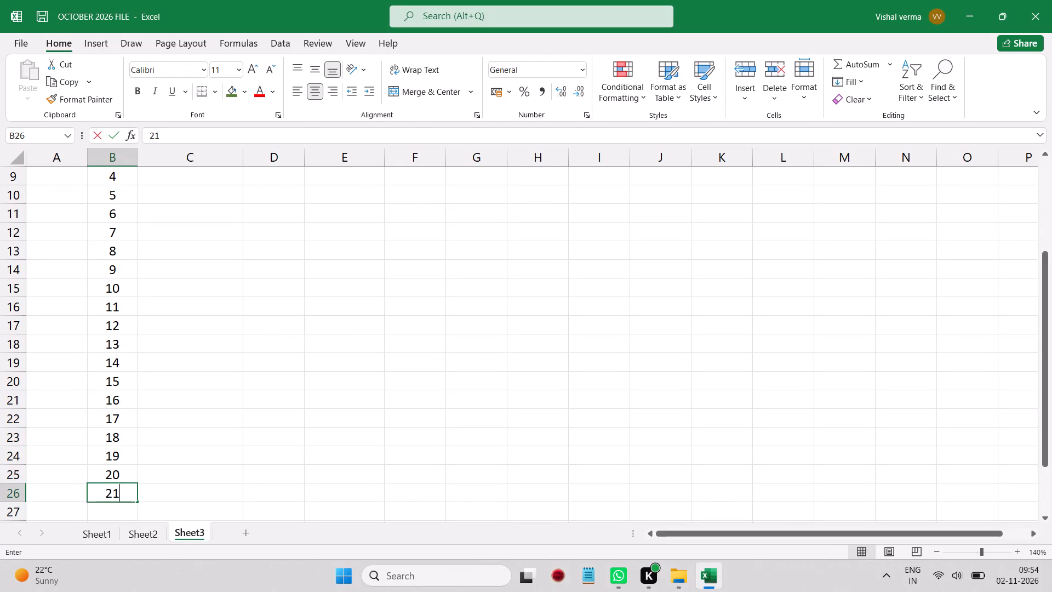
key(Down)
text(22)
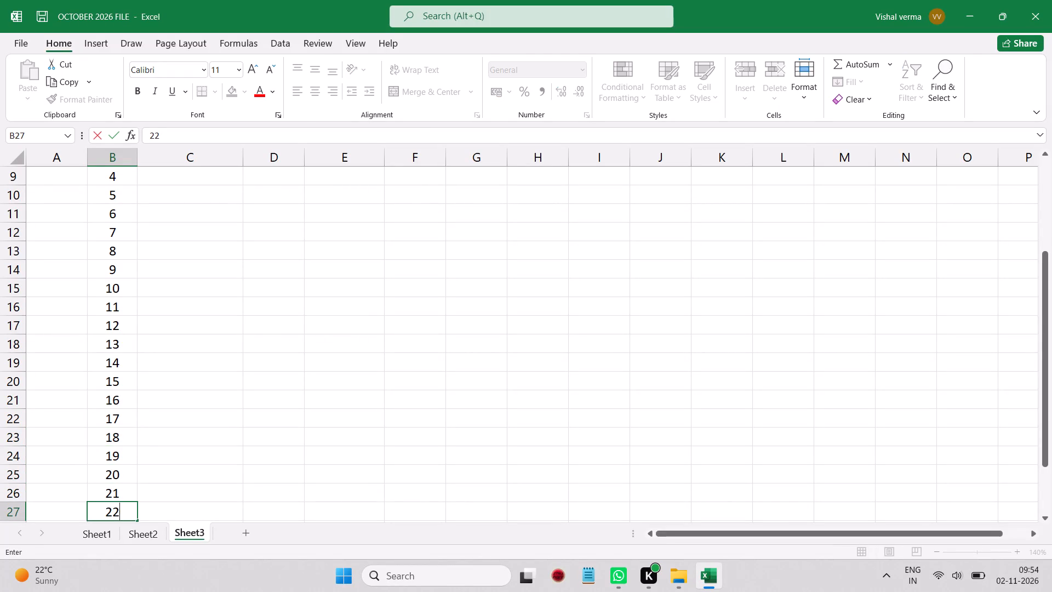
scroll(295, 402, up, 3)
click(187, 260)
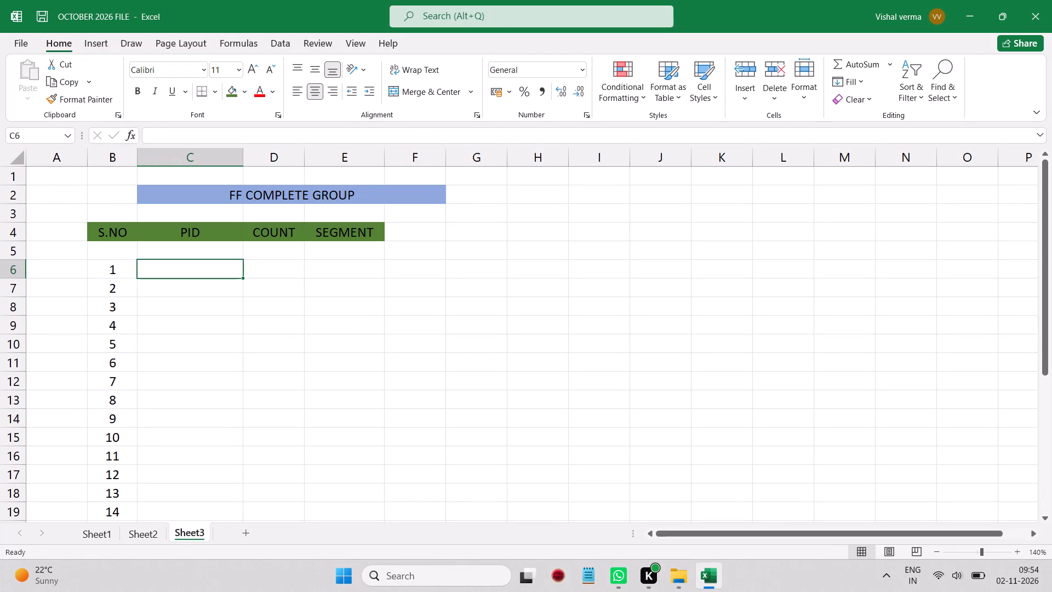
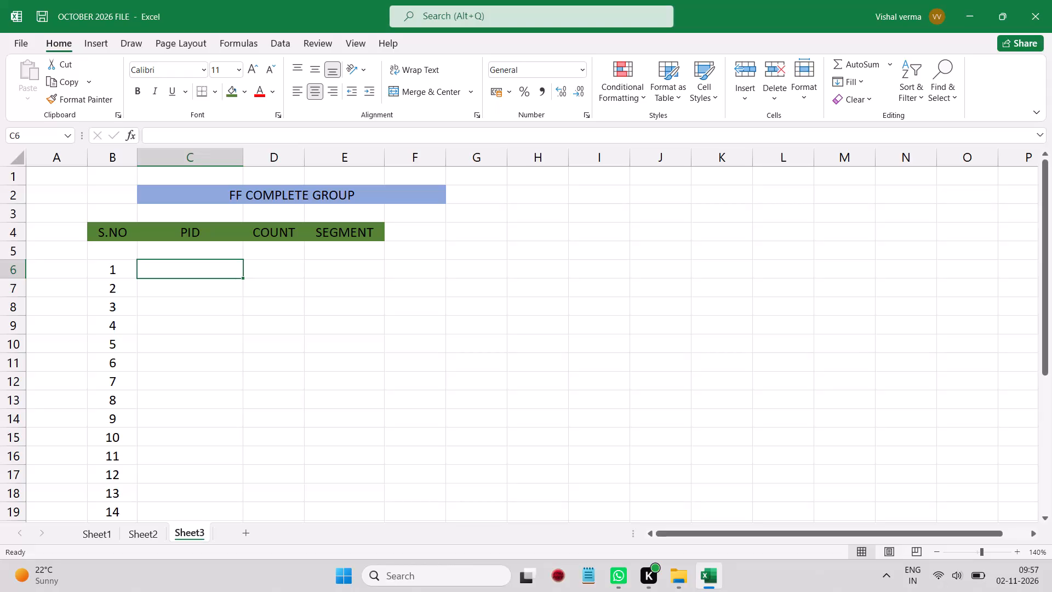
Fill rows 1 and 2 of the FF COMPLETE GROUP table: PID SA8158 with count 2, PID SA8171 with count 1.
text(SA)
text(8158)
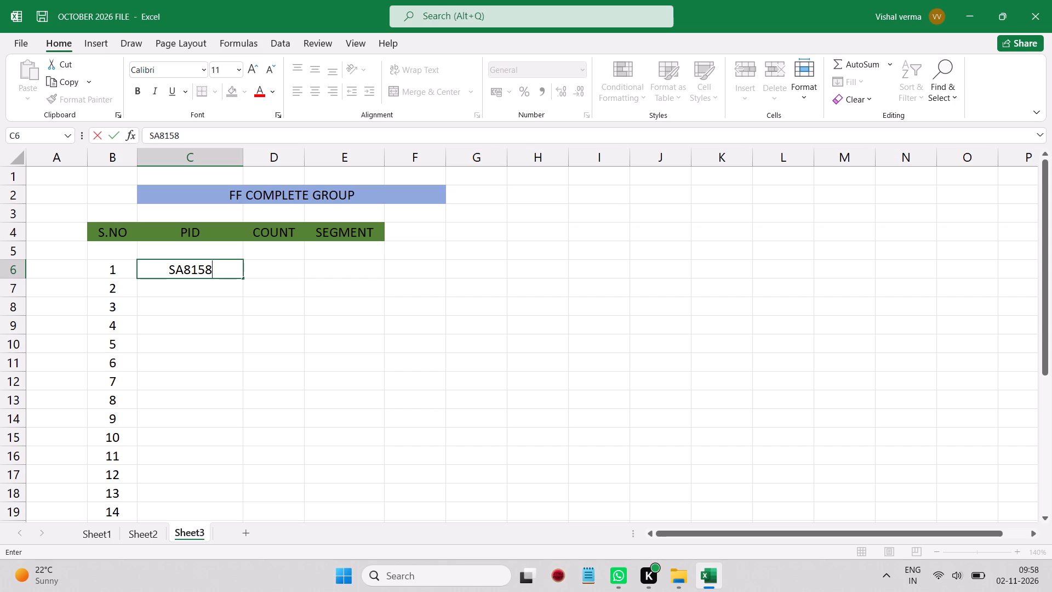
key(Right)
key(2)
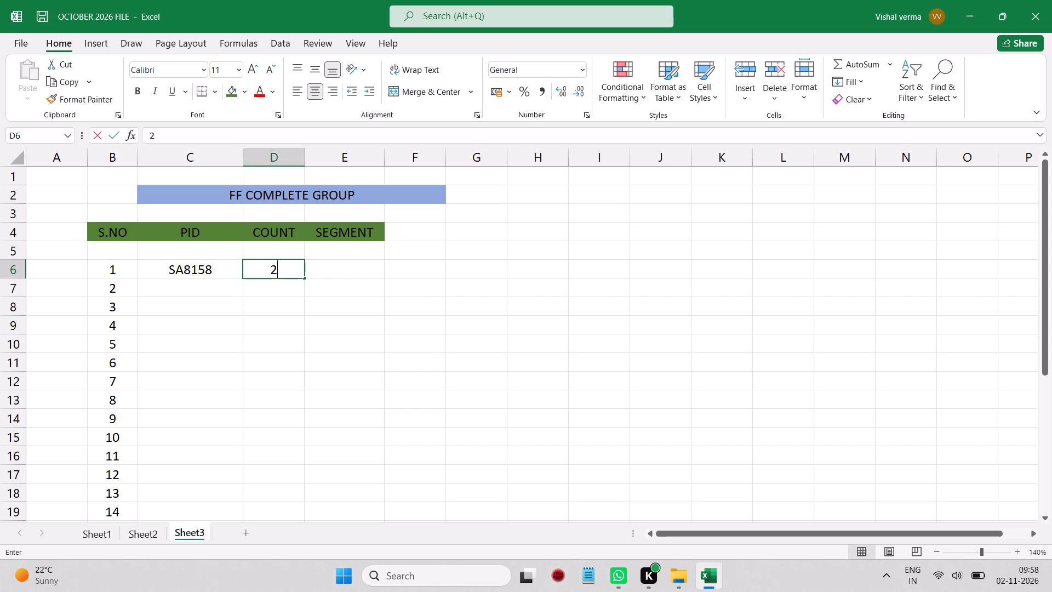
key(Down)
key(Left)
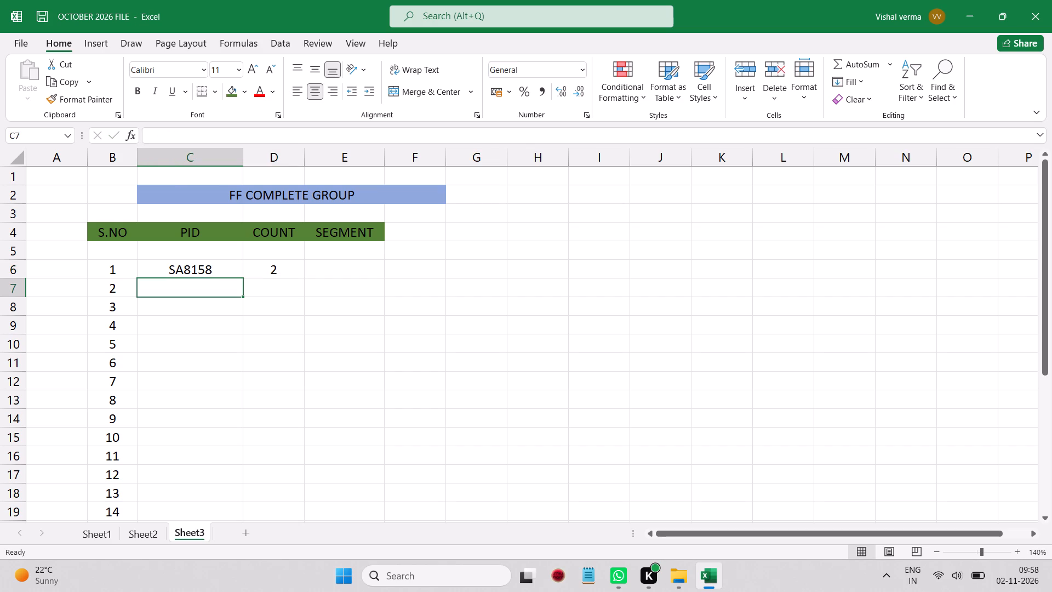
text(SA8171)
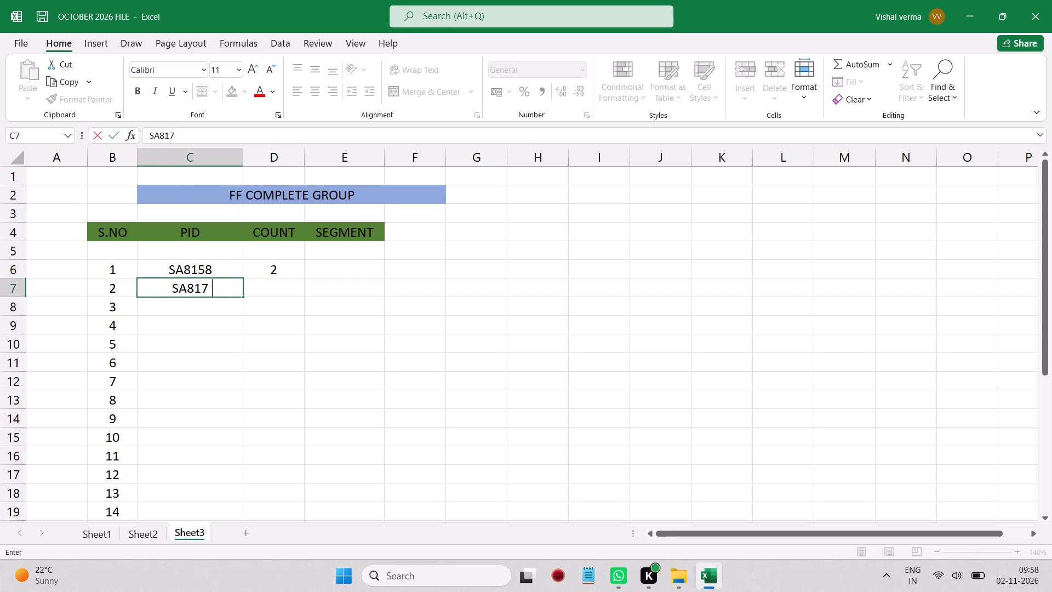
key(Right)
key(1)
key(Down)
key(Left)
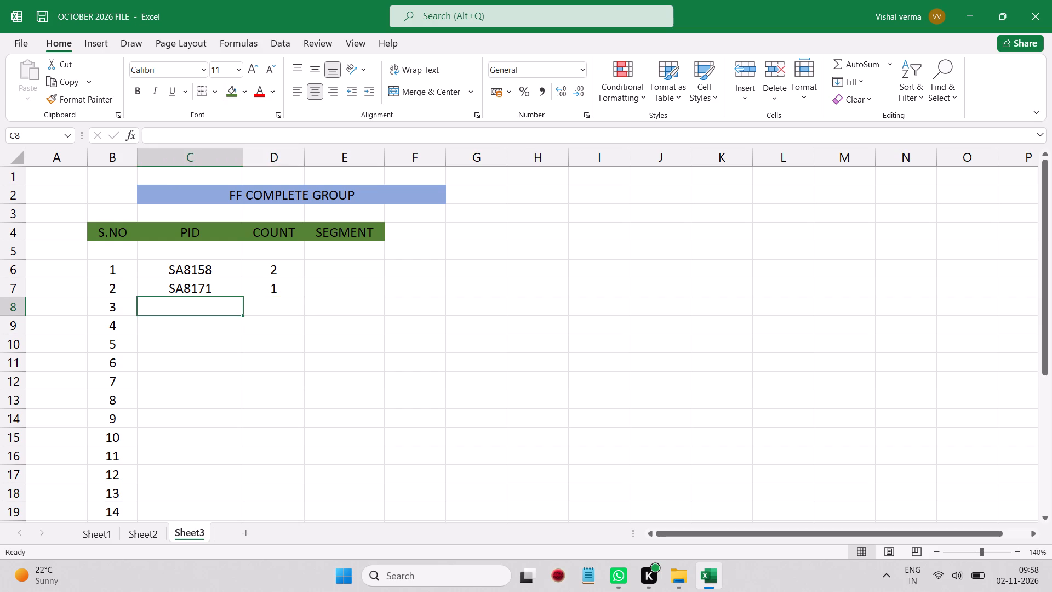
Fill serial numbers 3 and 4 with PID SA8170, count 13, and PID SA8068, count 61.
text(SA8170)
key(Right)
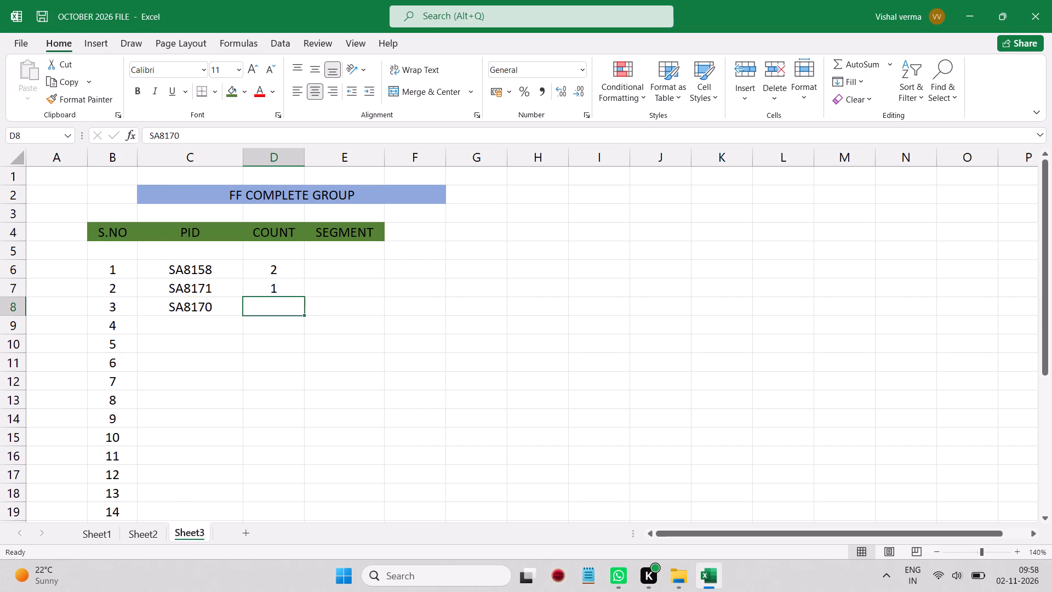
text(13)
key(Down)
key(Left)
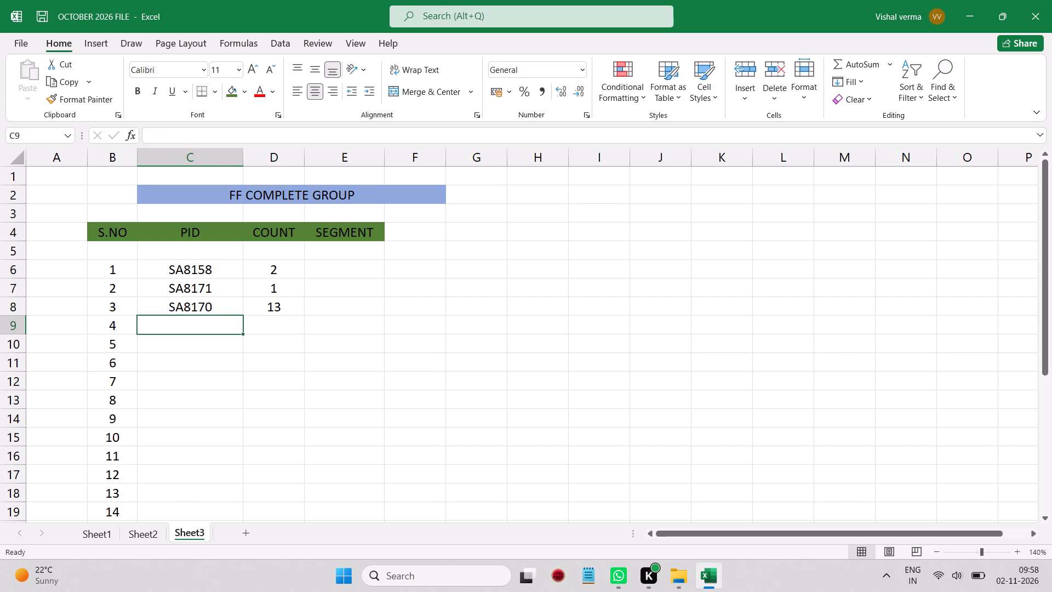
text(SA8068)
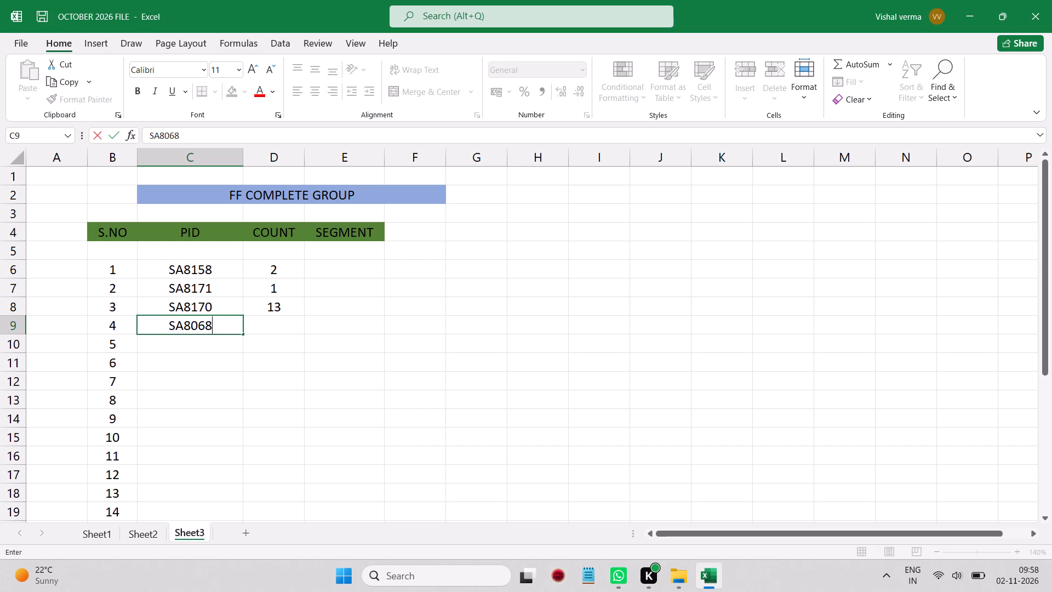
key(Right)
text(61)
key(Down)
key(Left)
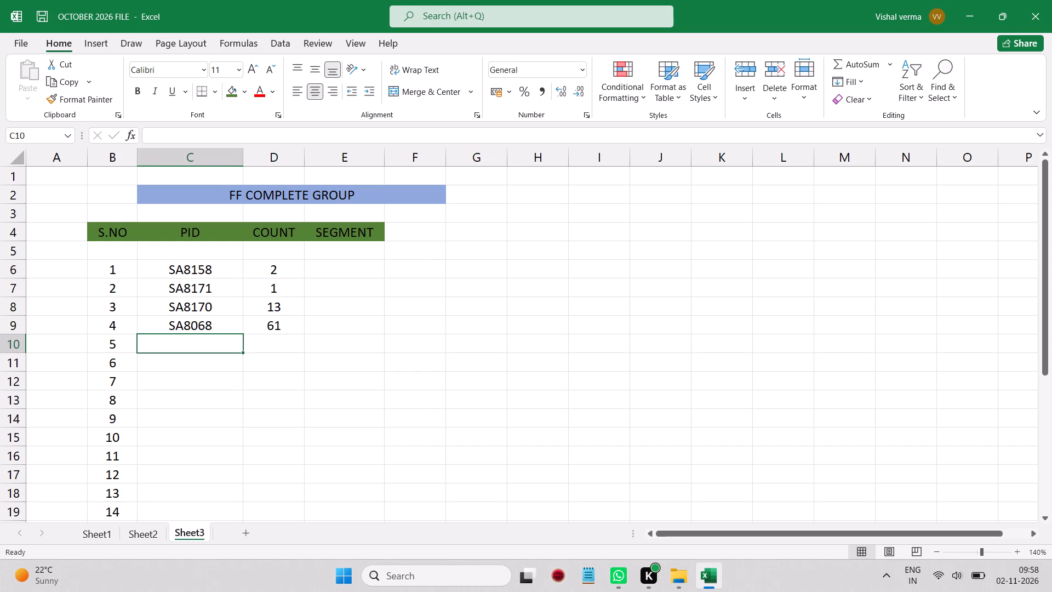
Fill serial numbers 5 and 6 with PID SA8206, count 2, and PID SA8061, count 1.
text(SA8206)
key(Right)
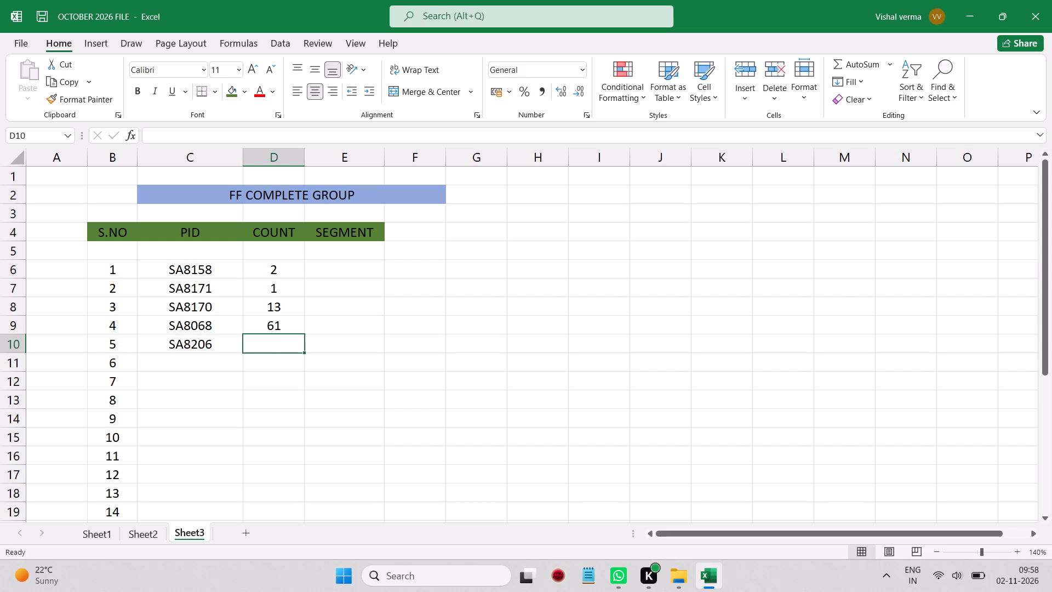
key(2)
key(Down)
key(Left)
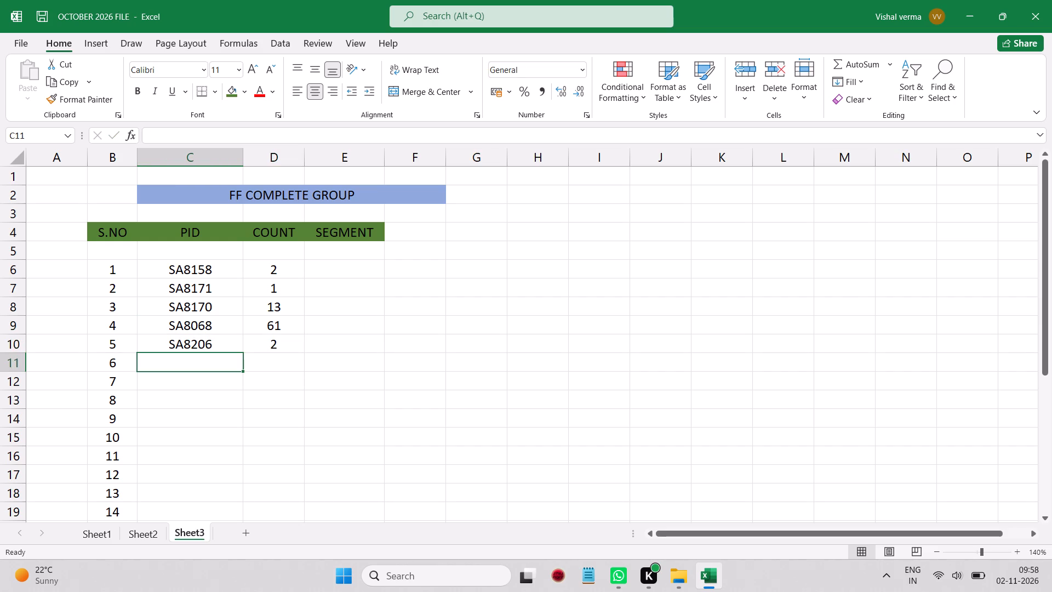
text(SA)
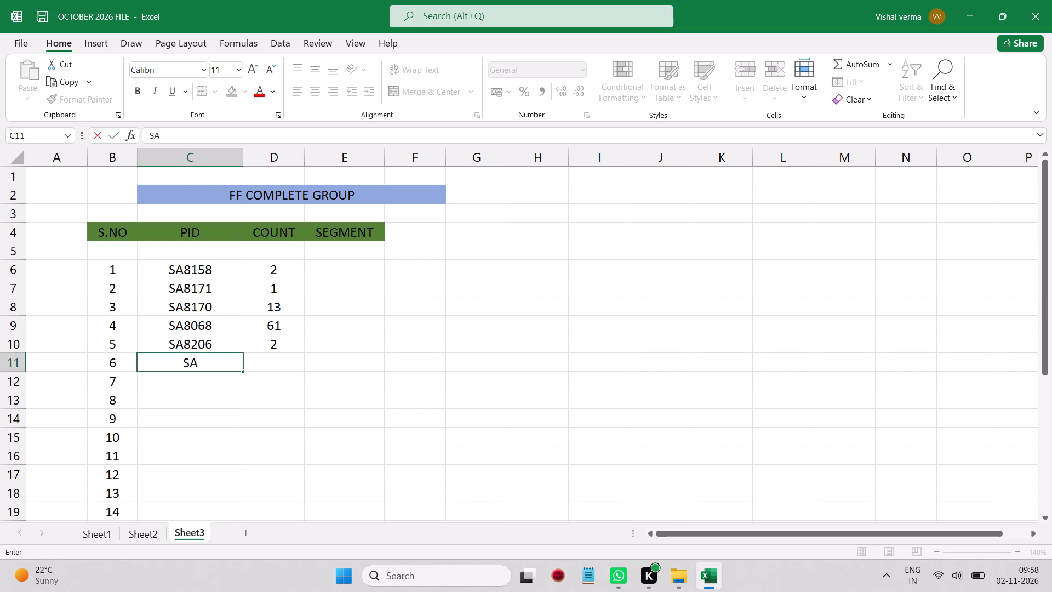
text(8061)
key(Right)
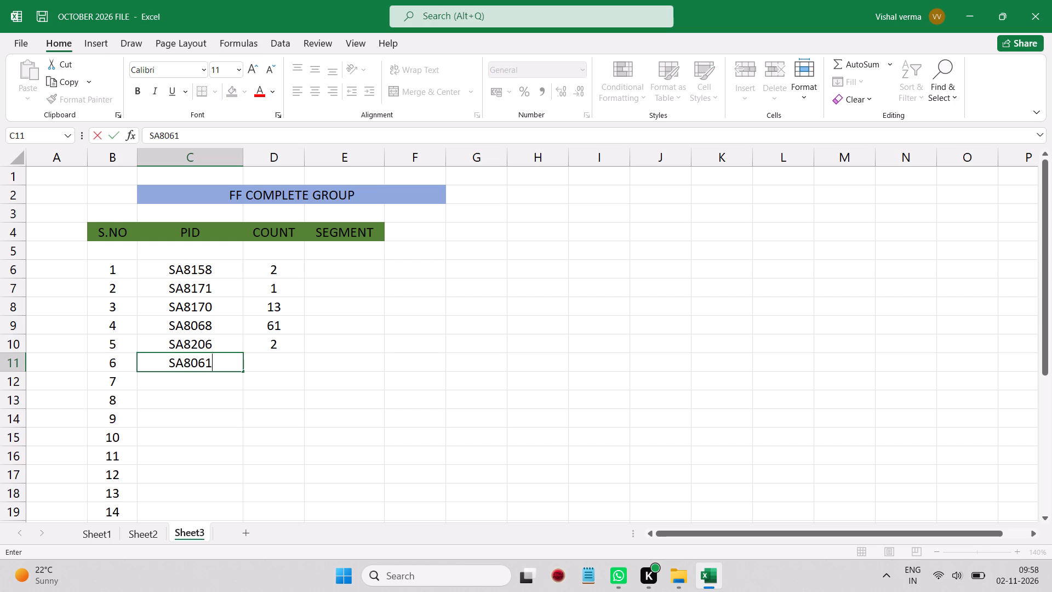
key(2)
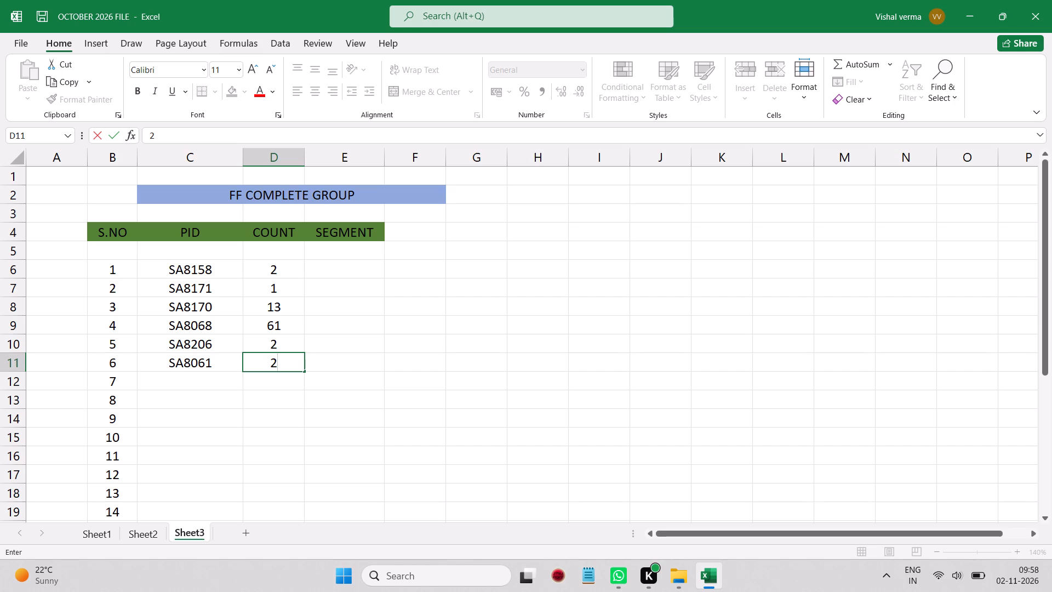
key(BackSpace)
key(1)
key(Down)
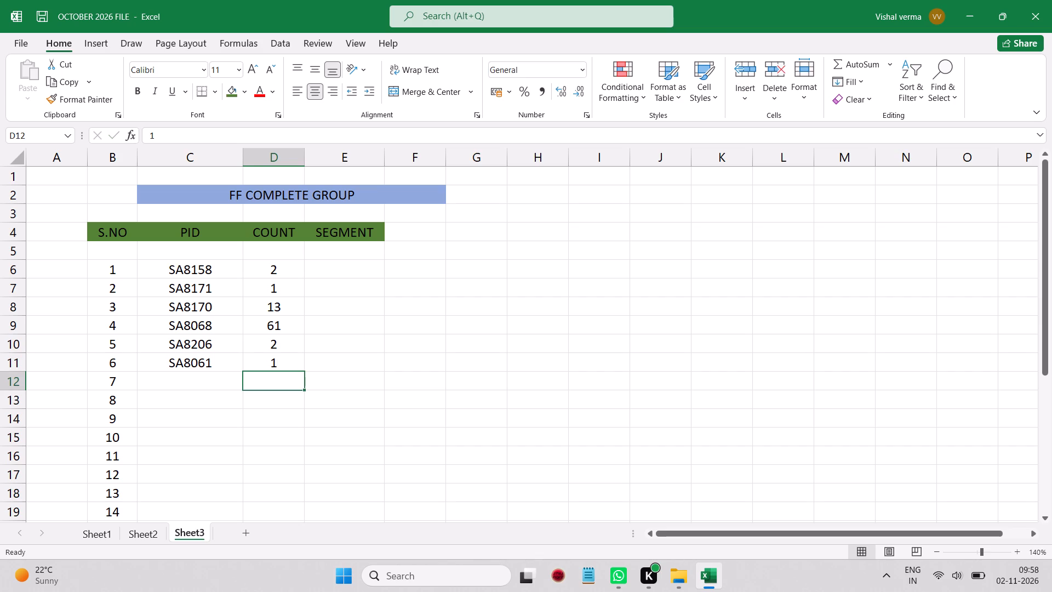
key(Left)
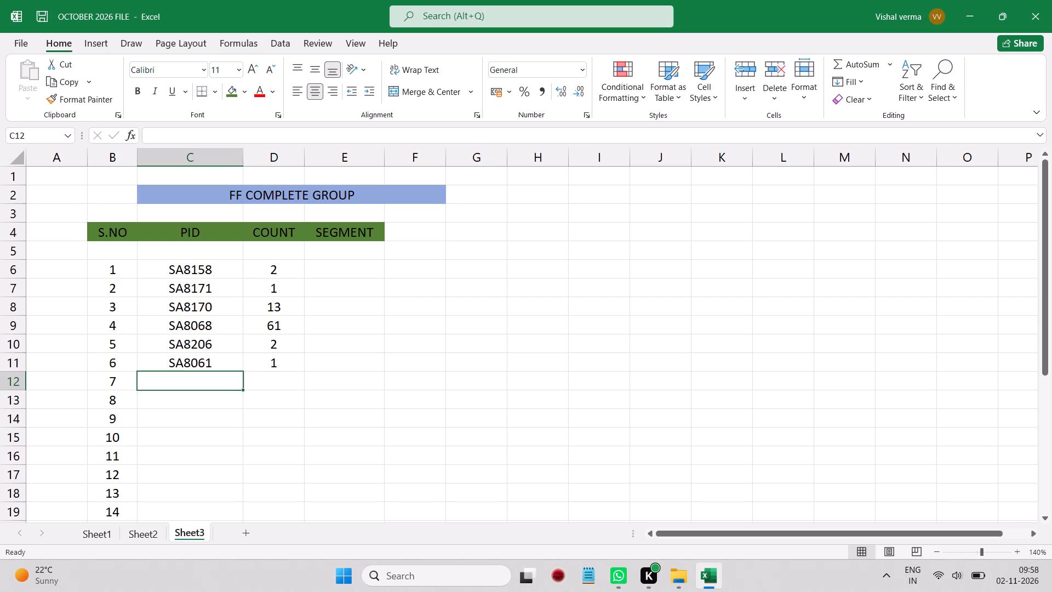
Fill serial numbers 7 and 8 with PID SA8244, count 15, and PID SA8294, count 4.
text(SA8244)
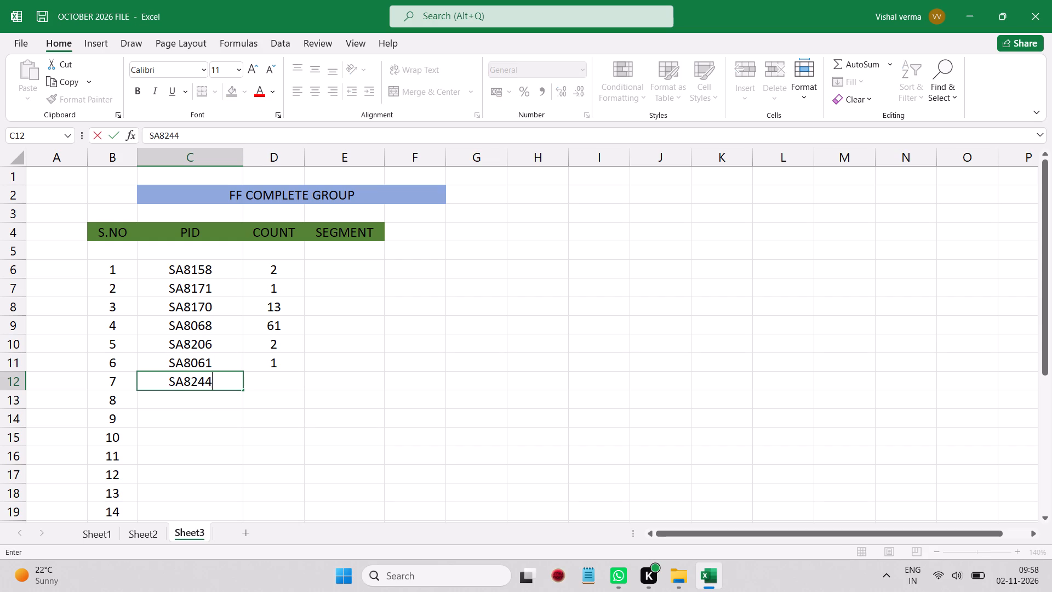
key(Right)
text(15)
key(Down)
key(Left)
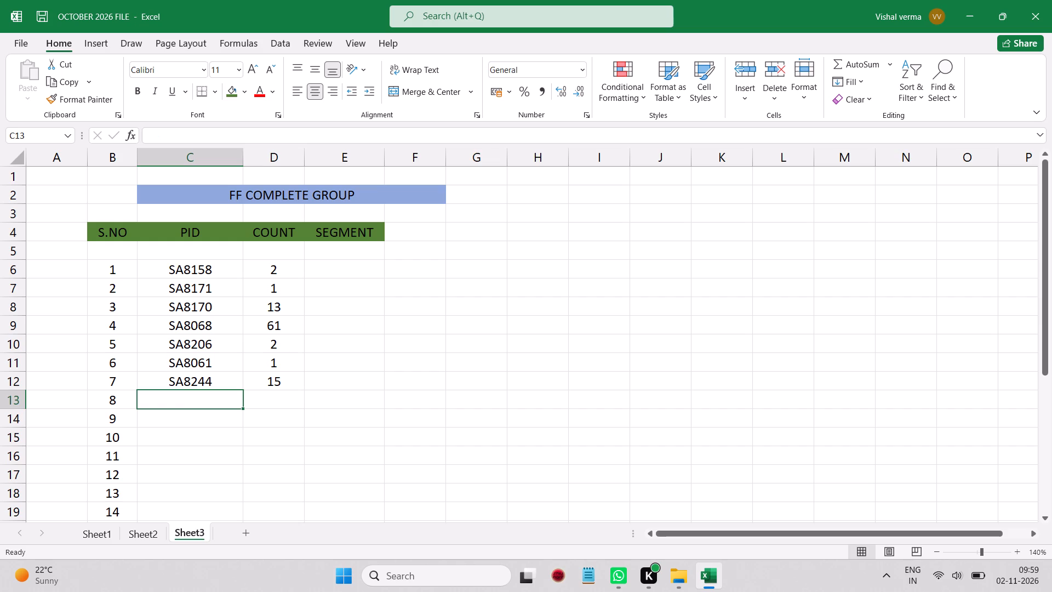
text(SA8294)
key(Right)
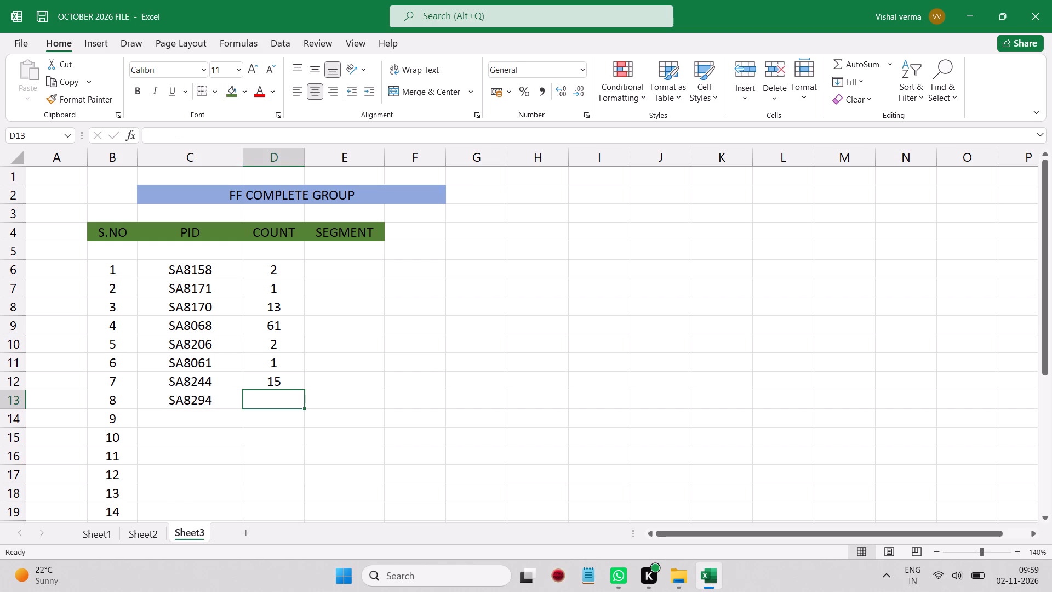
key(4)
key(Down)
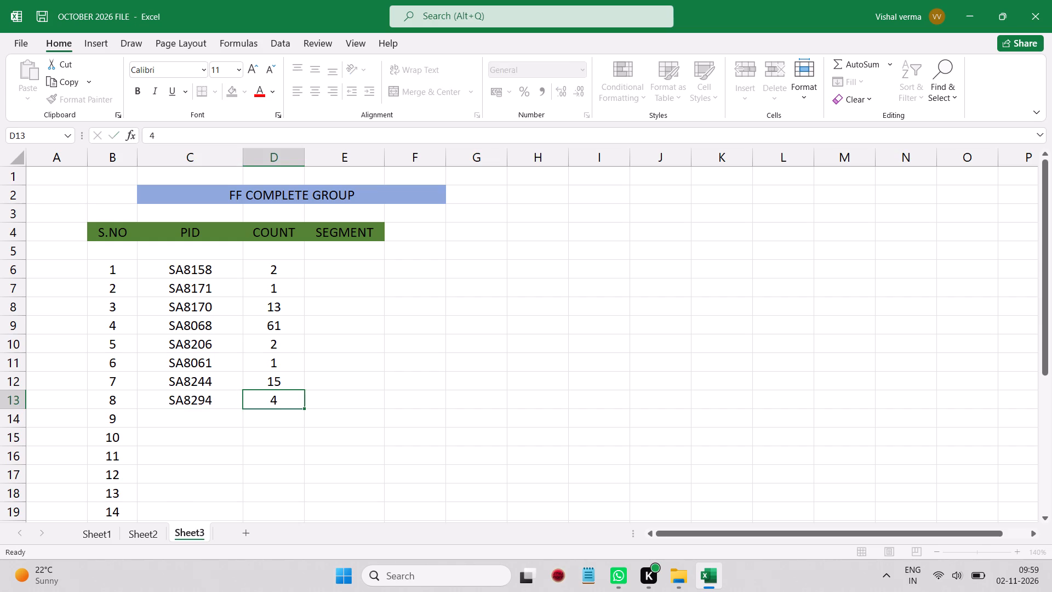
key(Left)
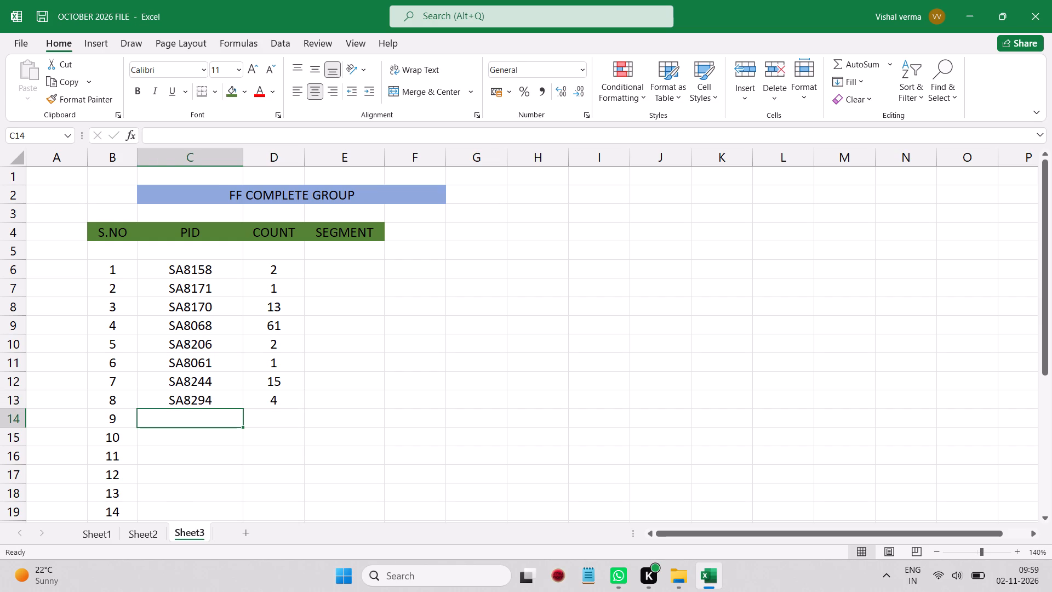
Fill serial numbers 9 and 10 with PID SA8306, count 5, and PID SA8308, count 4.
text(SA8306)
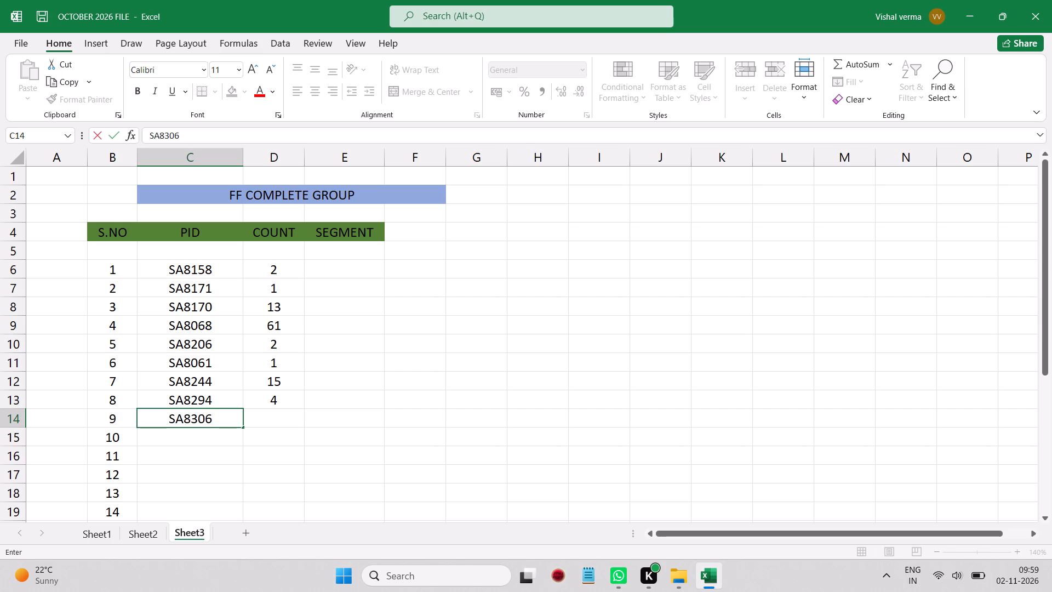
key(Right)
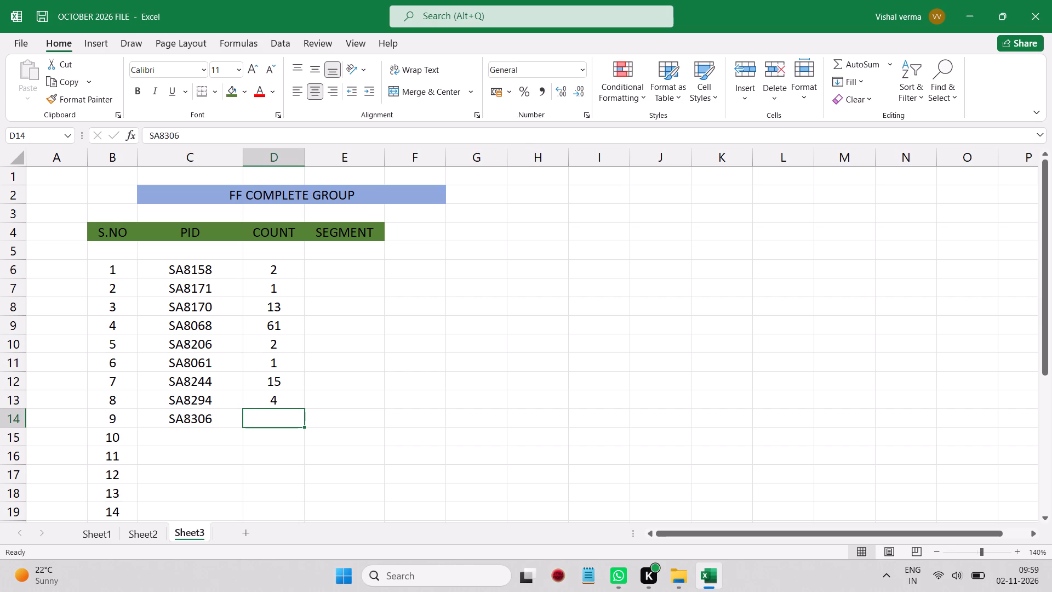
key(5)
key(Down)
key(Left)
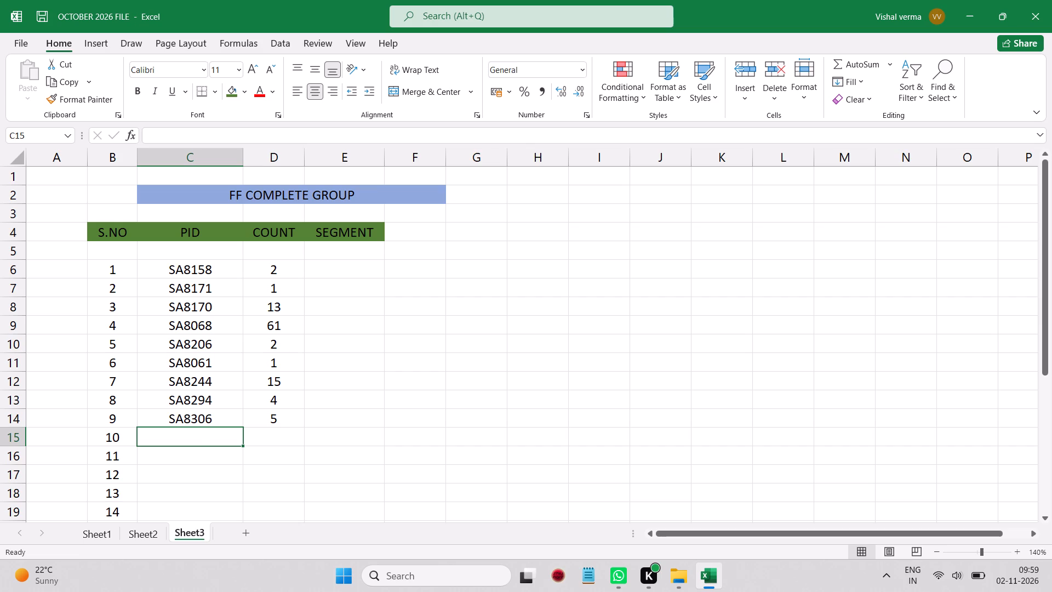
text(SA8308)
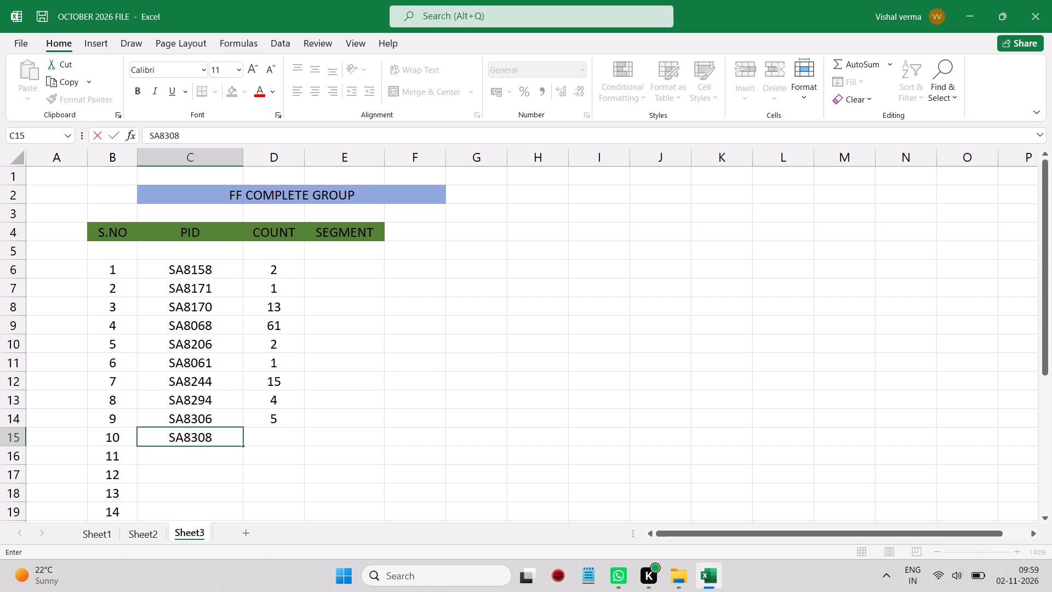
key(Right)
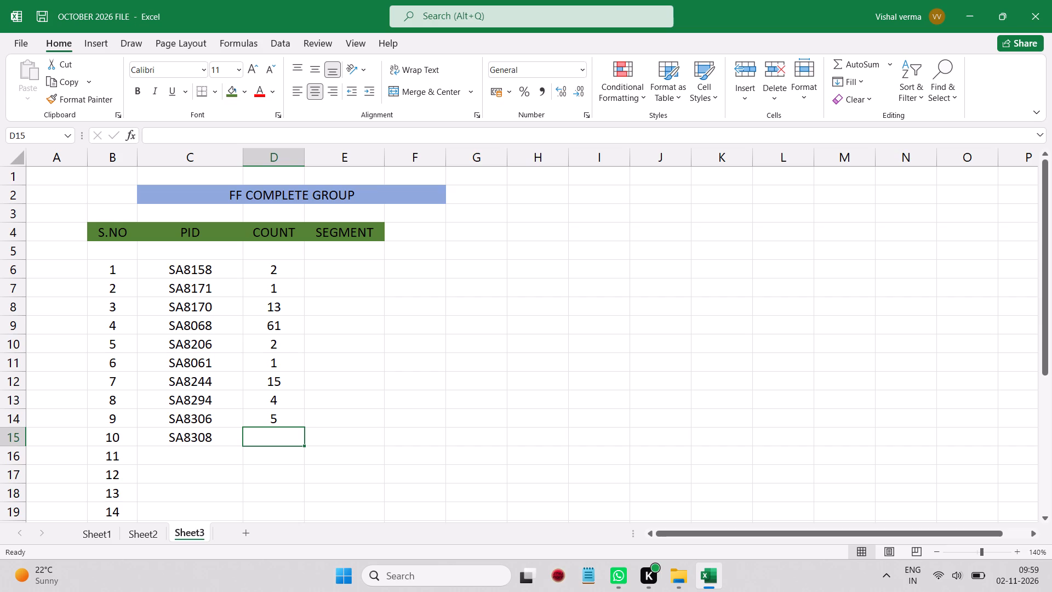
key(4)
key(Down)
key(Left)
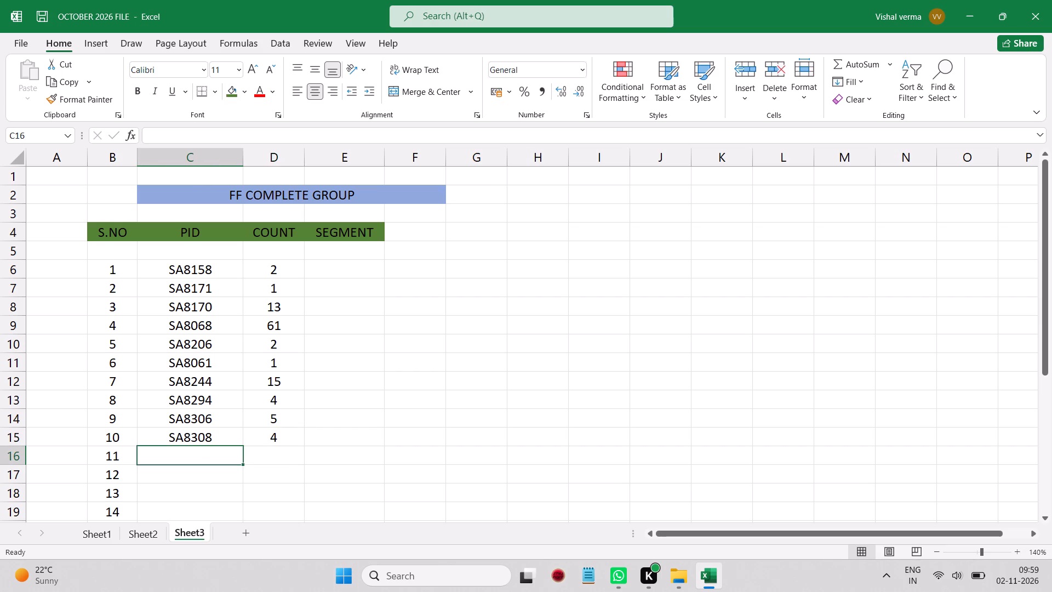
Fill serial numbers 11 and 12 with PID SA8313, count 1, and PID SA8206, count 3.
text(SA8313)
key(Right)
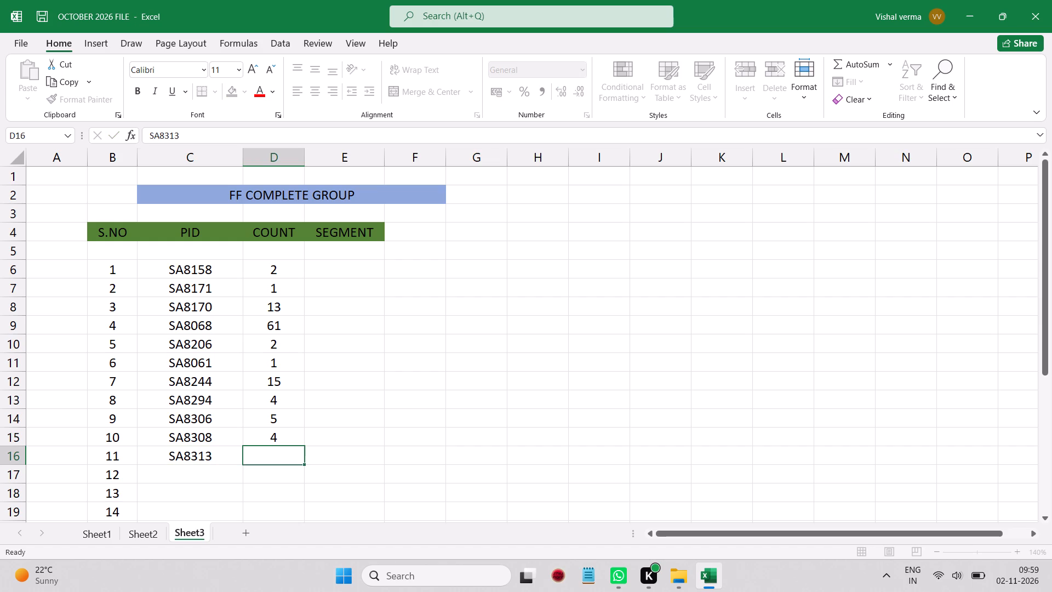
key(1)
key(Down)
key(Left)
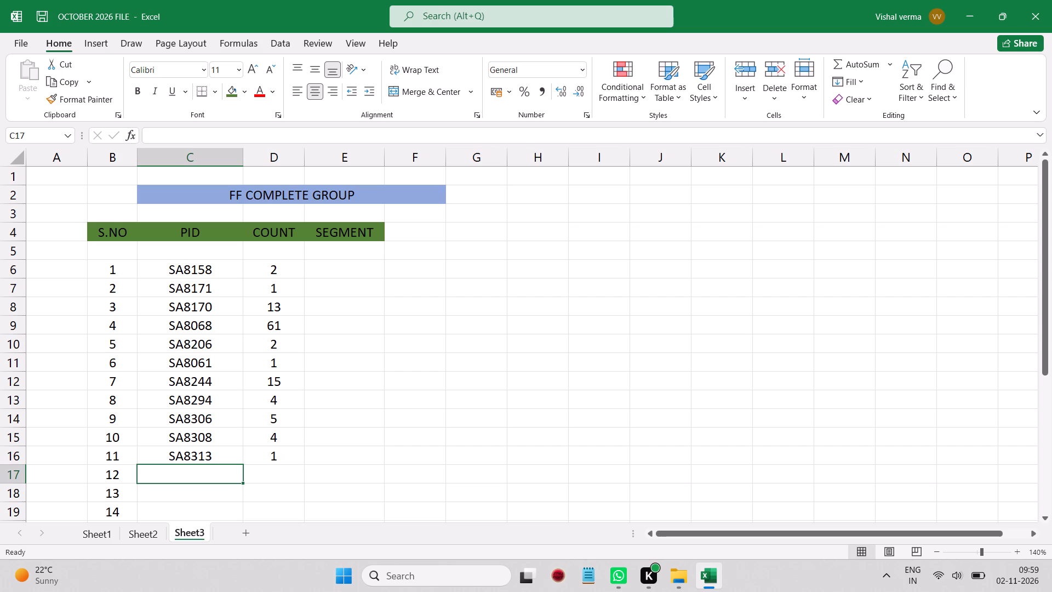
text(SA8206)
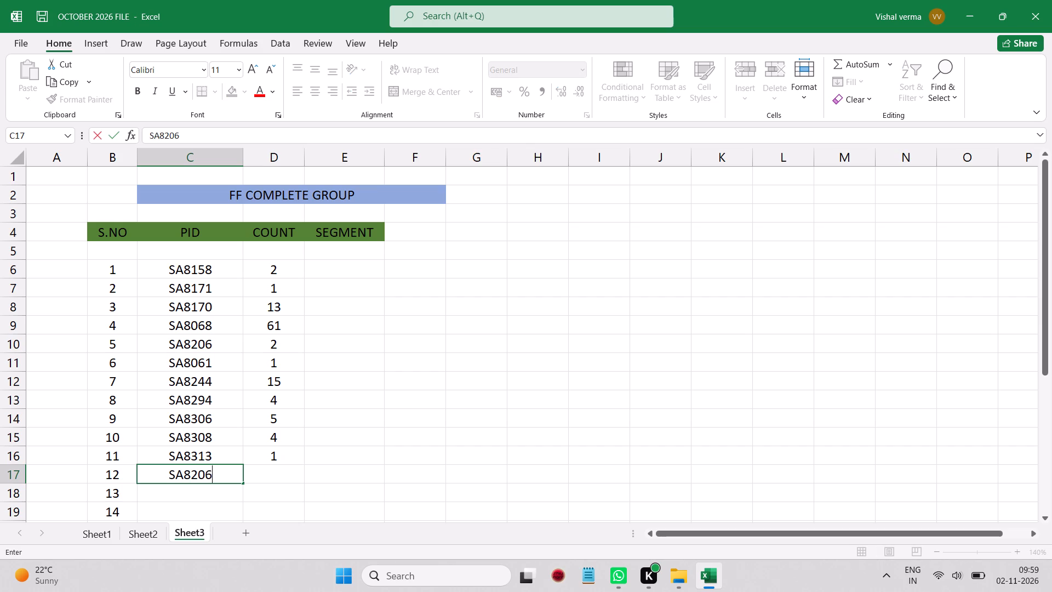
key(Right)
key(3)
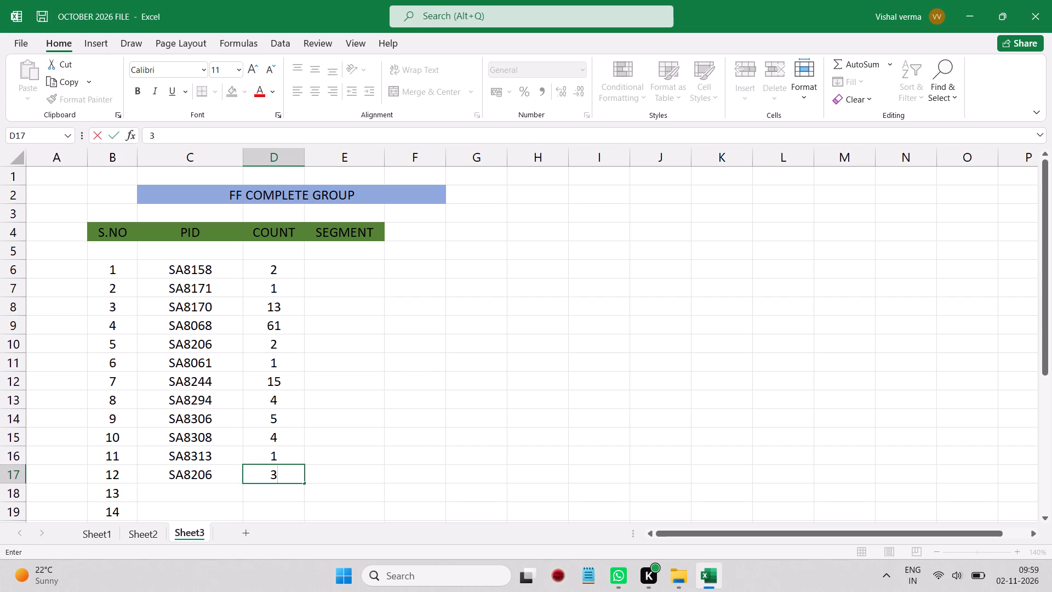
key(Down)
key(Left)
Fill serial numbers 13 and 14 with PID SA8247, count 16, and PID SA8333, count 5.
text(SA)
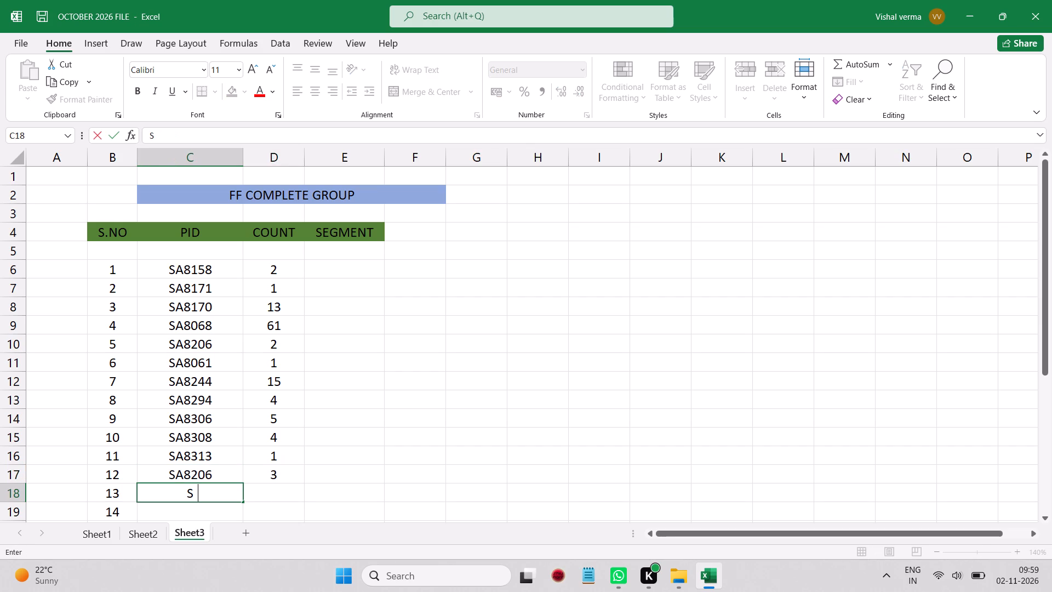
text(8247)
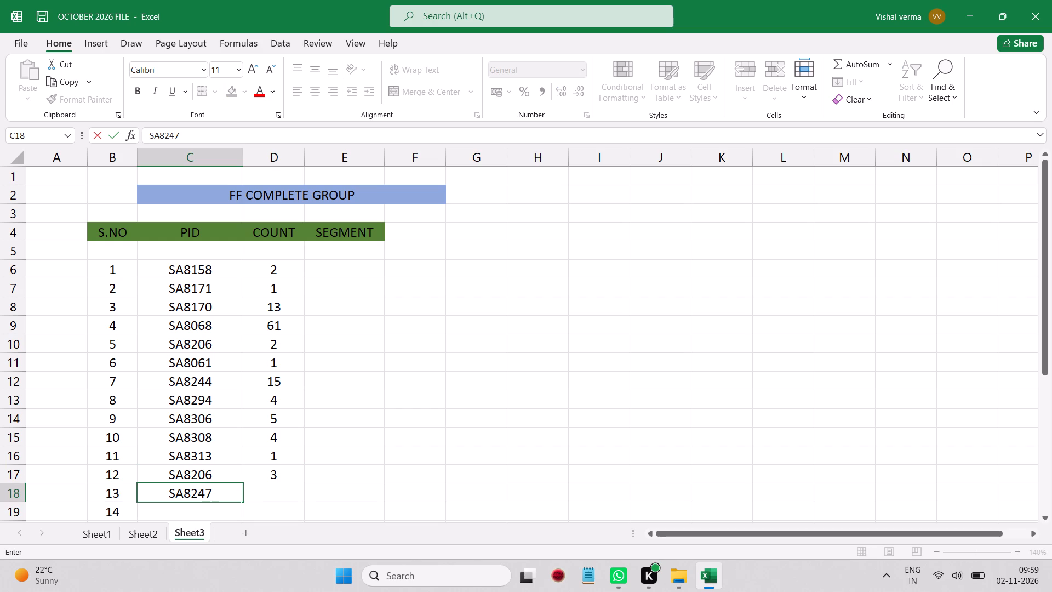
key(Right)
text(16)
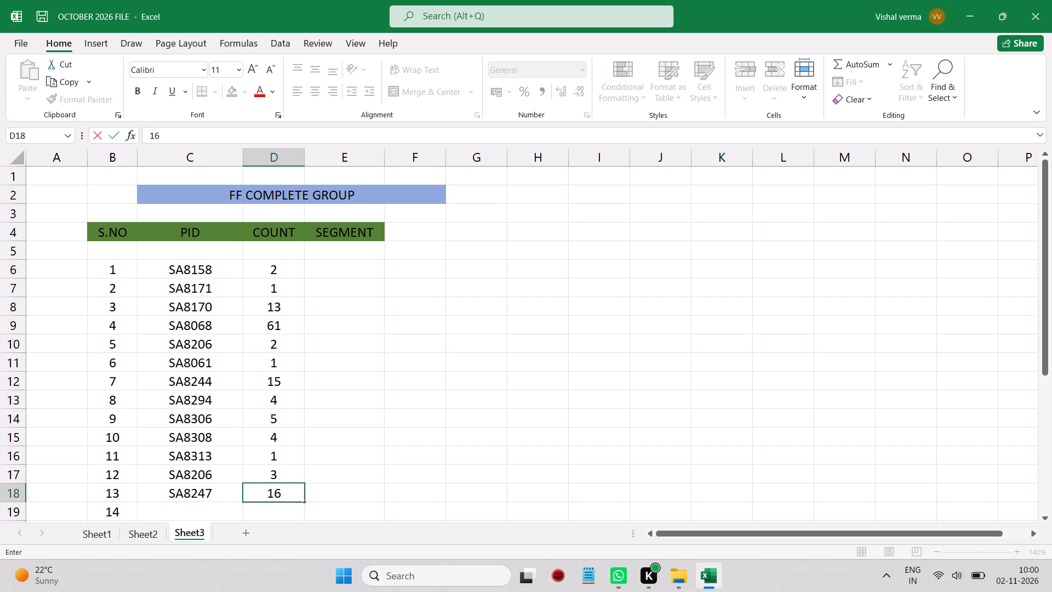
scroll(311, 355, down, 2)
click(211, 397)
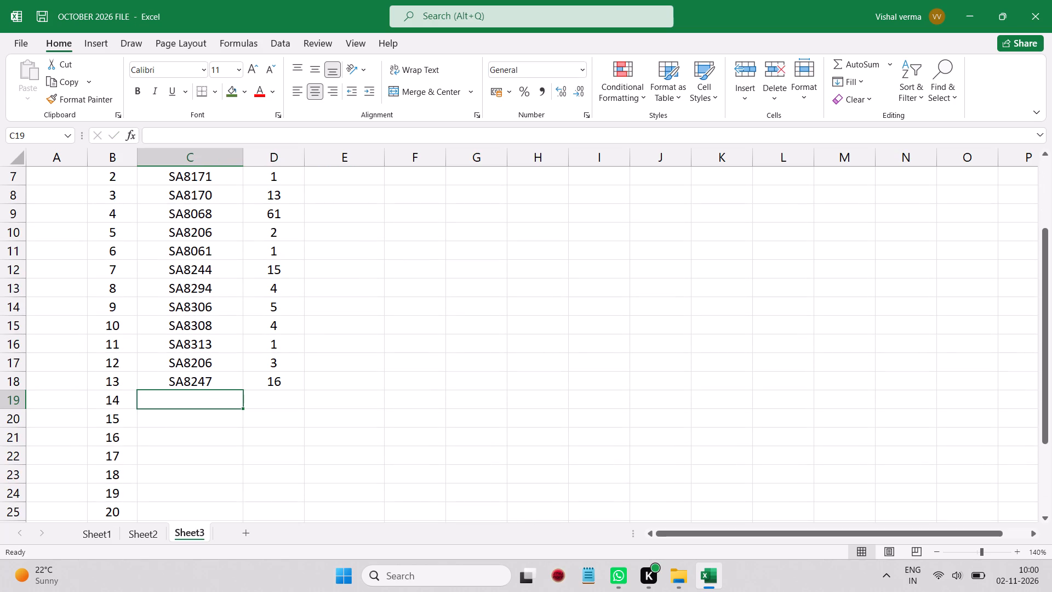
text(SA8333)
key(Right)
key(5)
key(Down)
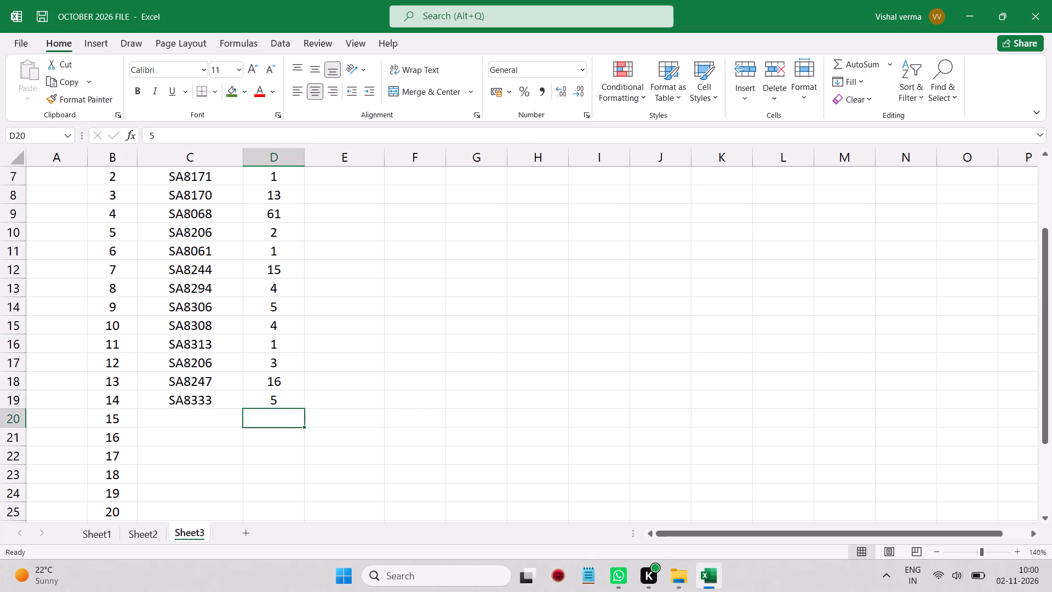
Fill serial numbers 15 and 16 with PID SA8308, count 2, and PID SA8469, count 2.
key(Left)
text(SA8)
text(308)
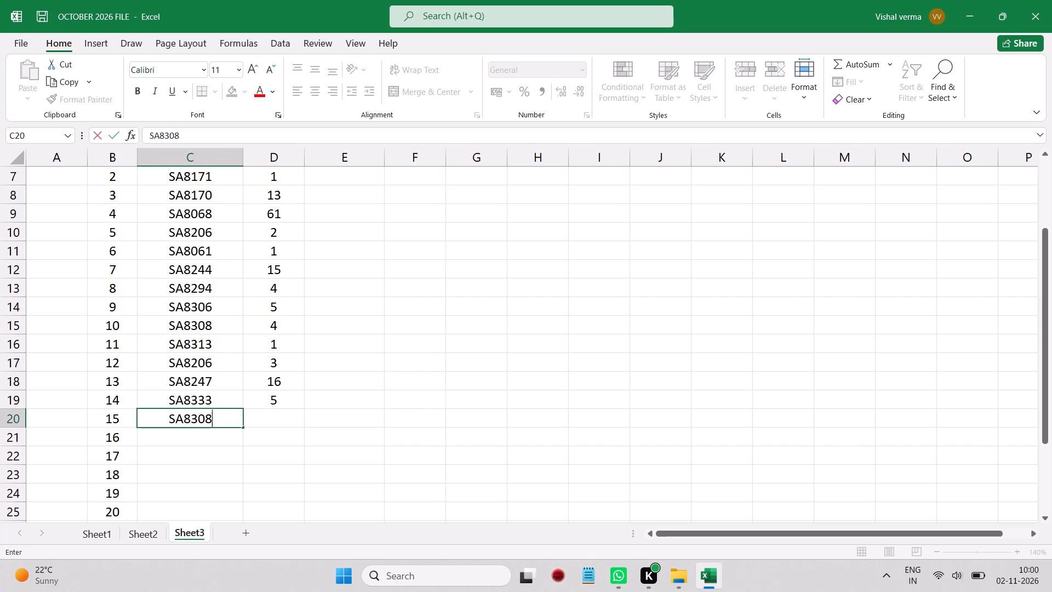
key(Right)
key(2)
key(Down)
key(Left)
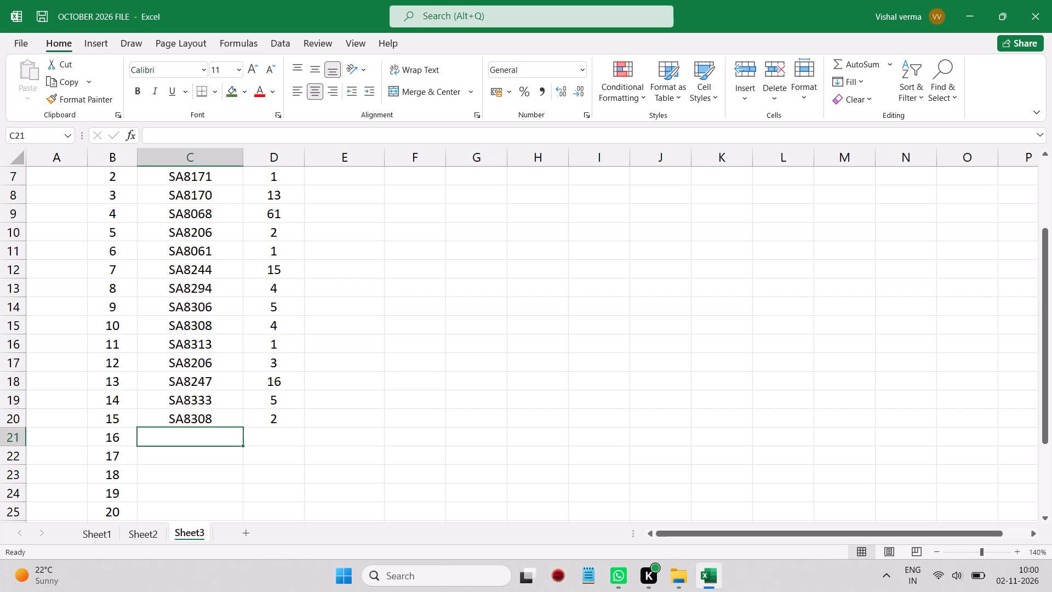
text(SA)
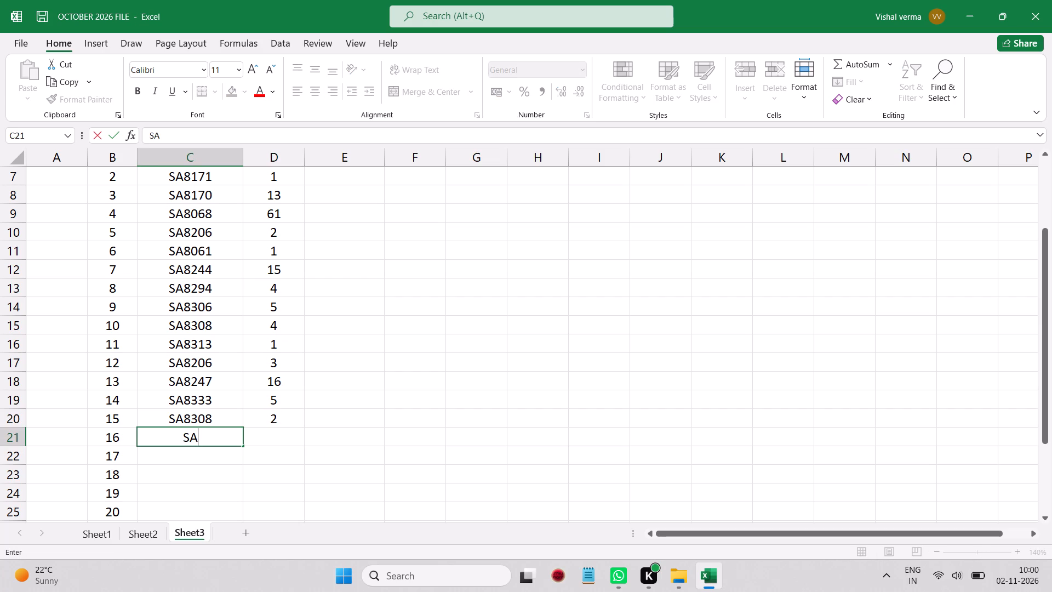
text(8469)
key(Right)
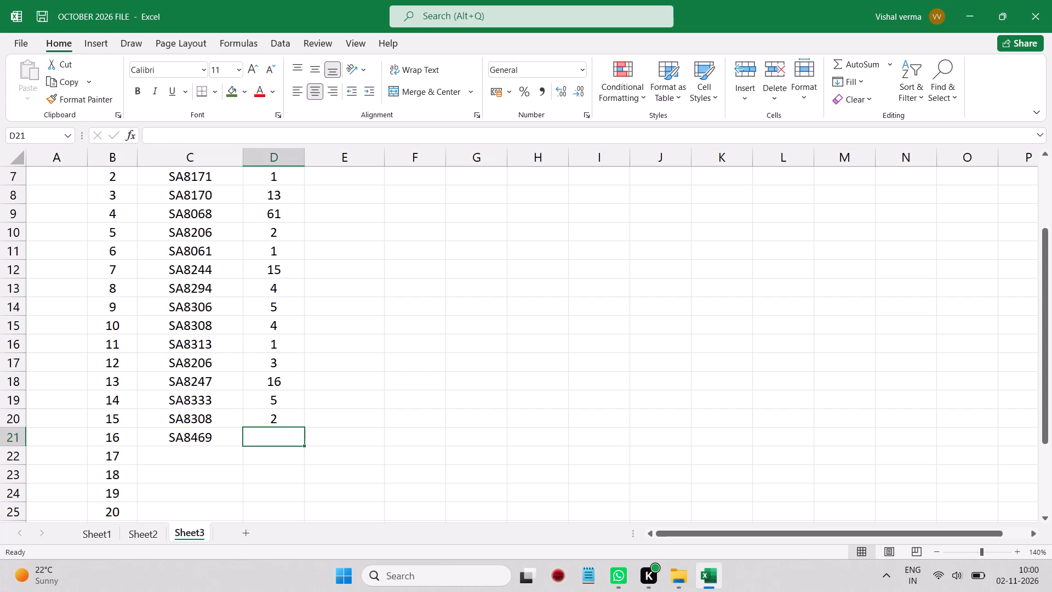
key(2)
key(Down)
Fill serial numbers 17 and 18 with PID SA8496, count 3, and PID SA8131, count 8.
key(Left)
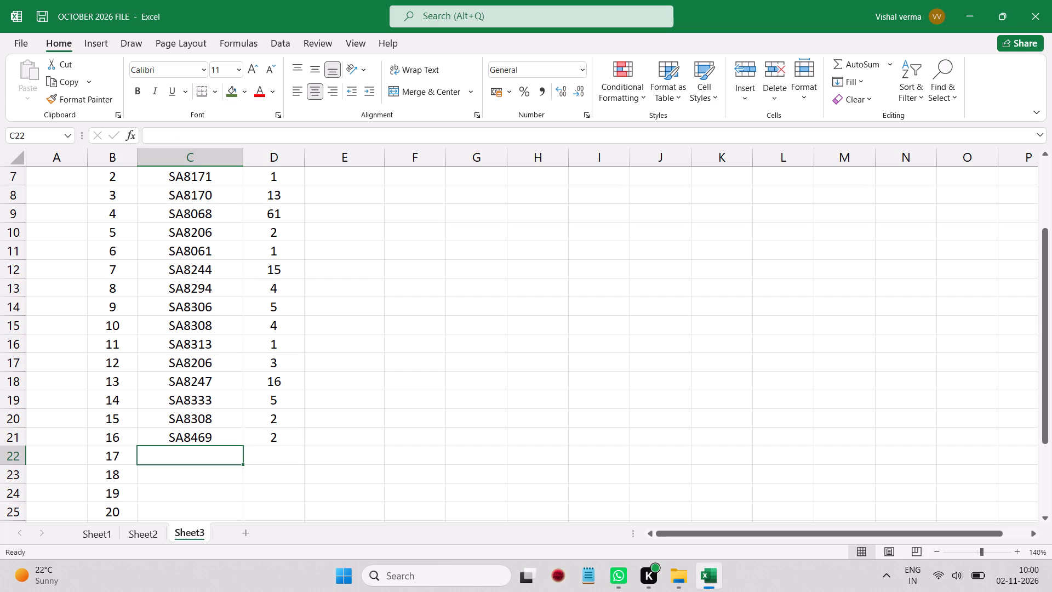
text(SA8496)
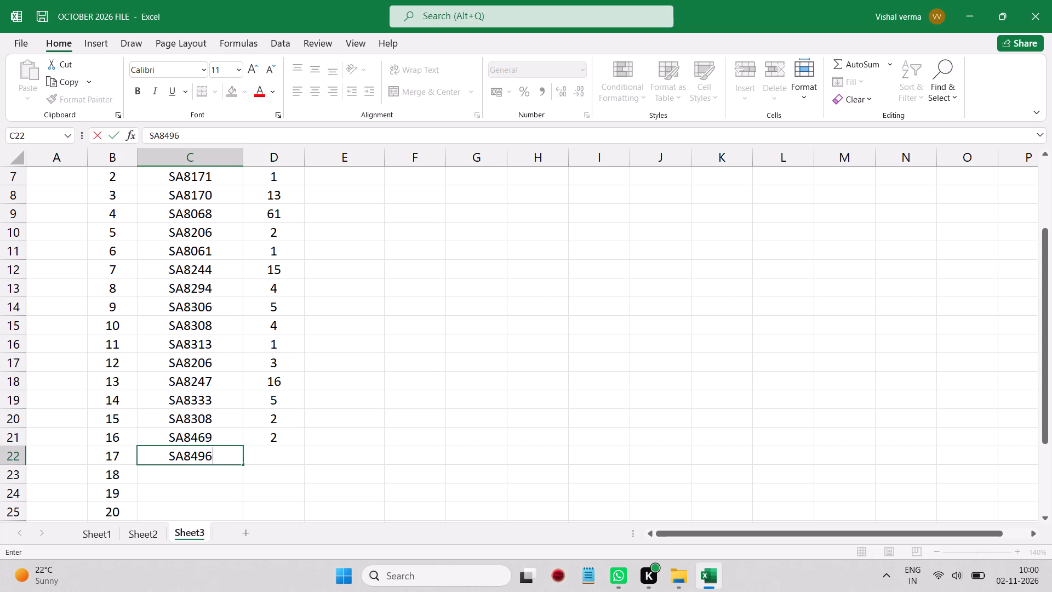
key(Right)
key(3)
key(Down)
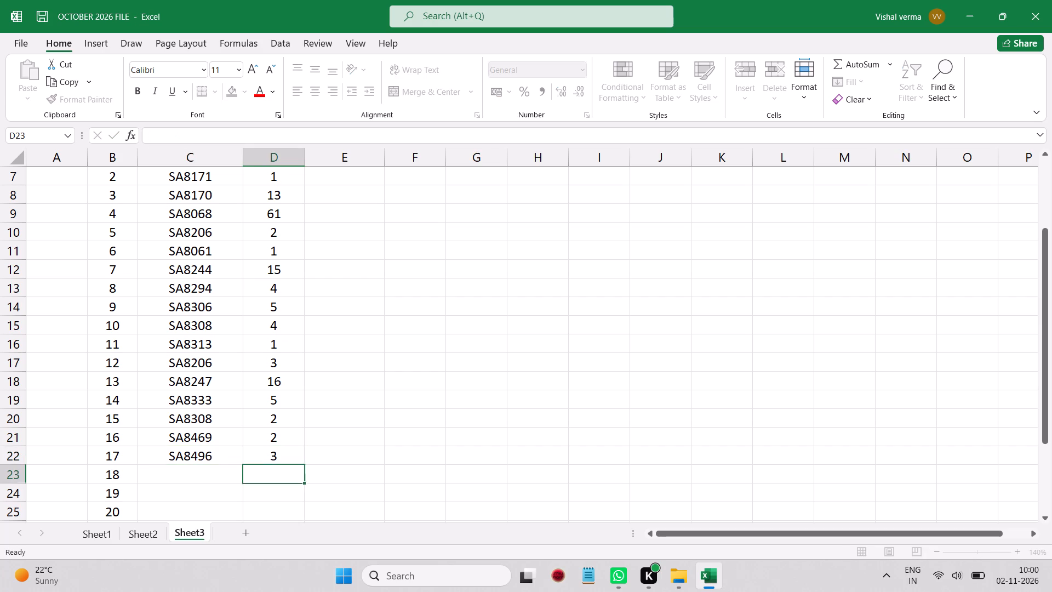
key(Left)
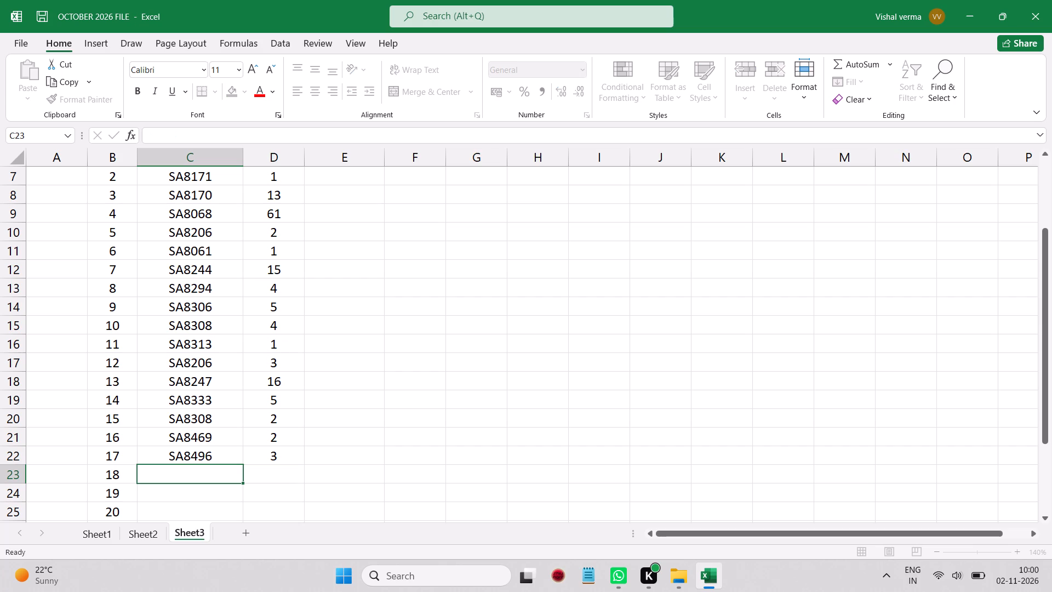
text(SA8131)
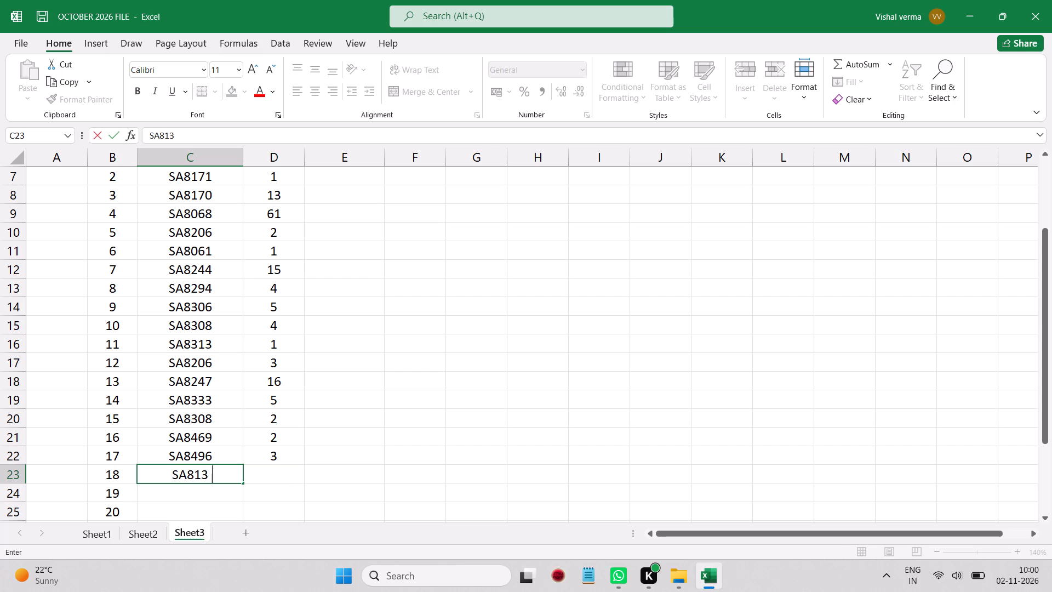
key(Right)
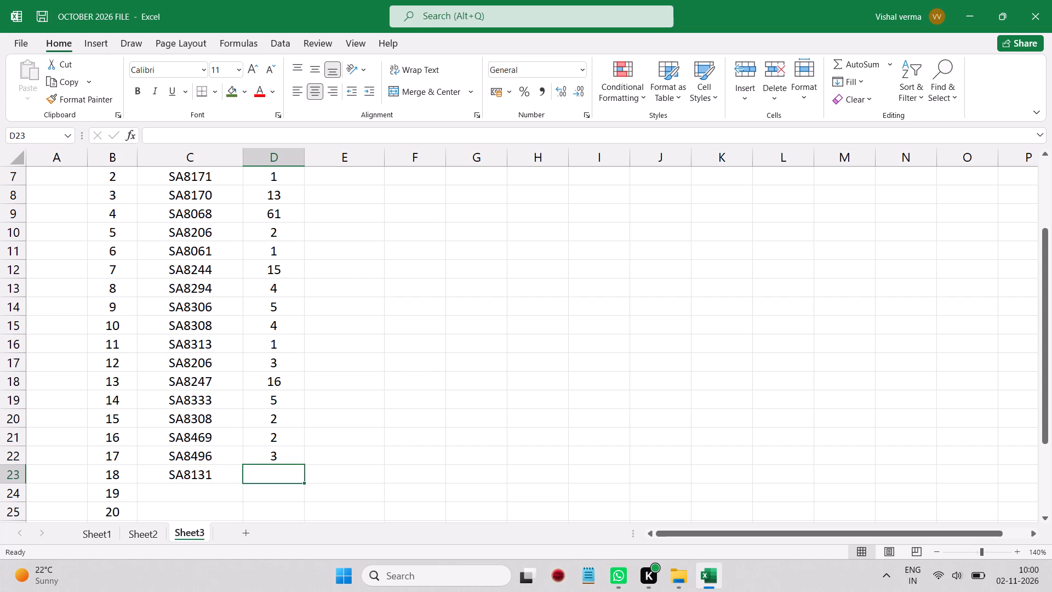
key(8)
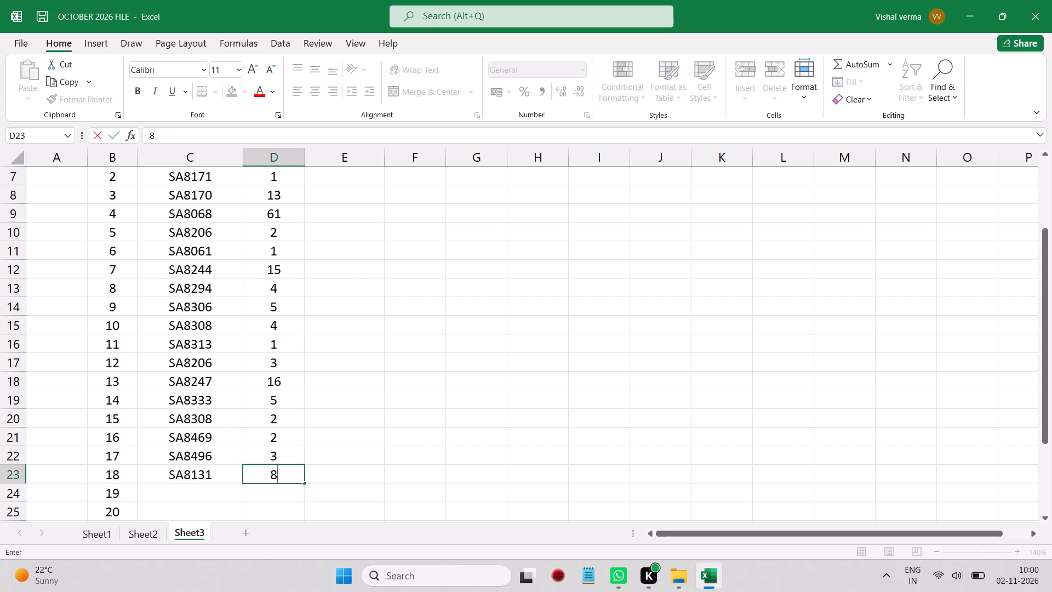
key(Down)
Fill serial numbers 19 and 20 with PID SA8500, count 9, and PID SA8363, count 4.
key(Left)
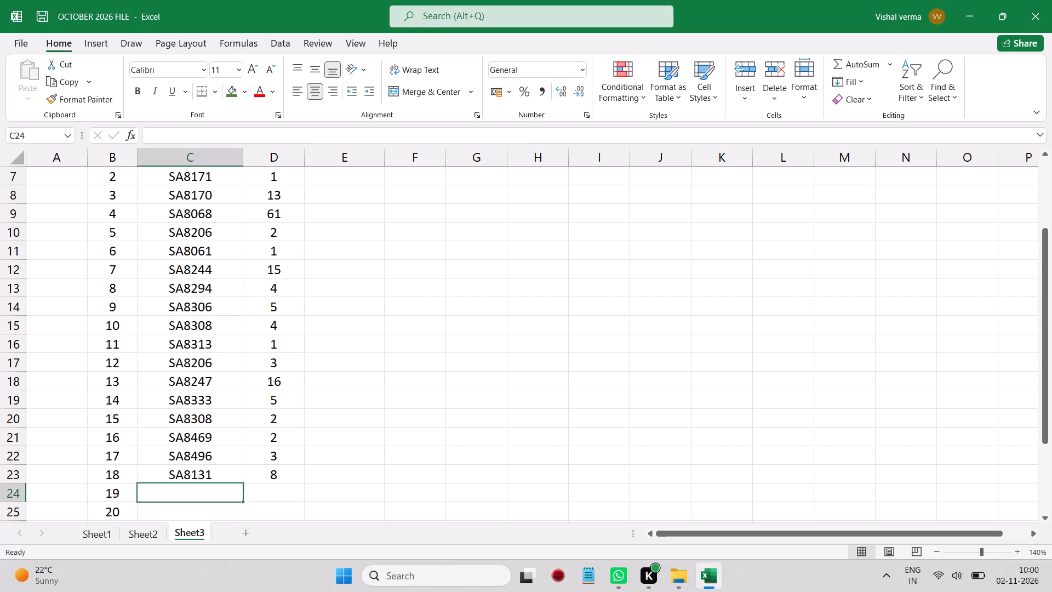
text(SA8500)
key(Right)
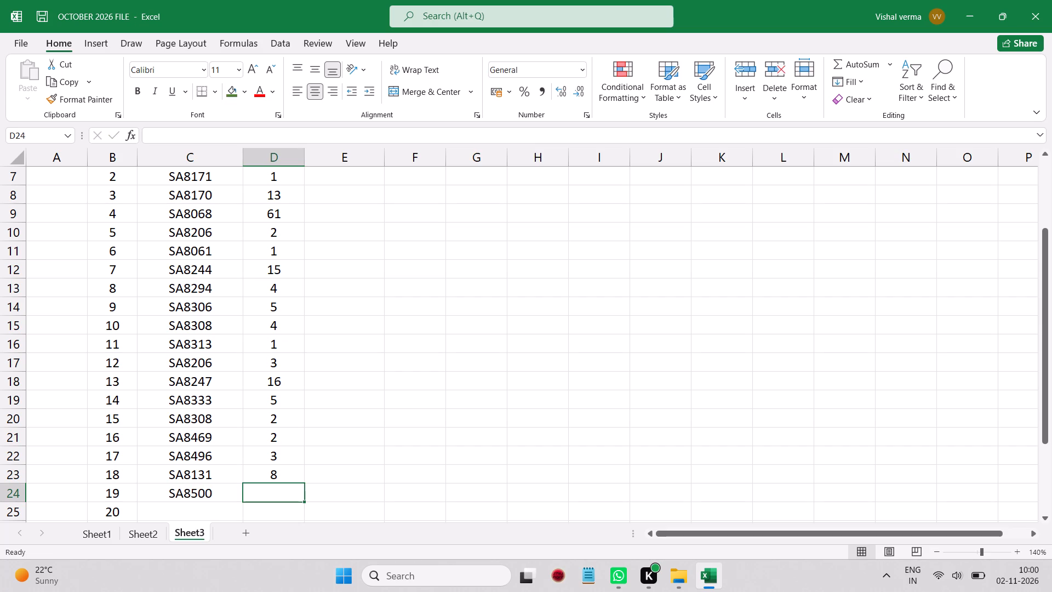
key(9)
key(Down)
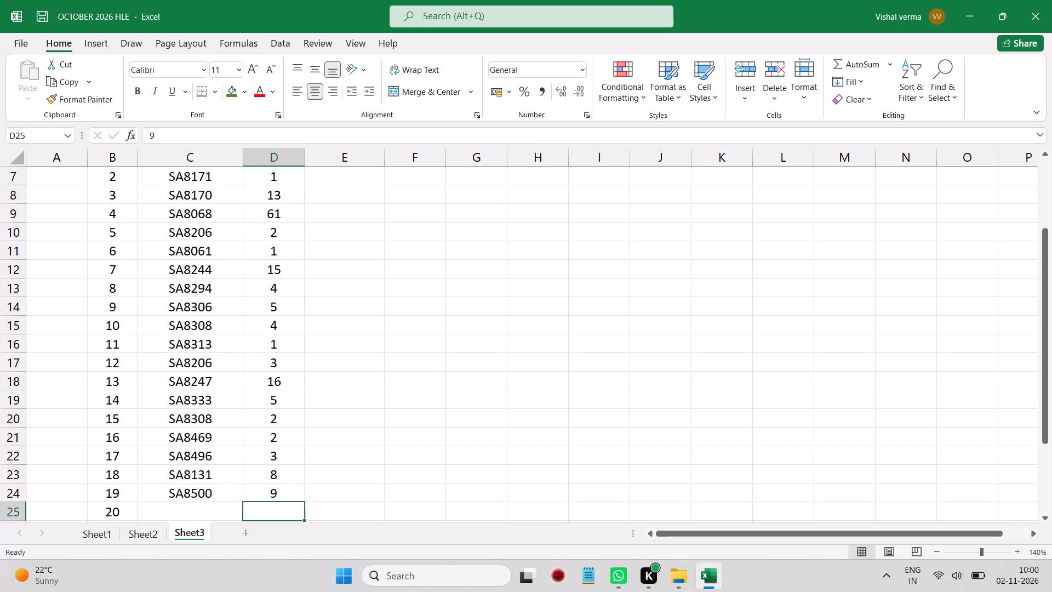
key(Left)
scroll(276, 419, down, 1)
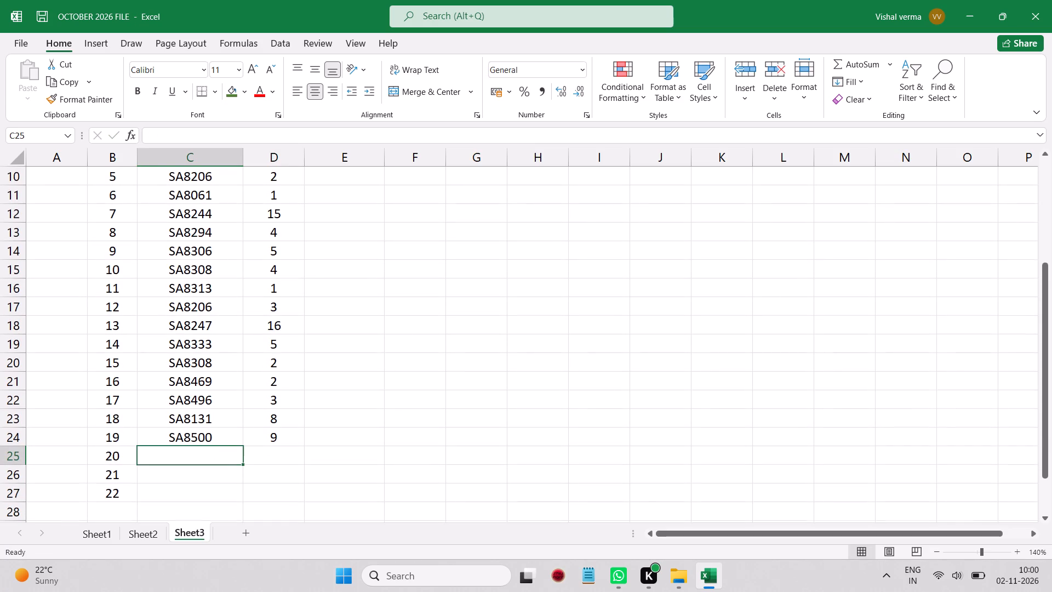
scroll(292, 431, down, 1)
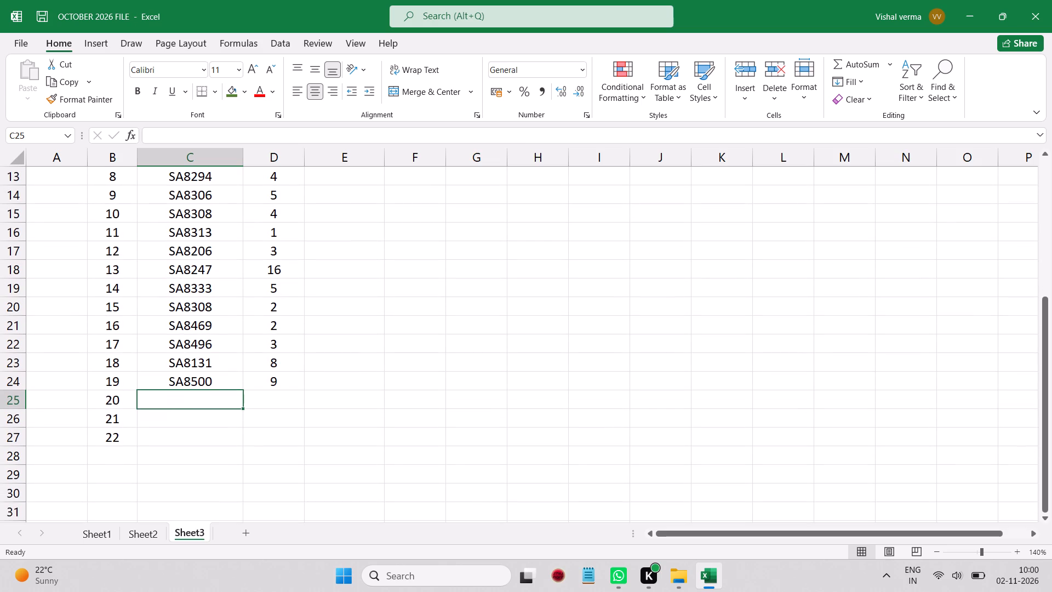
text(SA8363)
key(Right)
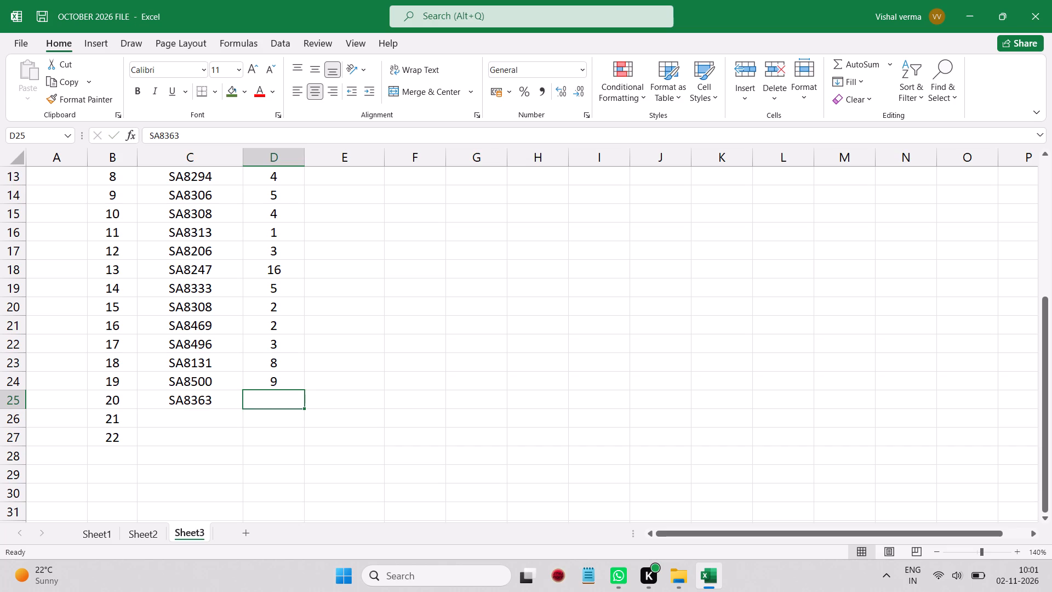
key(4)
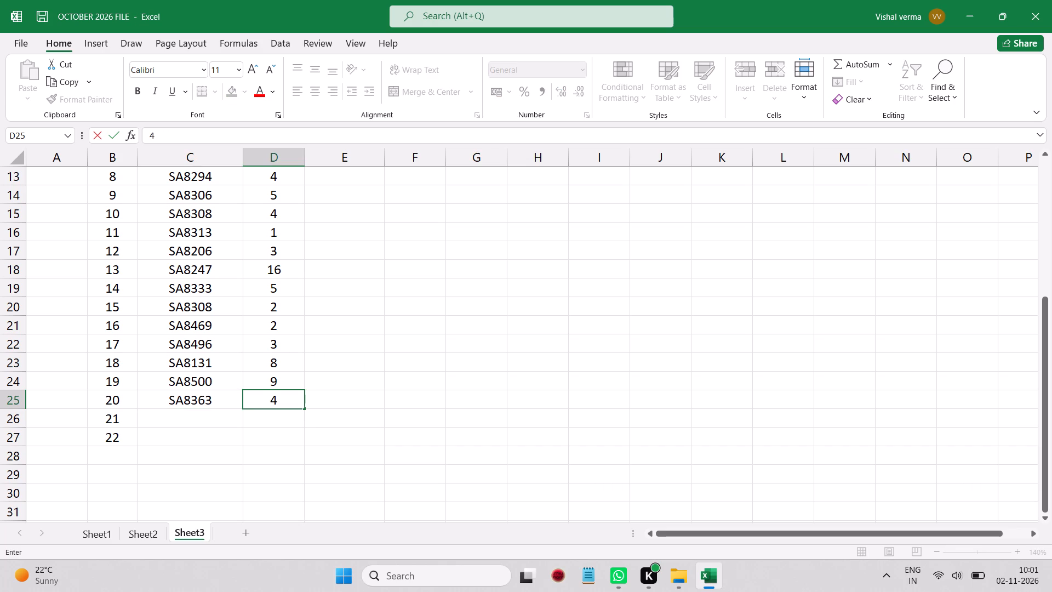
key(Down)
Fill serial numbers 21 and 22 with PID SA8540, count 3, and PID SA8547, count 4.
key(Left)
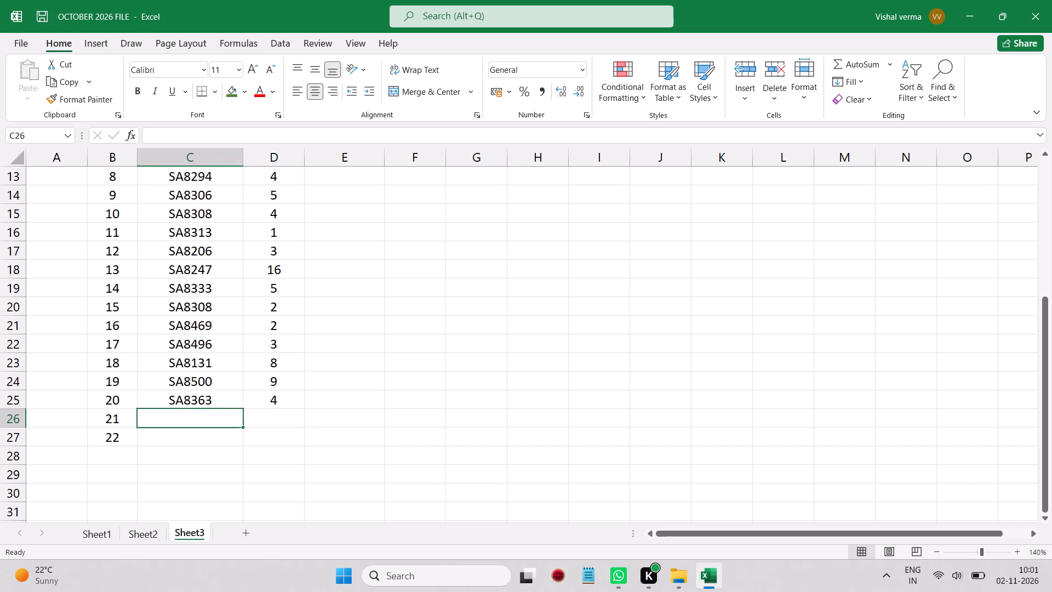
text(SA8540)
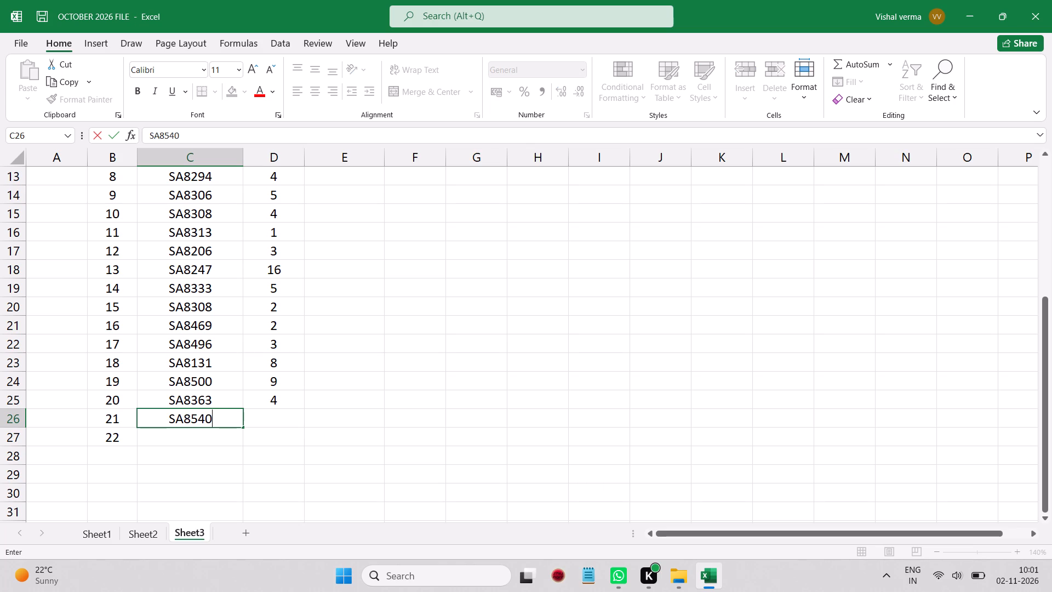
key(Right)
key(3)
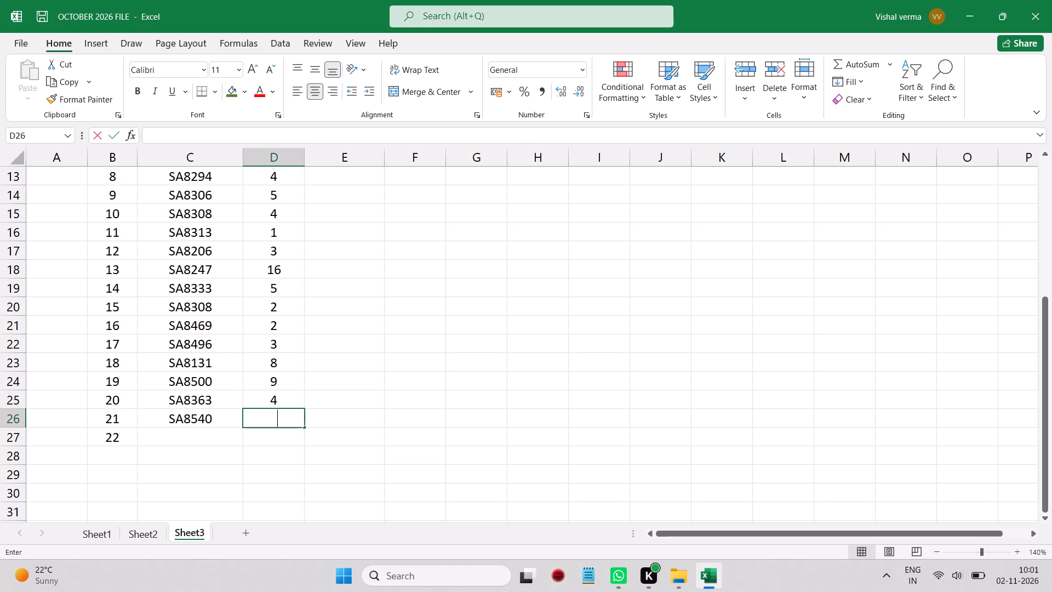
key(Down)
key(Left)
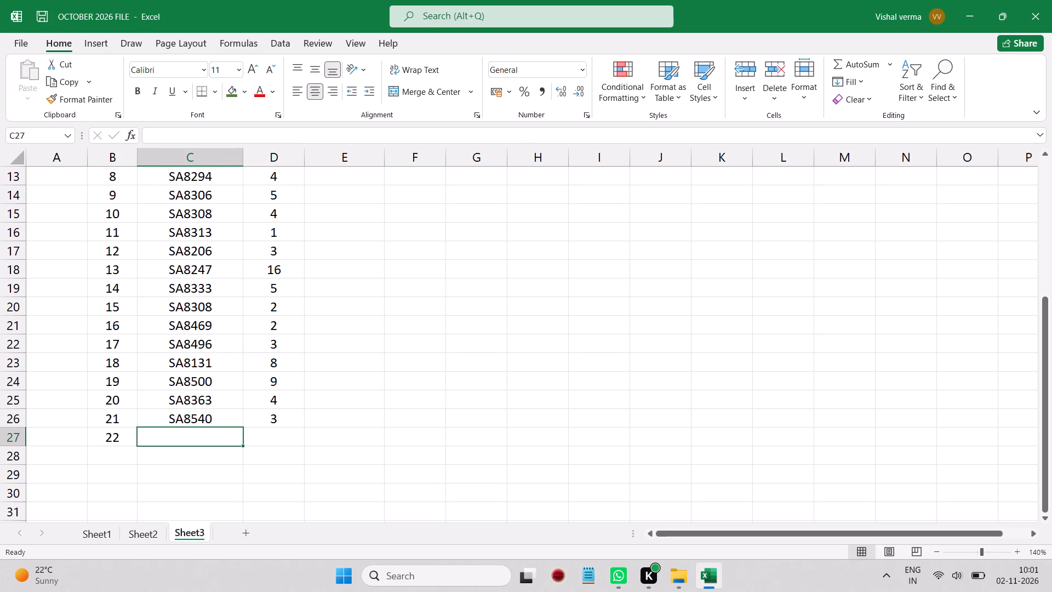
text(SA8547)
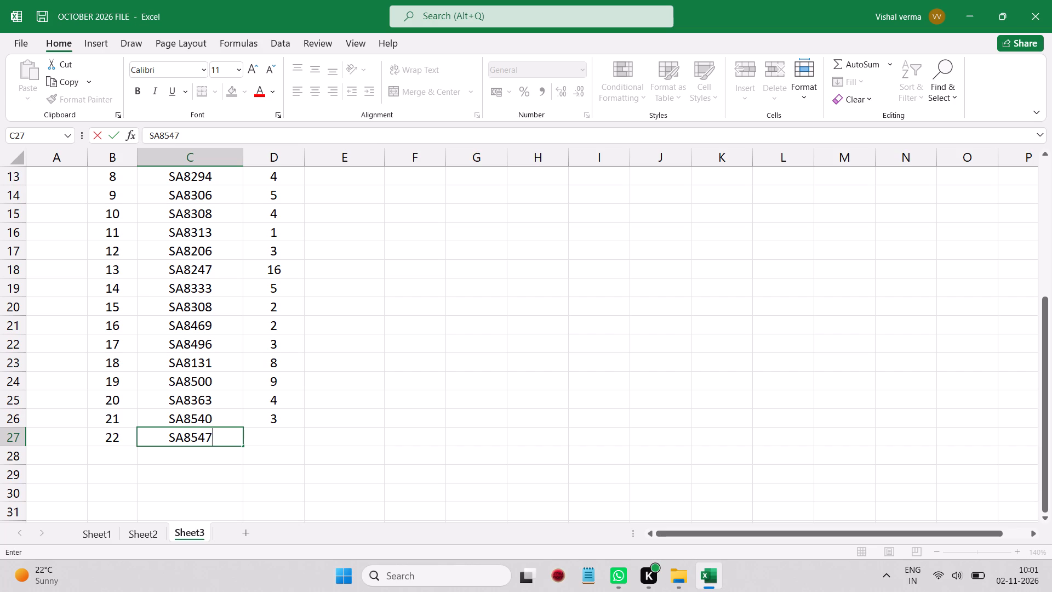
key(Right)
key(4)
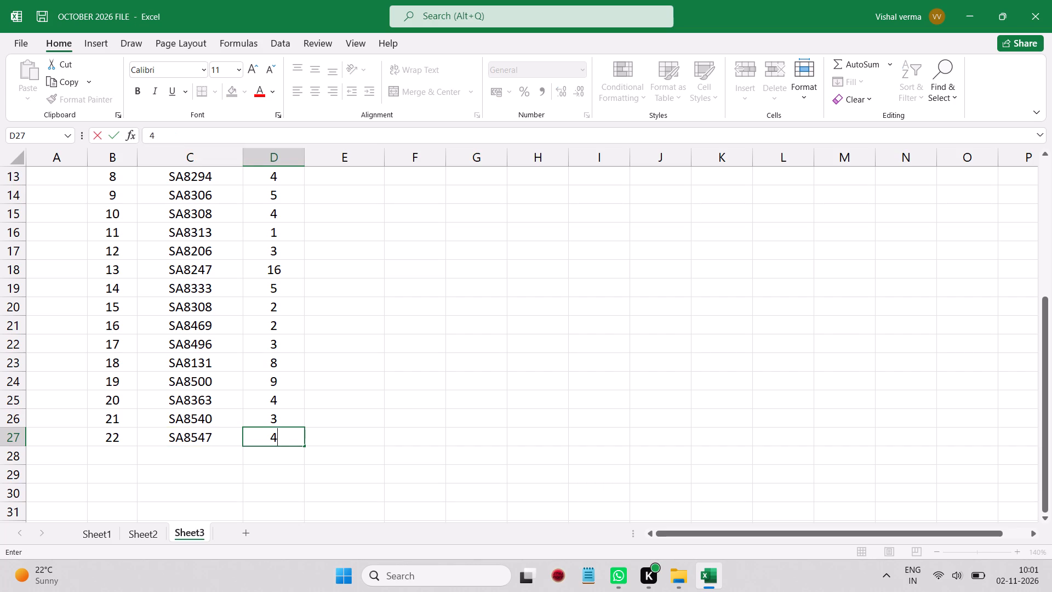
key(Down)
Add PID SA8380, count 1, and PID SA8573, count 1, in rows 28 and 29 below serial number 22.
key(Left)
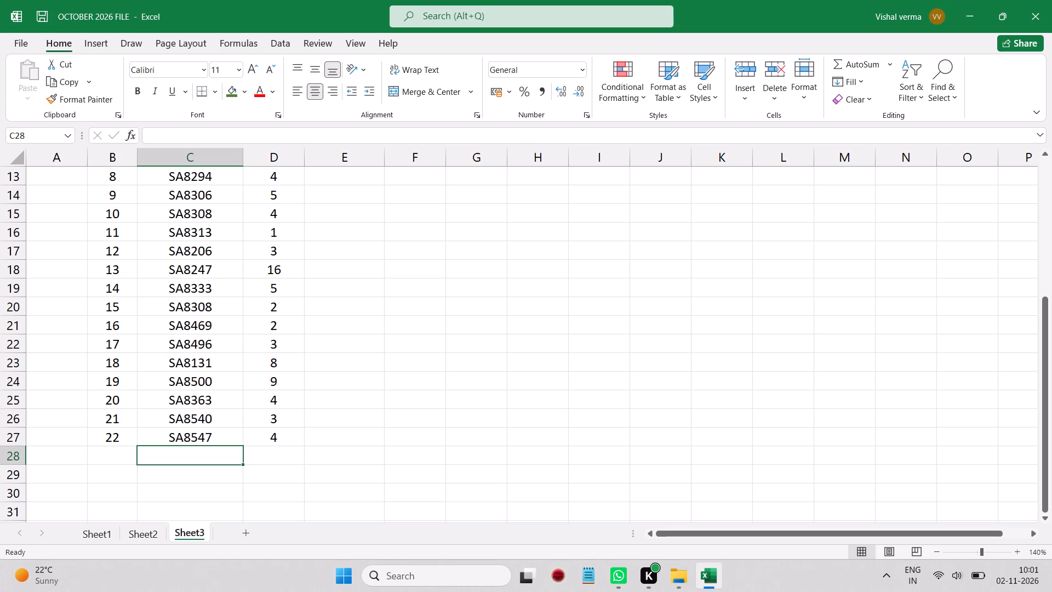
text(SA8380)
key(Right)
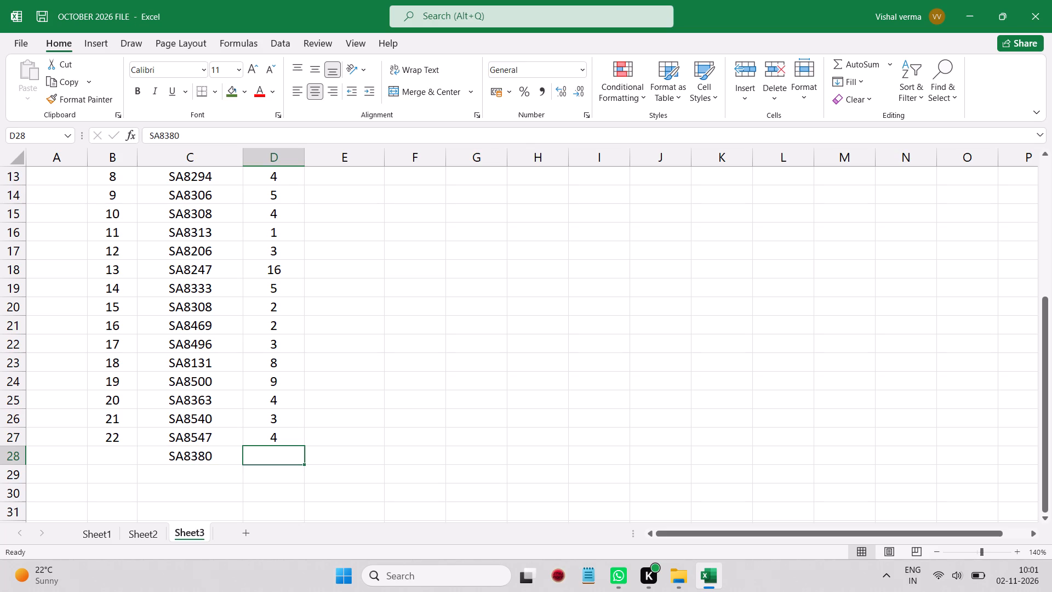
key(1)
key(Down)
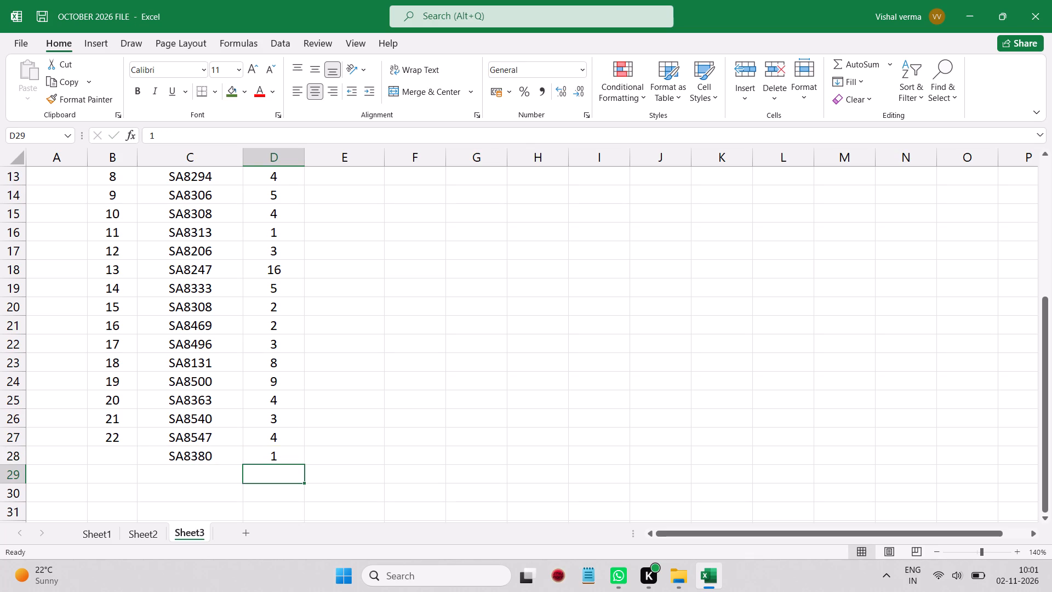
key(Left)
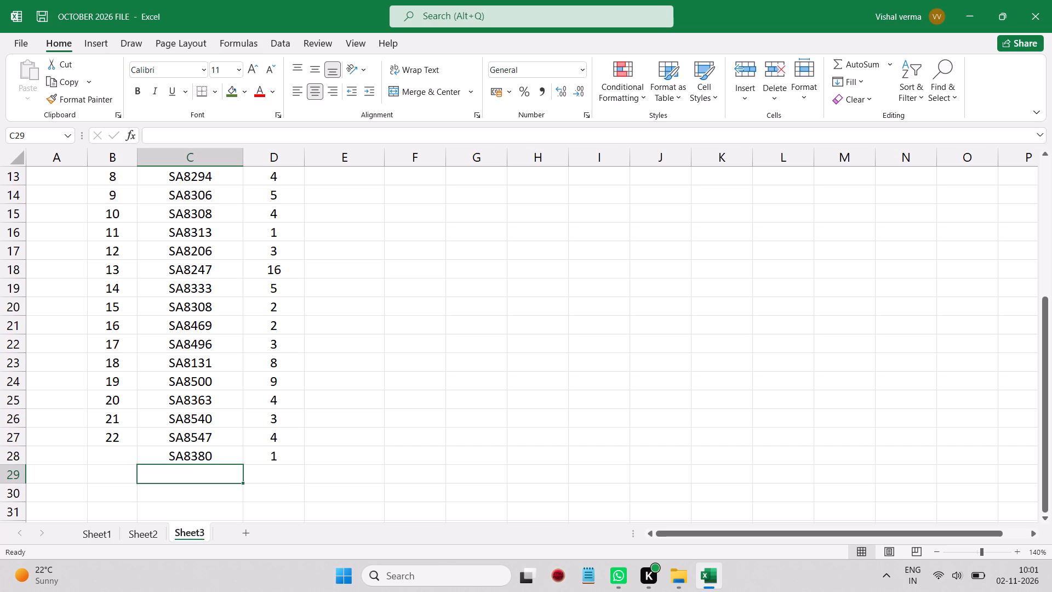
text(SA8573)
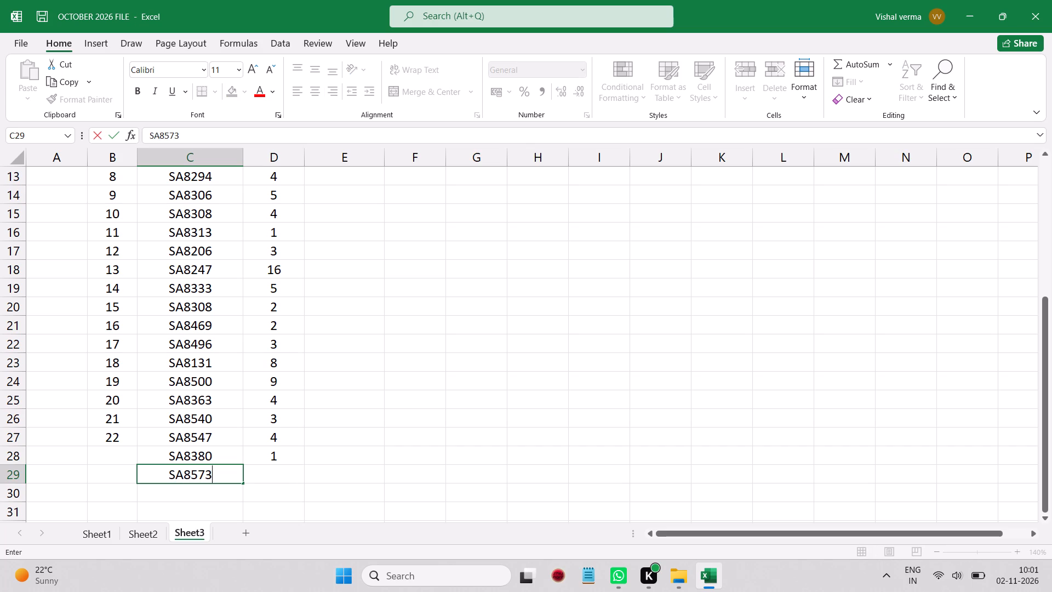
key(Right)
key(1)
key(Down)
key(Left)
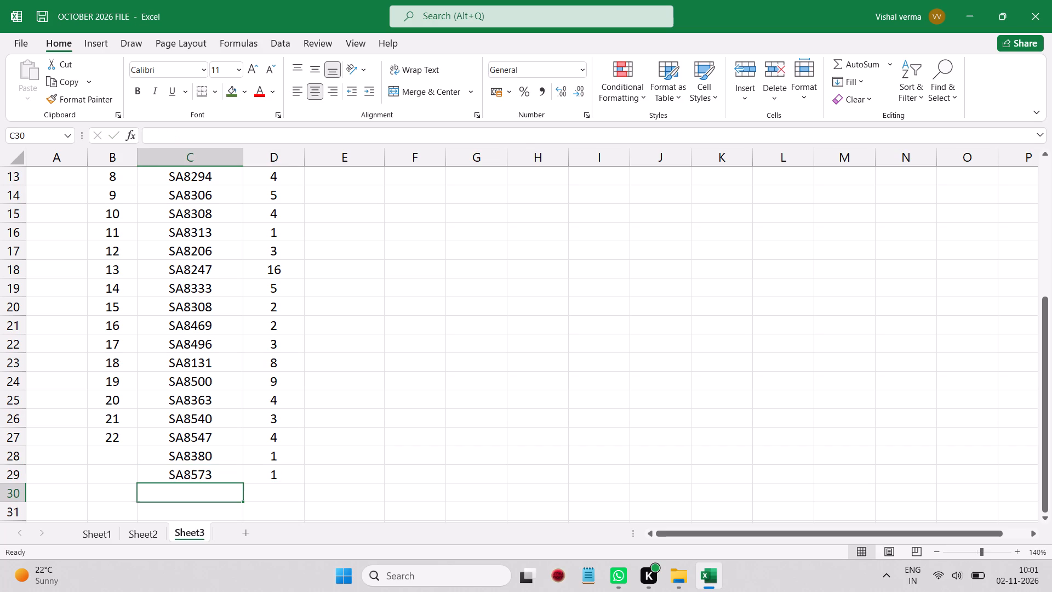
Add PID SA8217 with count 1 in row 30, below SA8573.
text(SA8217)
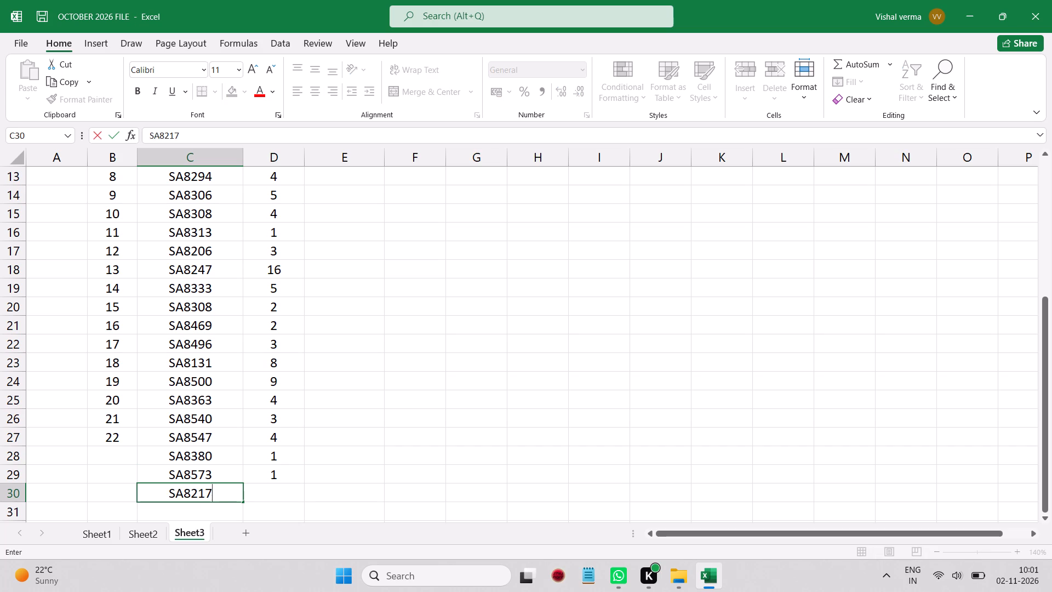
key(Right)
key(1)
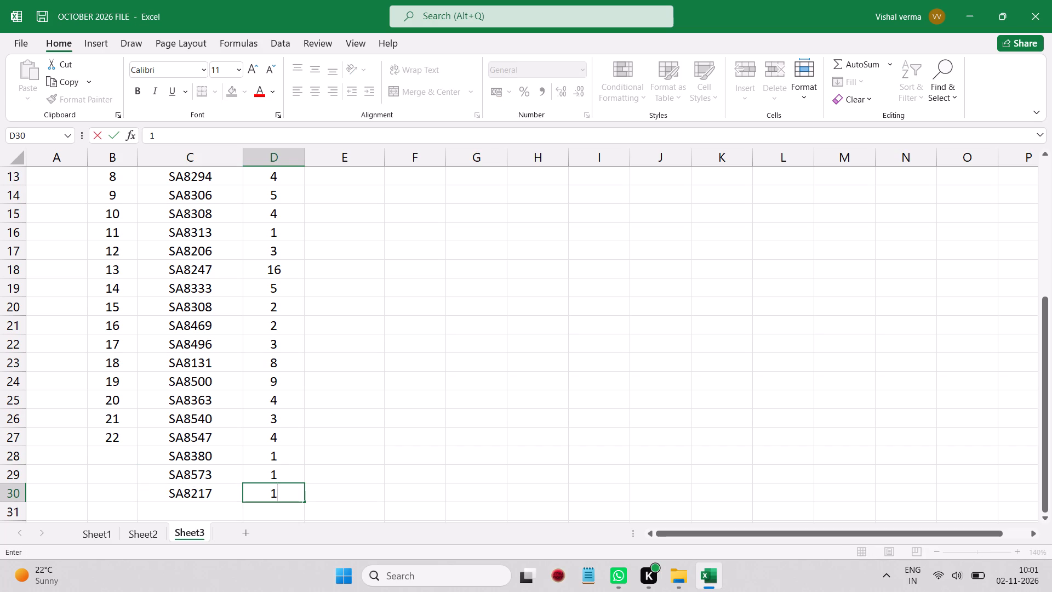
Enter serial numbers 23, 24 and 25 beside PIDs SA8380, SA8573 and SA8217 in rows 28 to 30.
click(113, 456)
text(23)
key(Down)
text(24)
key(Down)
text(25)
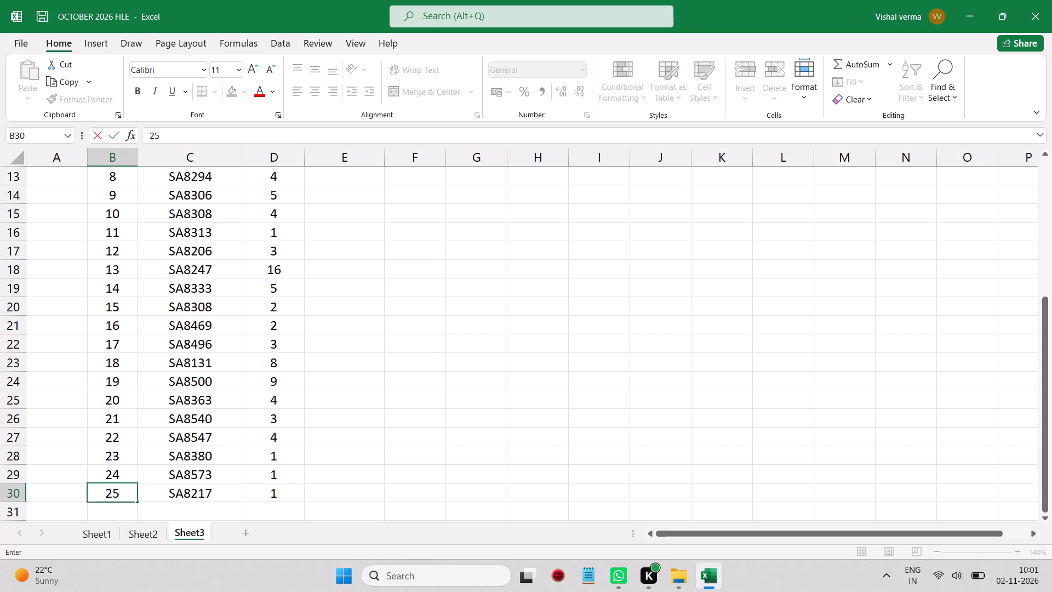
click(513, 447)
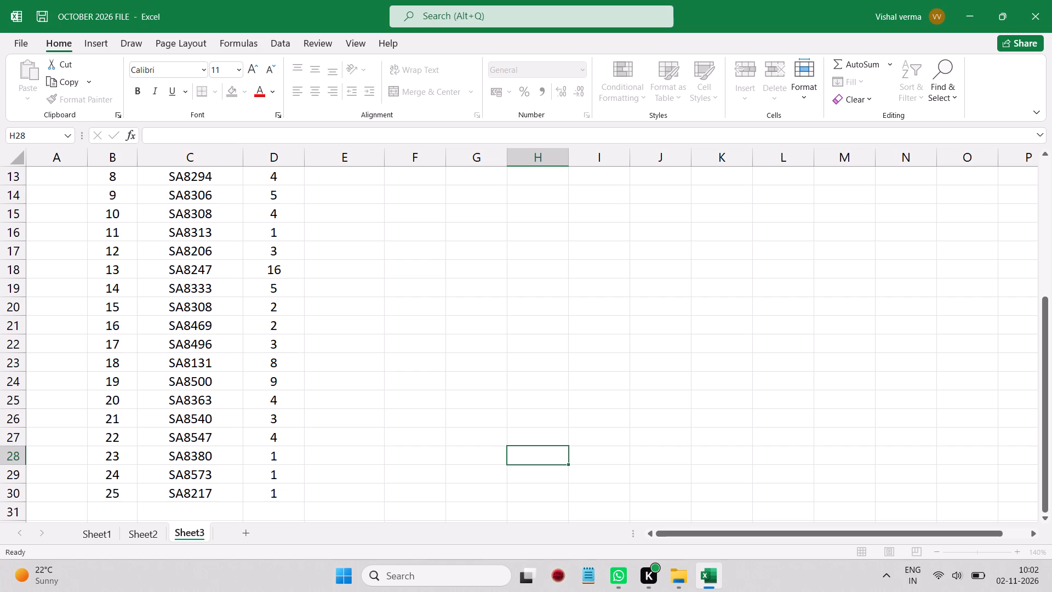
Review the S.NO, PID and COUNT entries of the Sheet3 table from the header row to the last entry.
scroll(343, 289, up, 3)
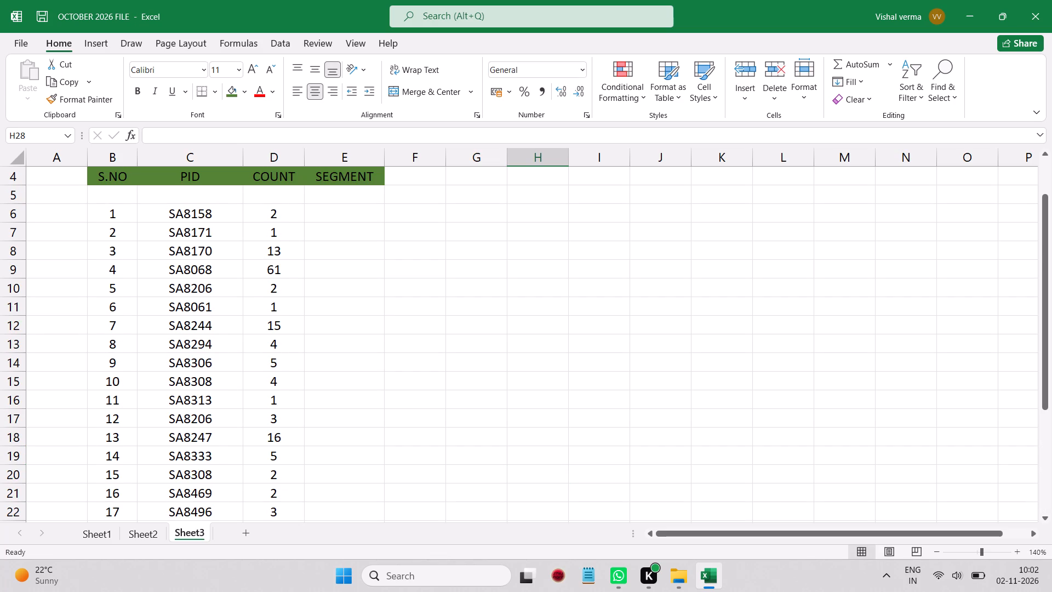
ctrl+scroll(327, 253, down, 1)
scroll(293, 322, down, 1)
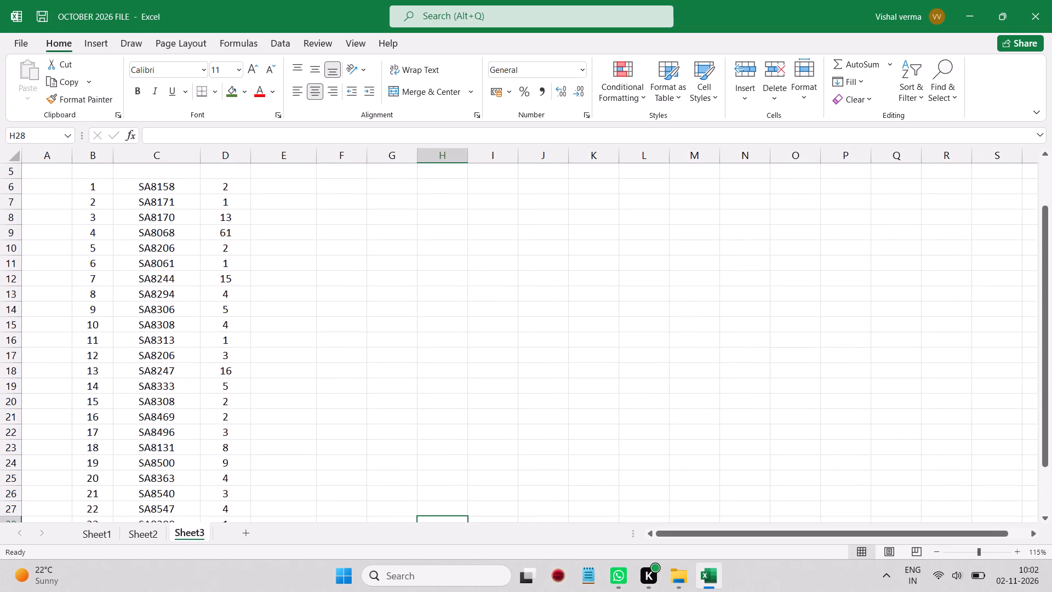
scroll(293, 322, down, 1)
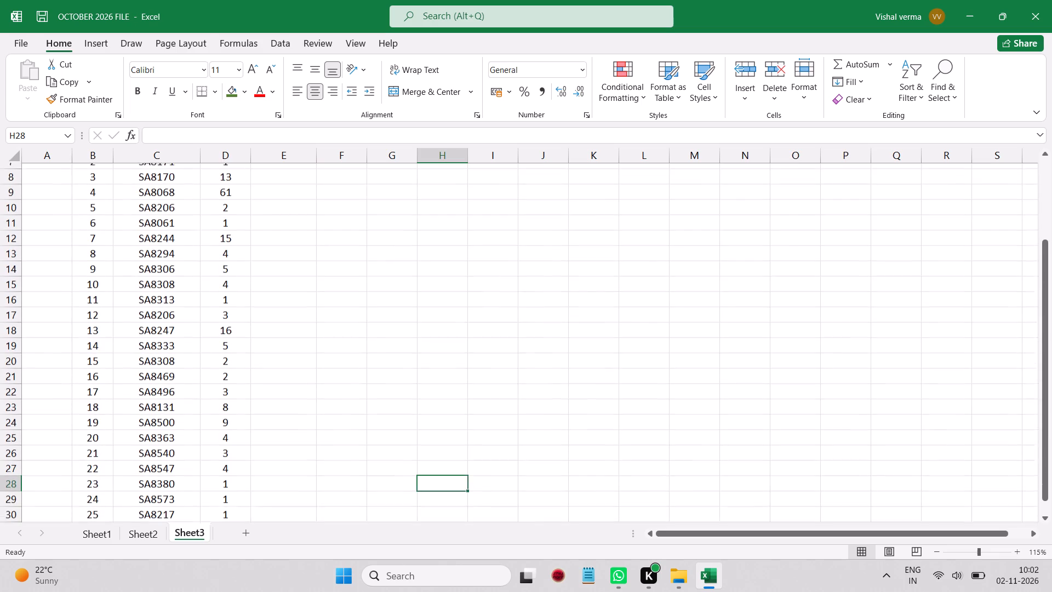
scroll(293, 322, up, 1)
ctrl+scroll(293, 322, down, 1)
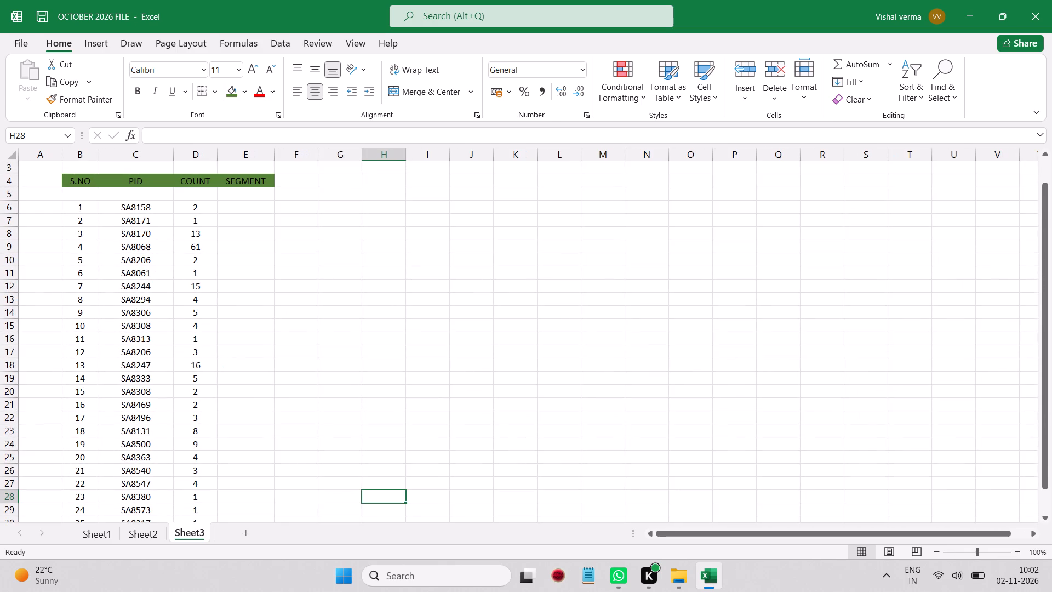
ctrl+scroll(273, 316, up, 1)
scroll(273, 316, up, 1)
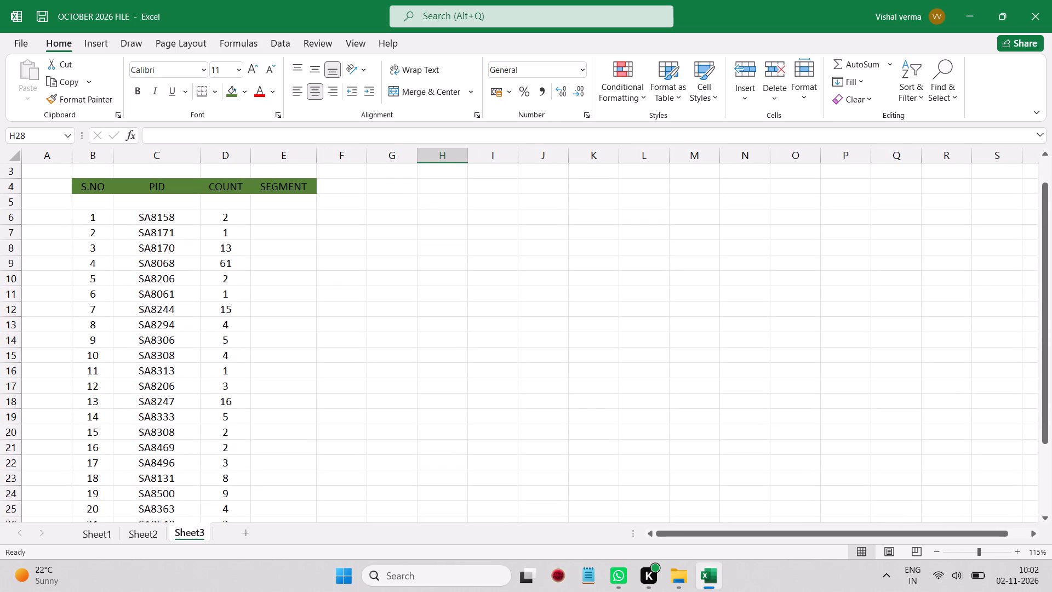
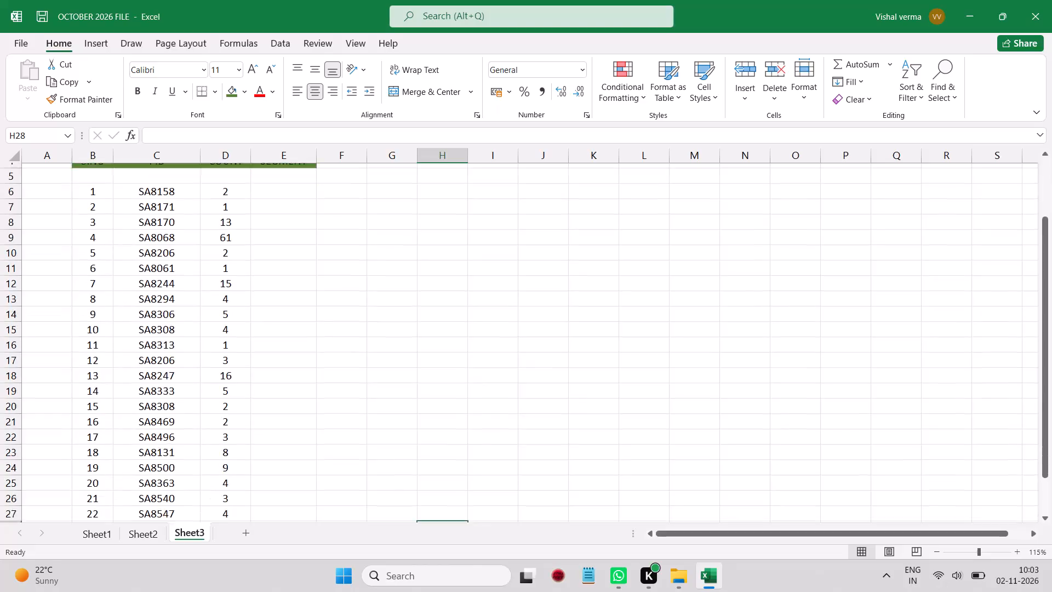
Review the lower entries on Sheet3, the TEV COMPLETE GROUP table on Sheet2 and the RAVI COMPLETE GROUP table on Sheet1.
scroll(227, 374, down, 1)
click(225, 325)
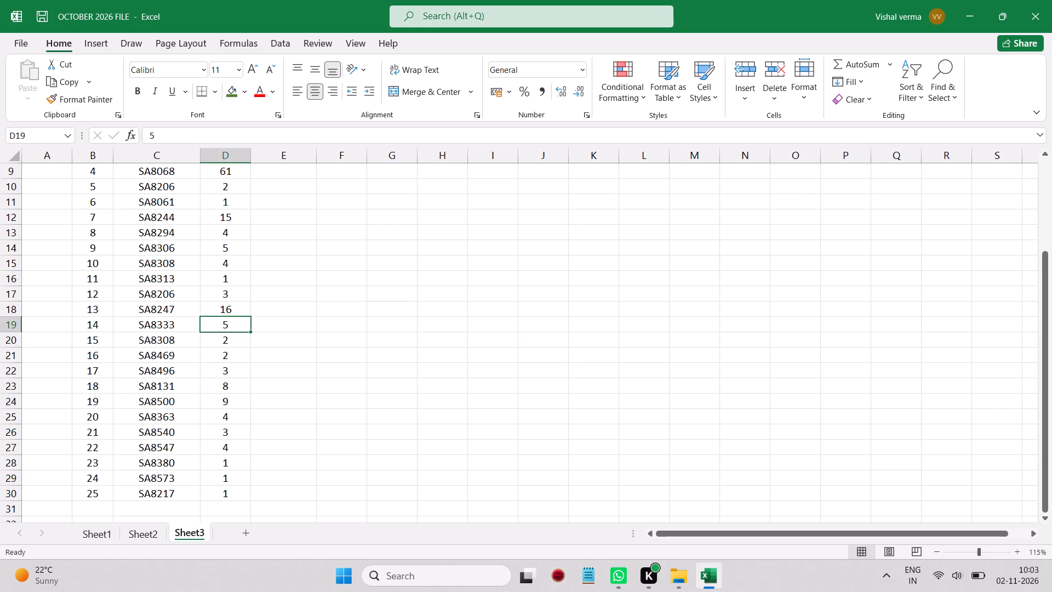
click(138, 539)
scroll(261, 417, up, 2)
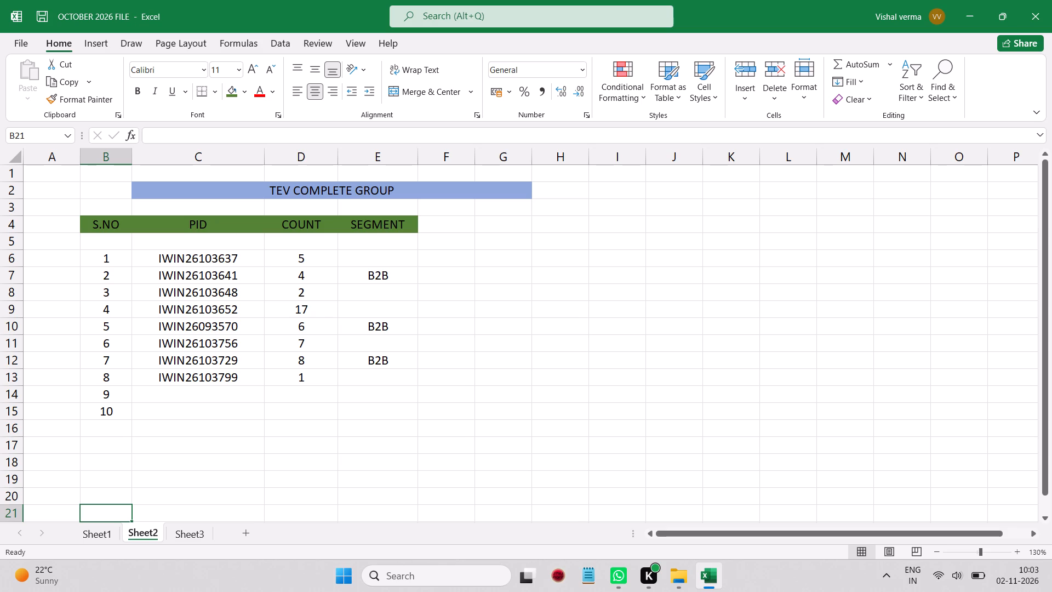
click(94, 542)
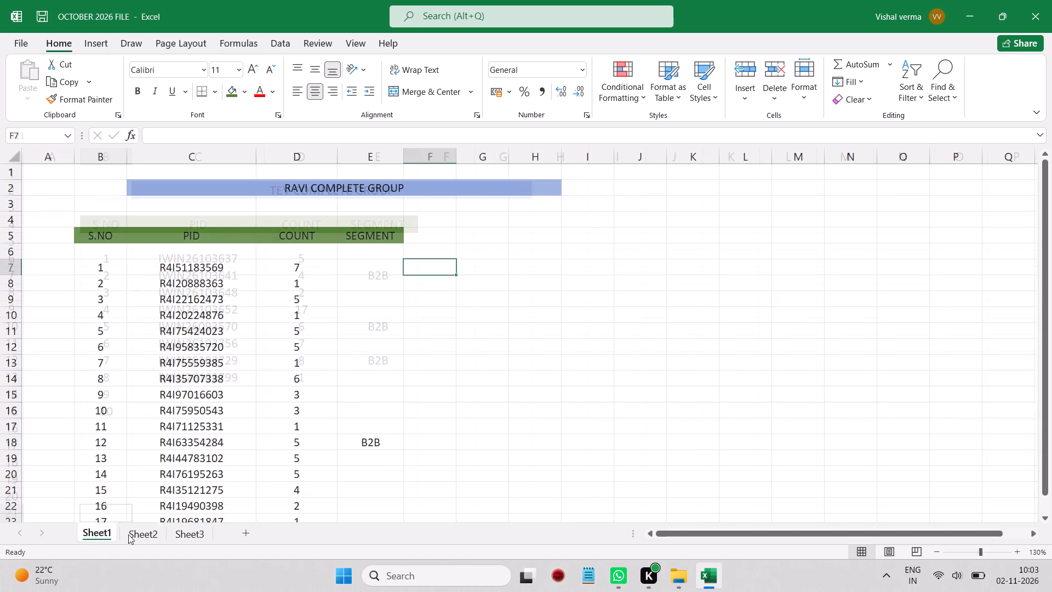
scroll(379, 368, down, 1)
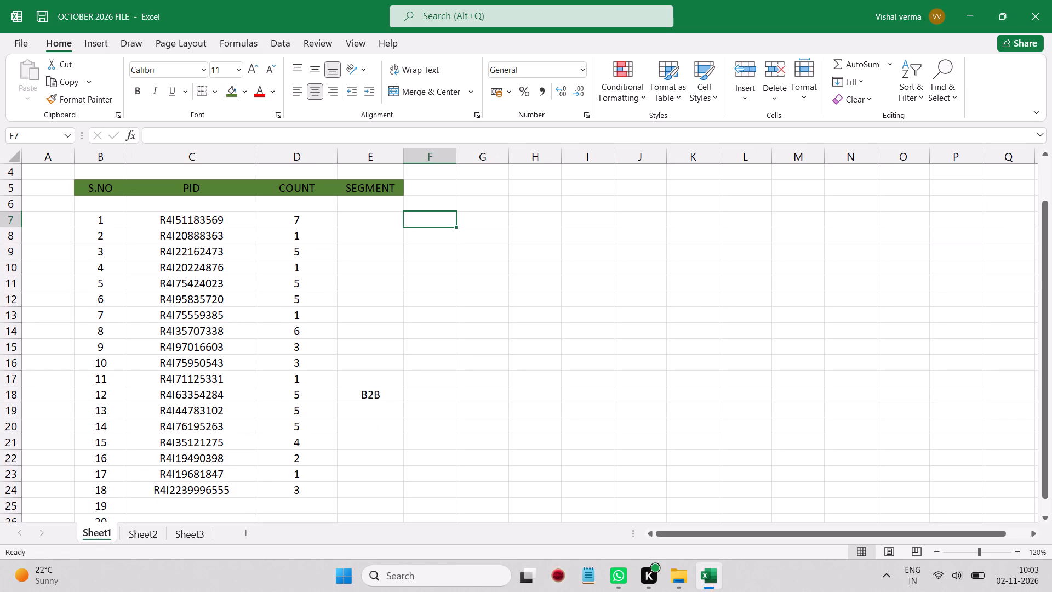
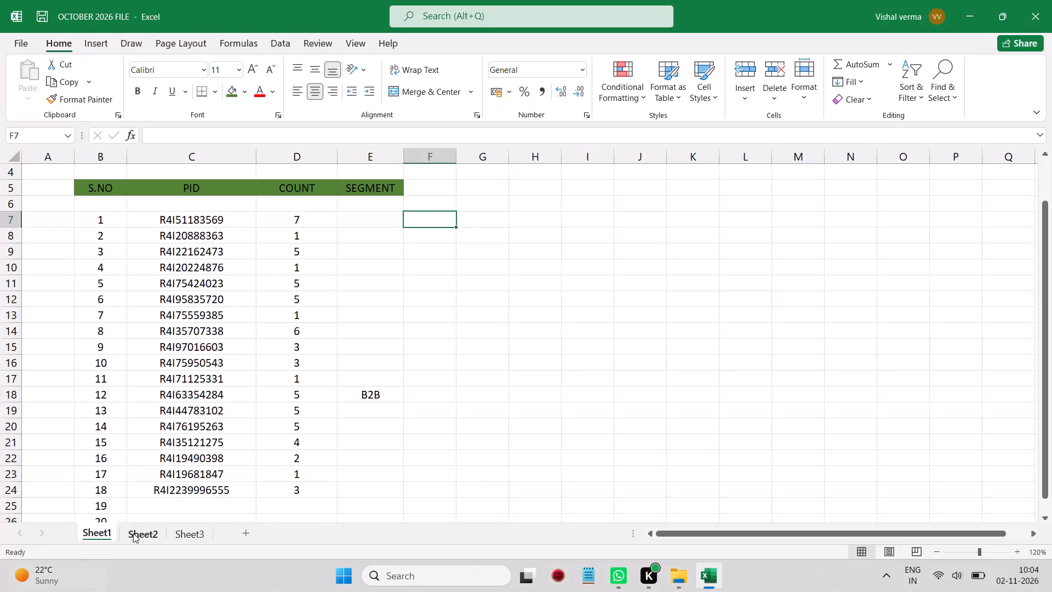
Compare the tables on Sheet1, Sheet2 and Sheet3, then examine the SEGMENT column of the FF COMPLETE GROUP table on Sheet3.
click(167, 522)
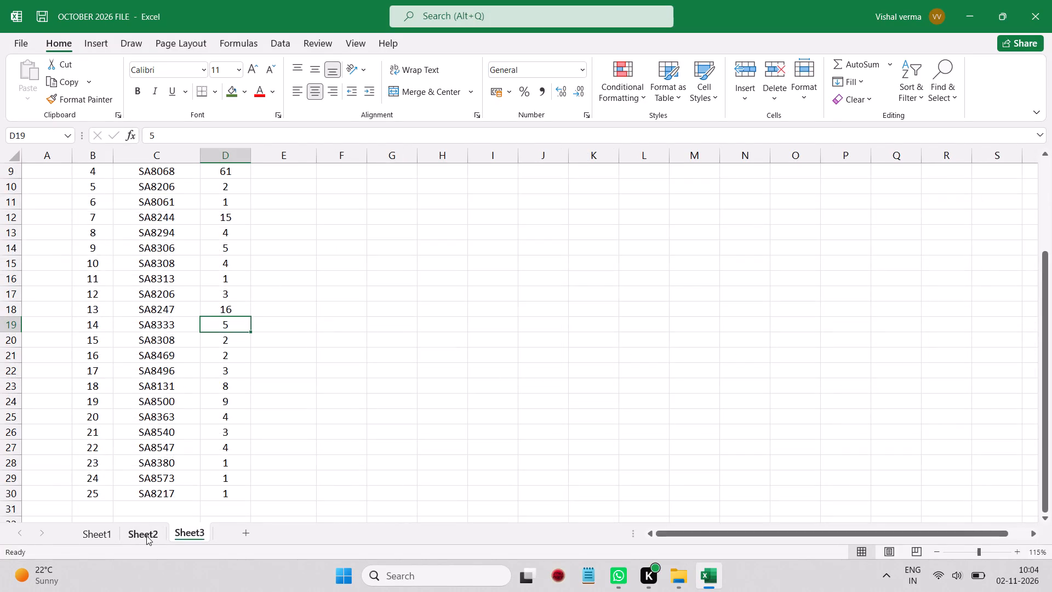
click(146, 536)
scroll(238, 511, up, 1)
click(185, 536)
click(139, 536)
right_click(105, 533)
click(105, 533)
click(143, 532)
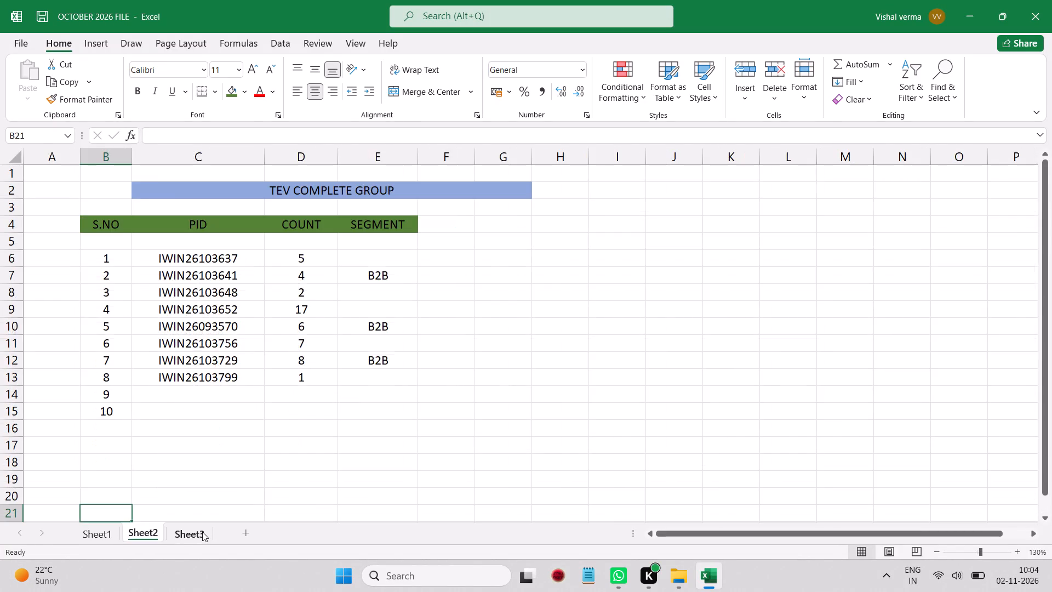
click(191, 532)
scroll(402, 396, up, 5)
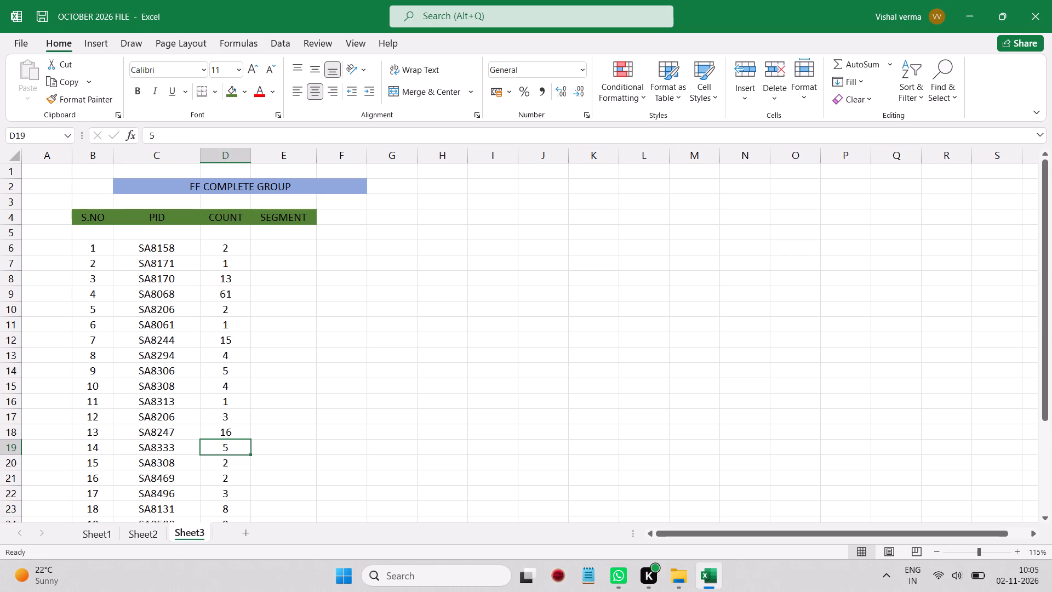
ctrl+scroll(309, 371, up, 2)
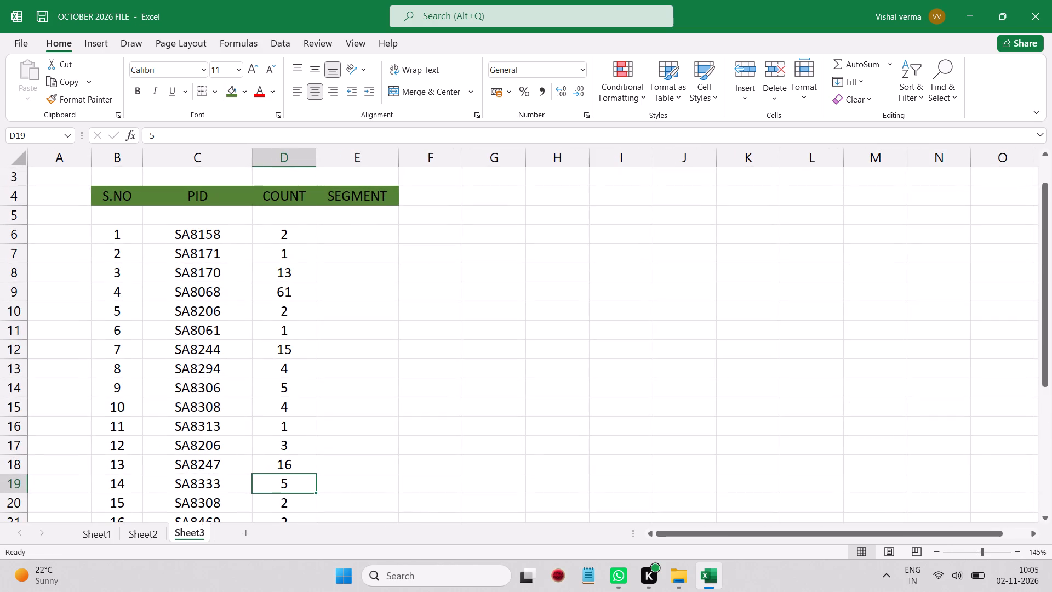
ctrl+scroll(340, 321, down, 1)
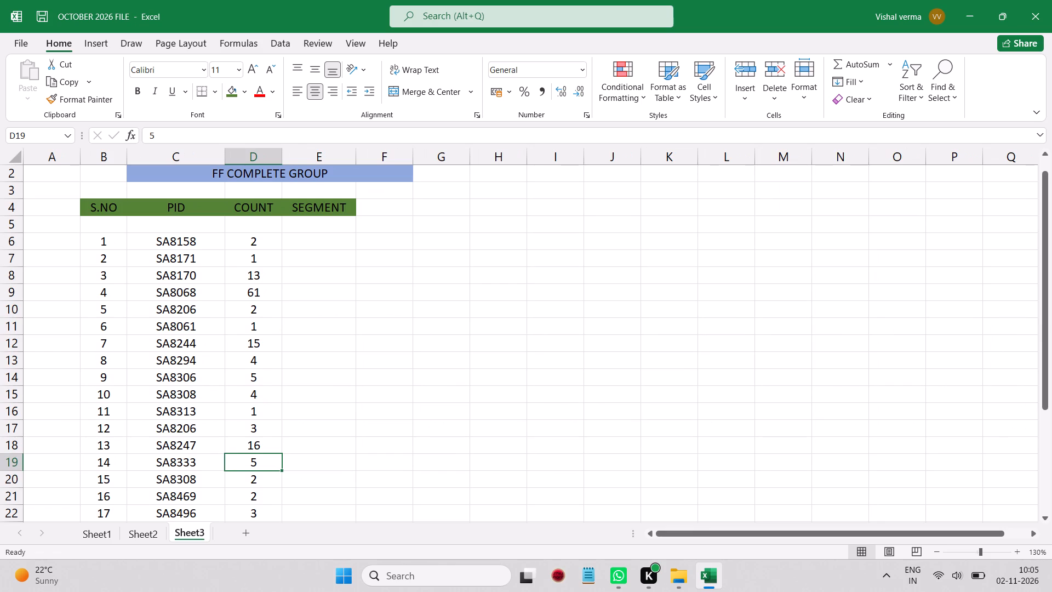
Enter B2B as the SEGMENT for serial numbers 2, 4 and 7 (SA8171, SA8068, SA8244) in the FF COMPLETE GROUP table.
click(324, 255)
right_click(324, 255)
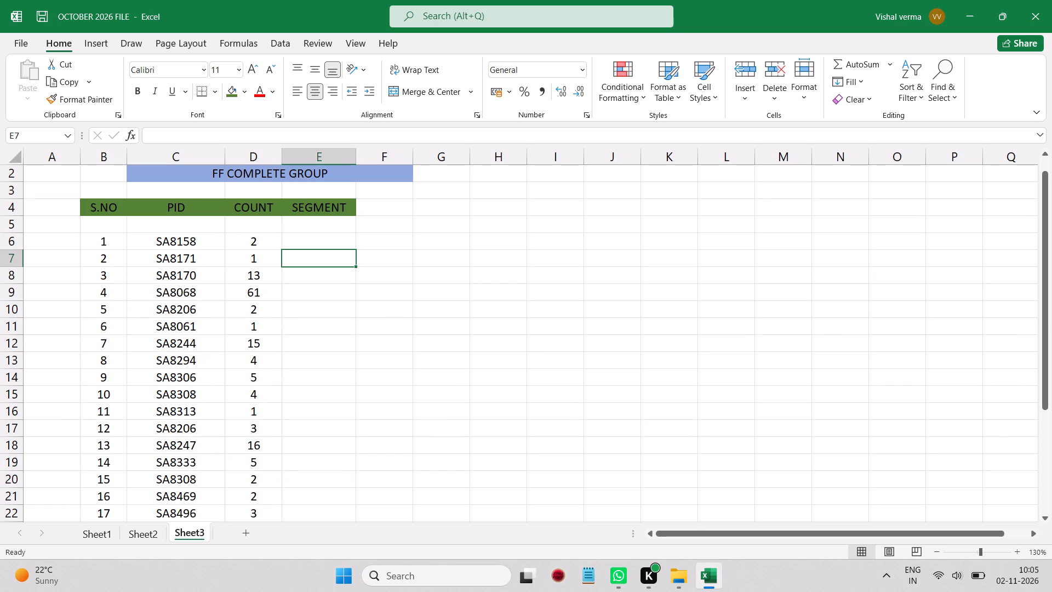
text(B2B)
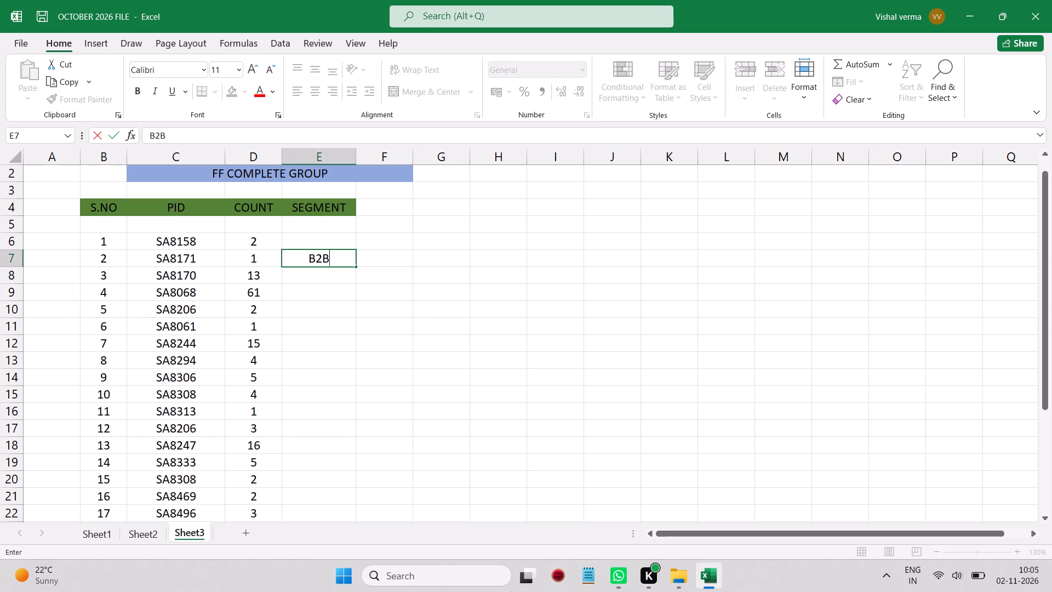
key(Down)
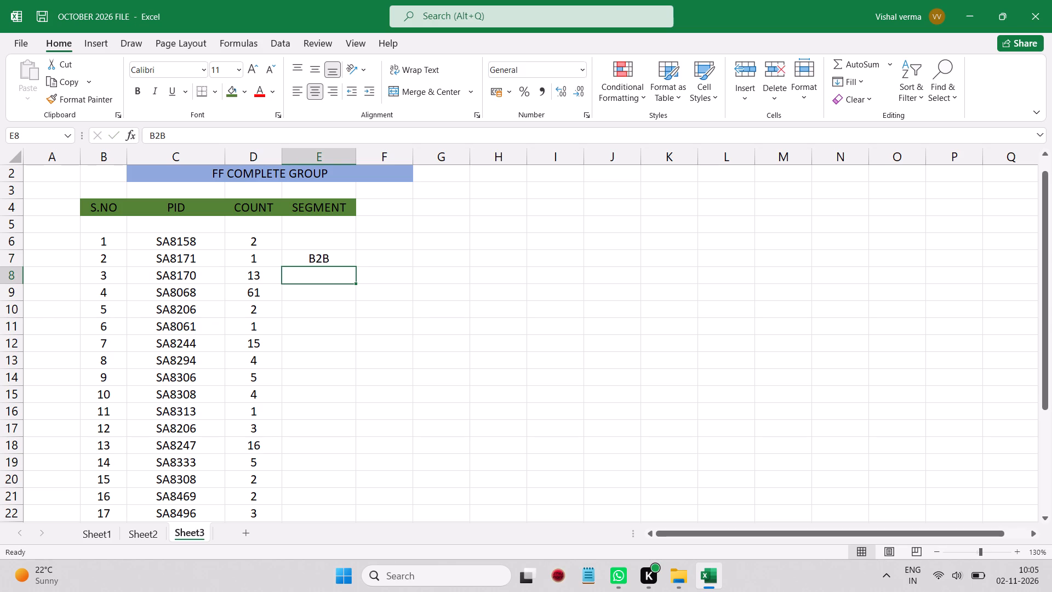
key(Down)
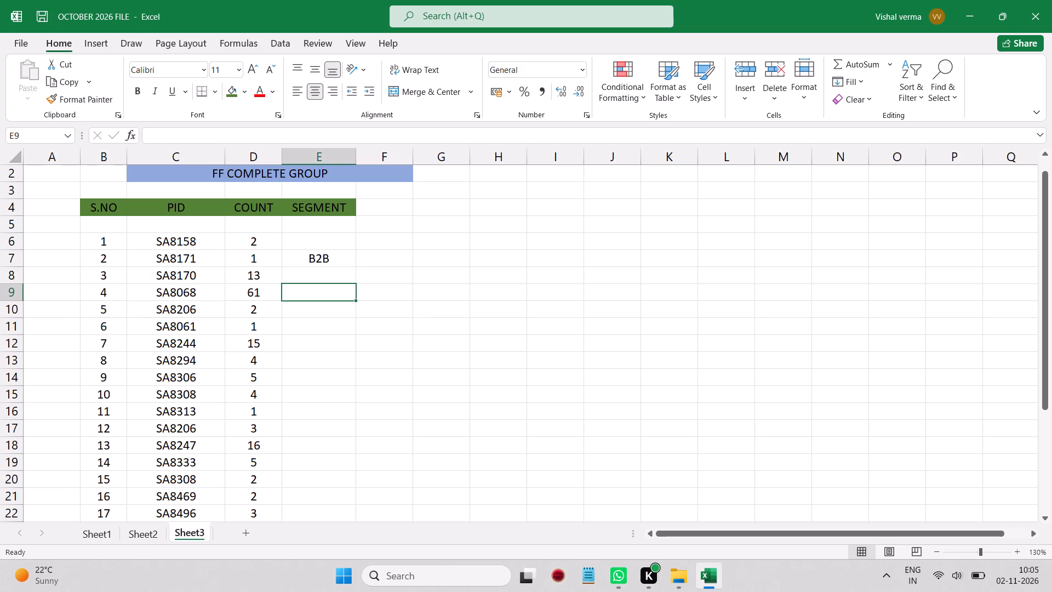
text(B2B)
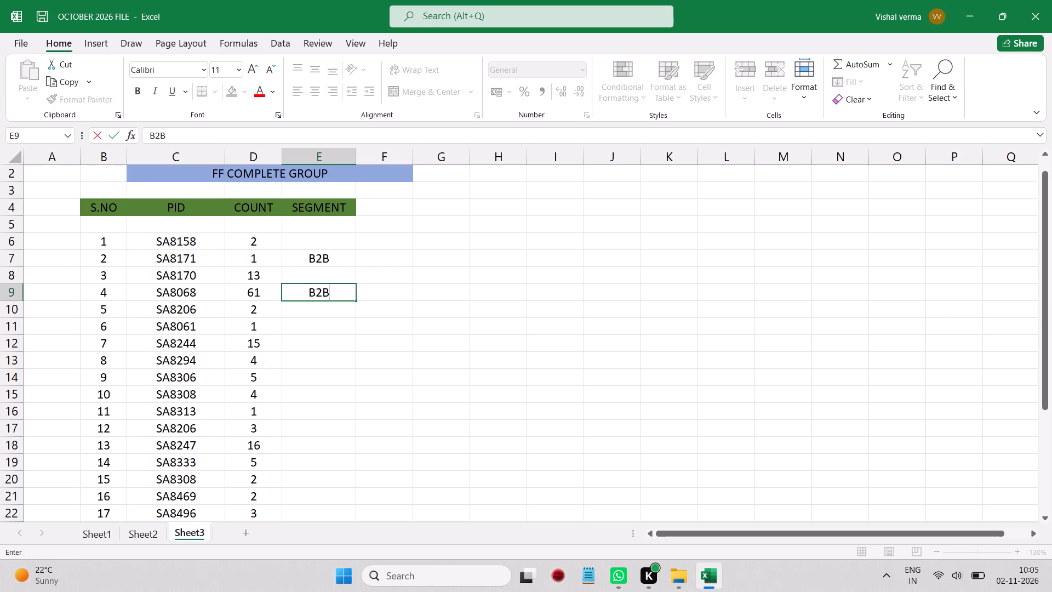
key(Down)
key(Down)
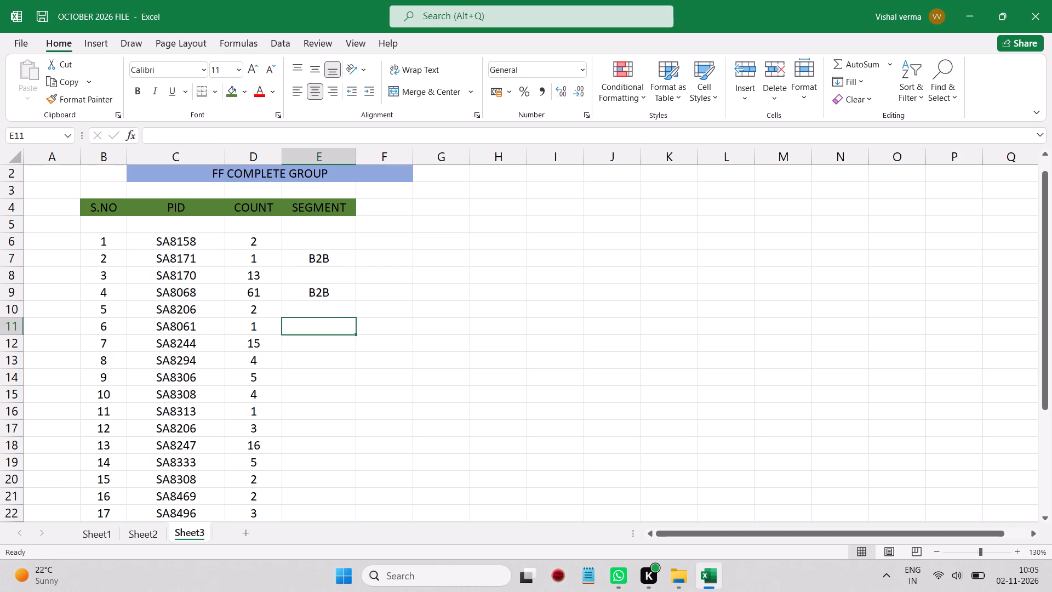
key(Down)
key(Down)
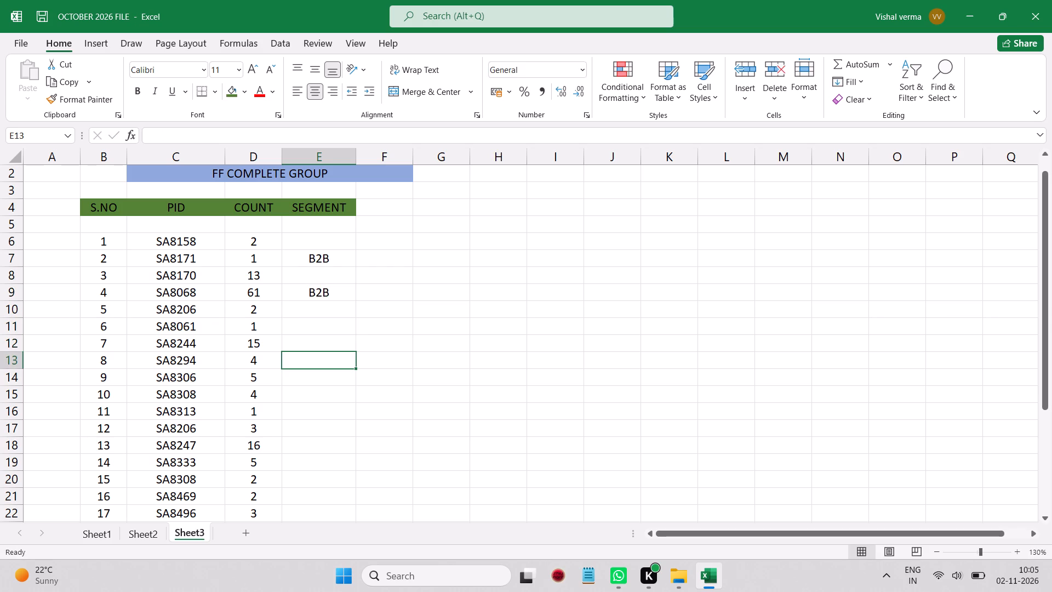
key(Up)
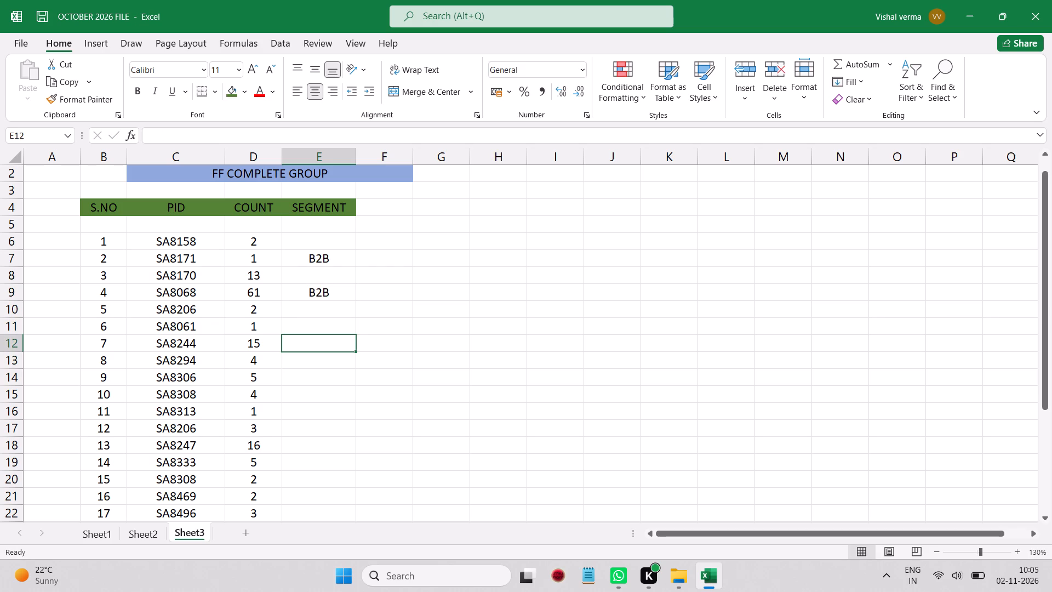
text(B2B)
key(Down)
Enter B2B as the SEGMENT for serial numbers 9 and 10 (SA8306 and SA8308) in the FF COMPLETE GROUP table.
key(Down)
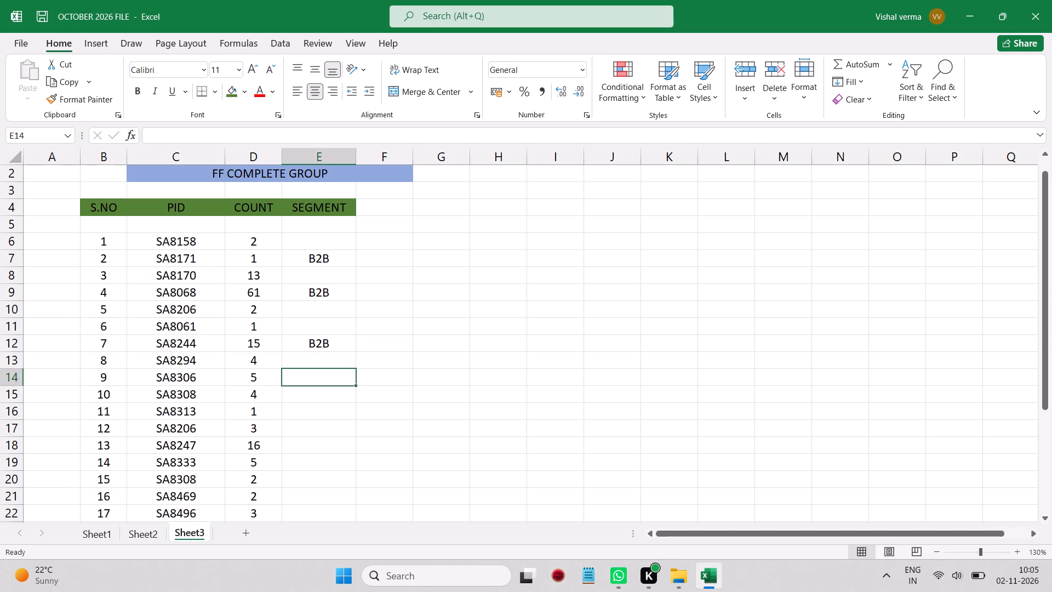
text(B2B)
key(Down)
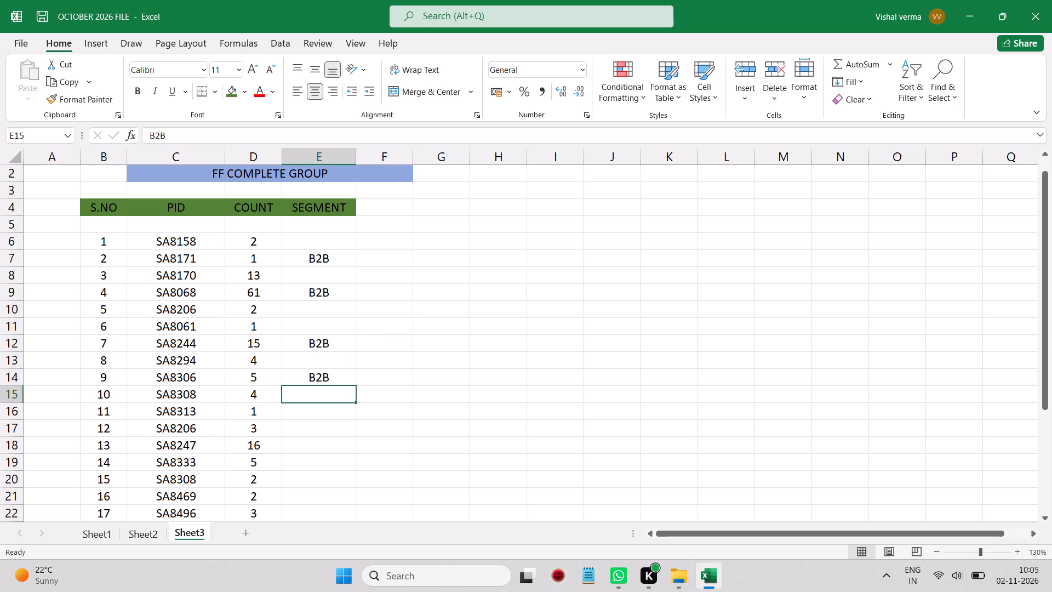
key(Down)
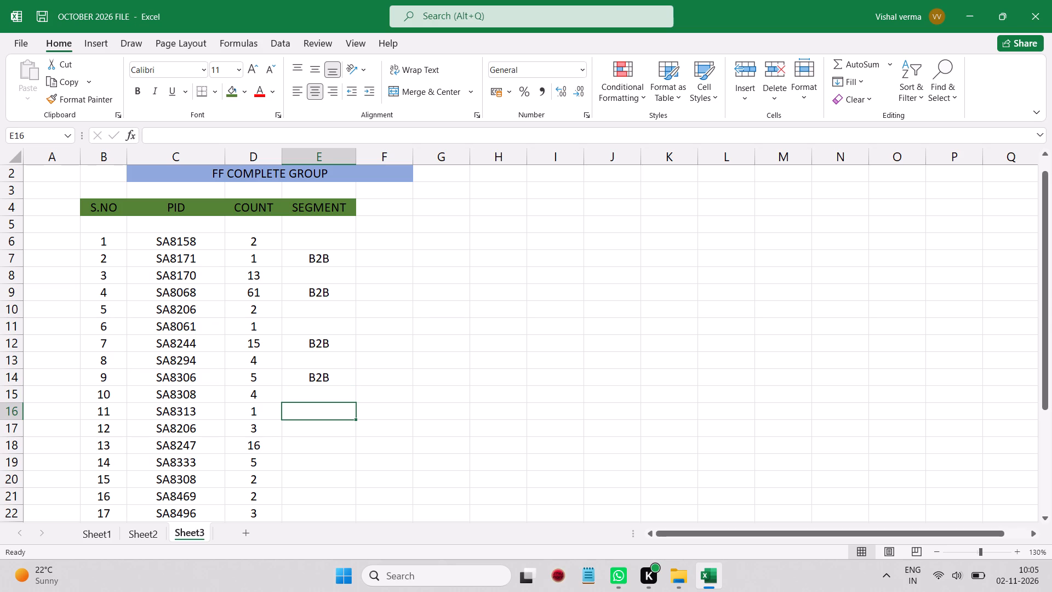
key(Up)
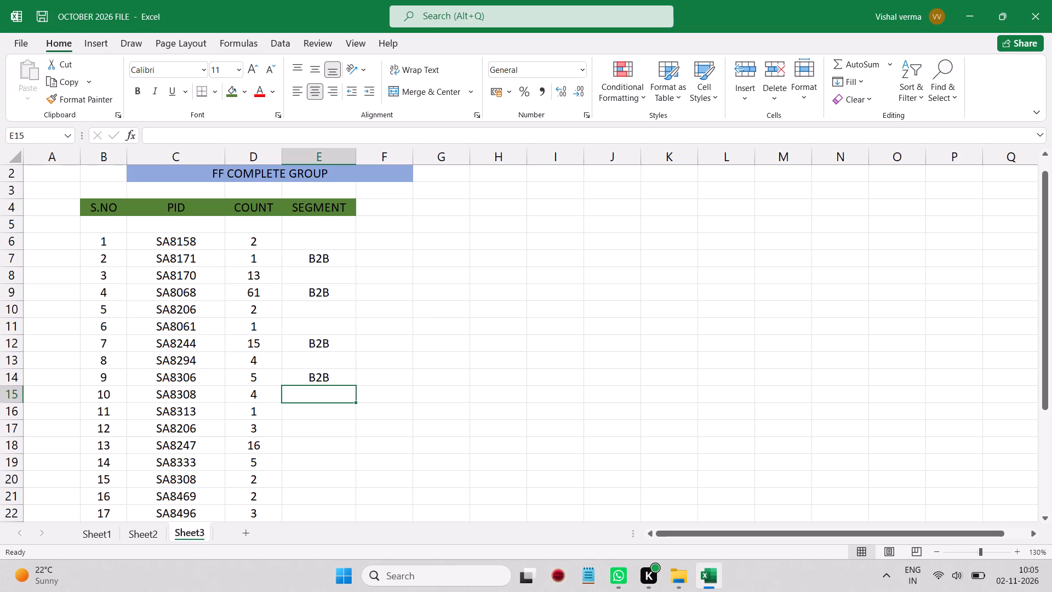
text(B2B)
key(Down)
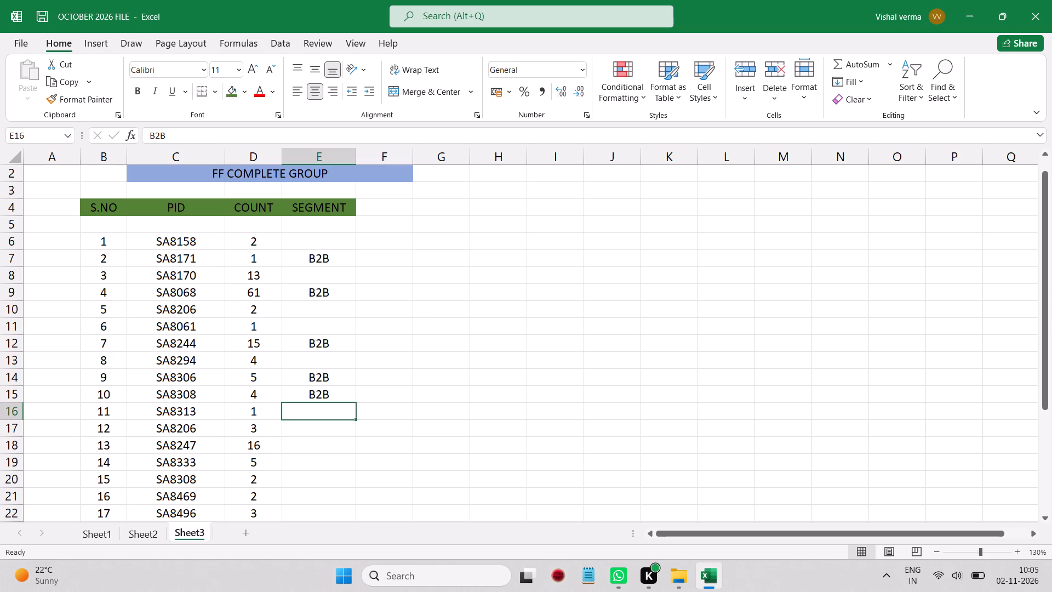
Enter B2B as the SEGMENT for serial numbers 13, 14 and 15 (SA8247, SA8333, SA8308) in the FF COMPLETE GROUP table.
key(Down)
key(Down)
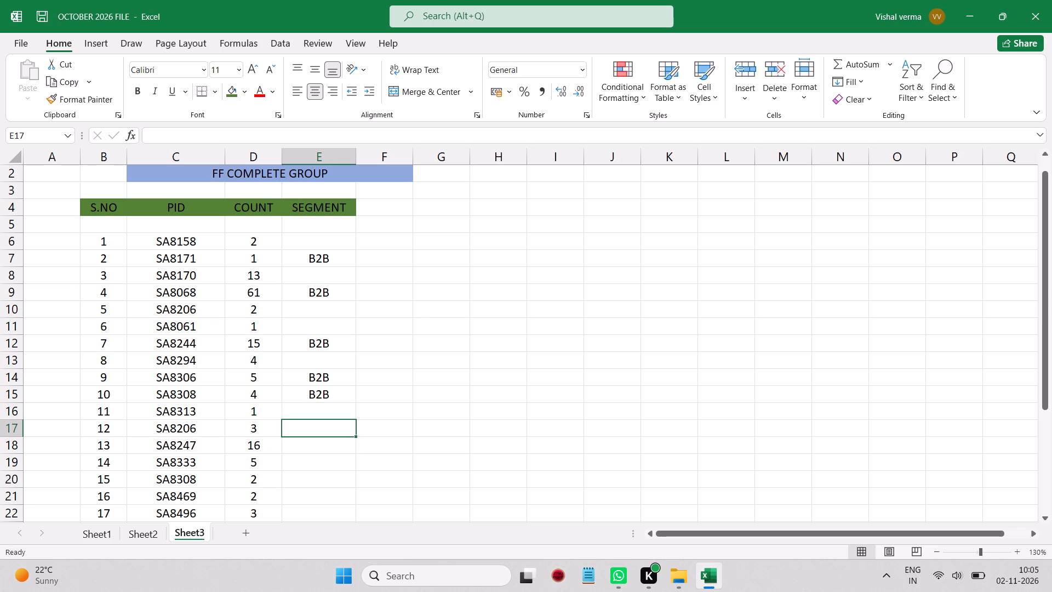
text(B2B)
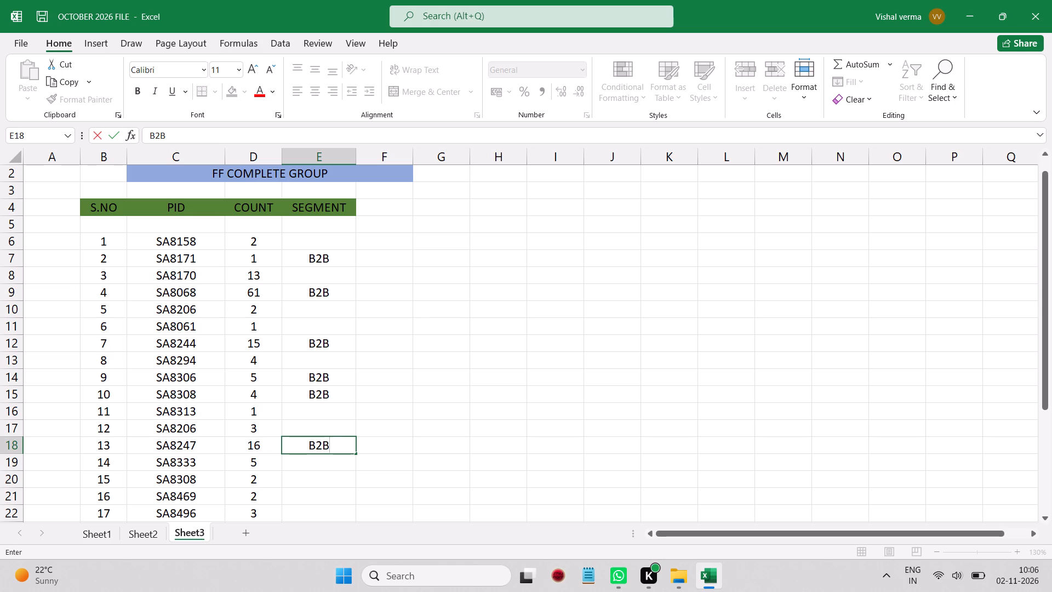
key(Down)
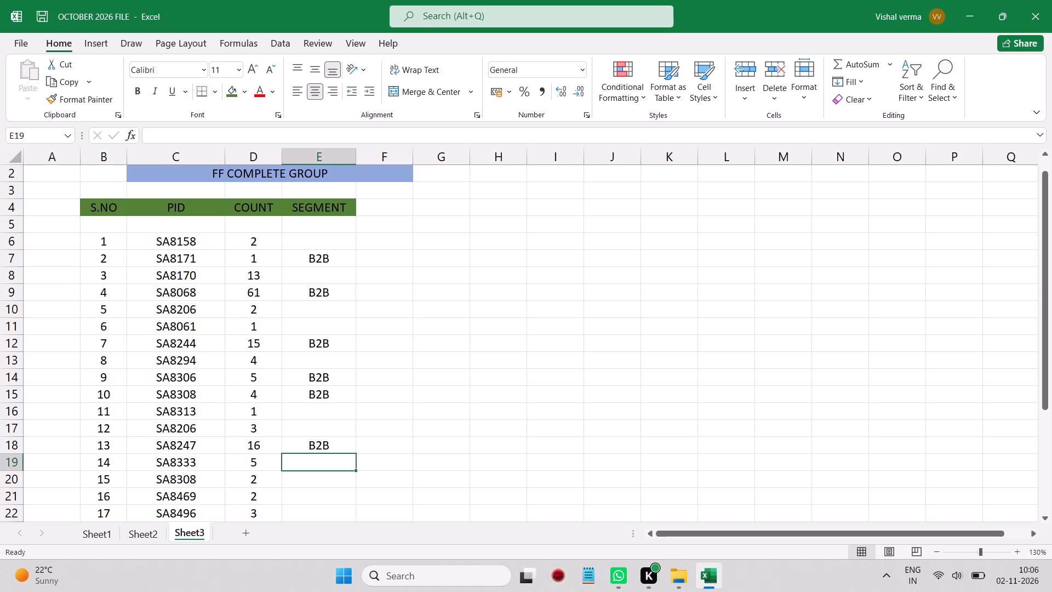
text(B2B)
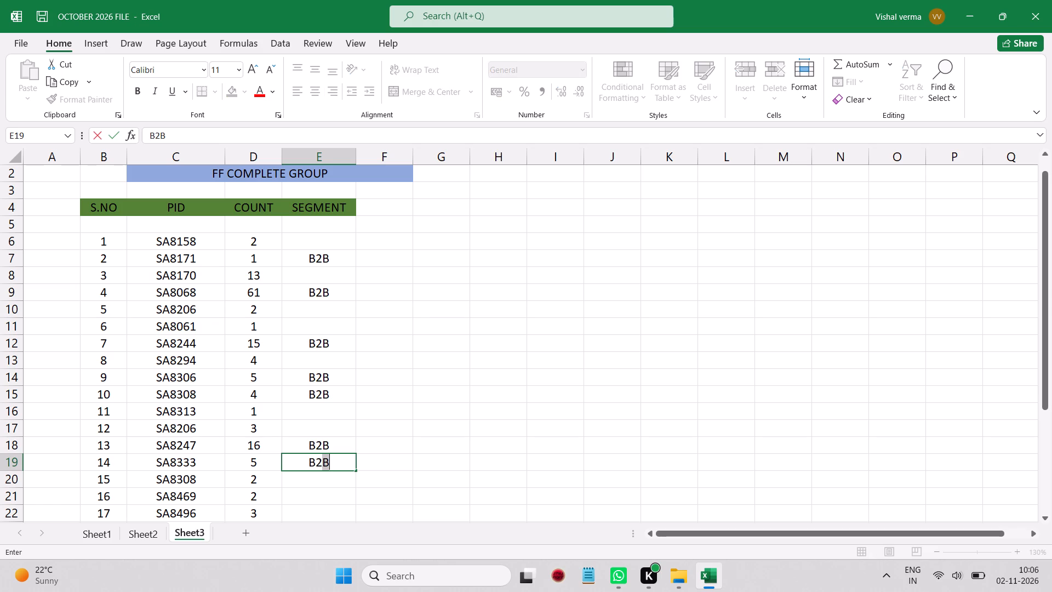
key(Down)
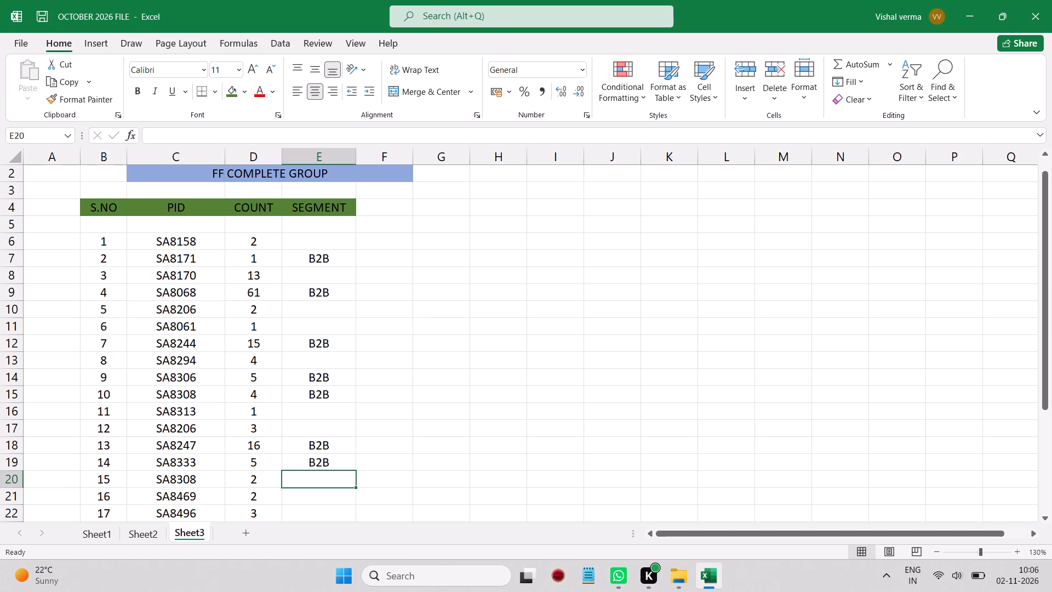
text(B2B)
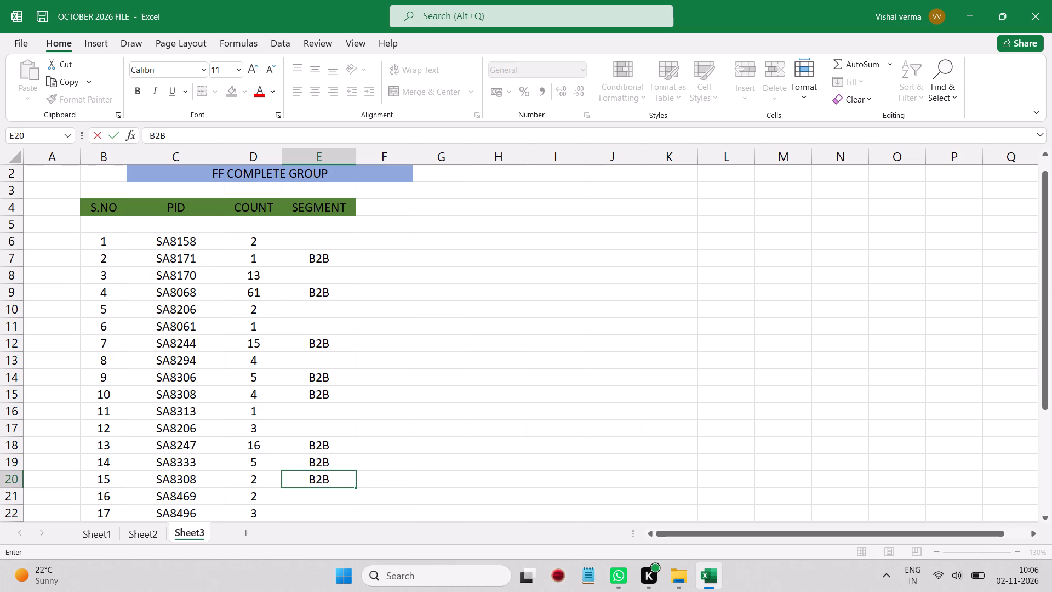
scroll(394, 270, down, 2)
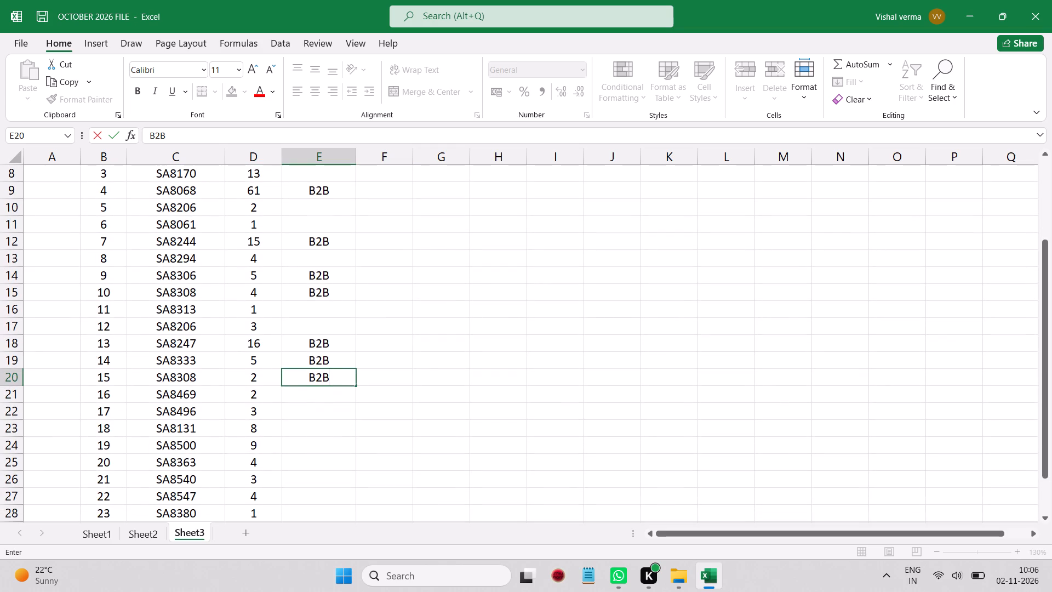
key(Down)
Enter B2B as the SEGMENT for serial numbers 17 to 20 (SA8496, SA8131, SA8500, SA8363) in the FF COMPLETE GROUP table.
key(Down)
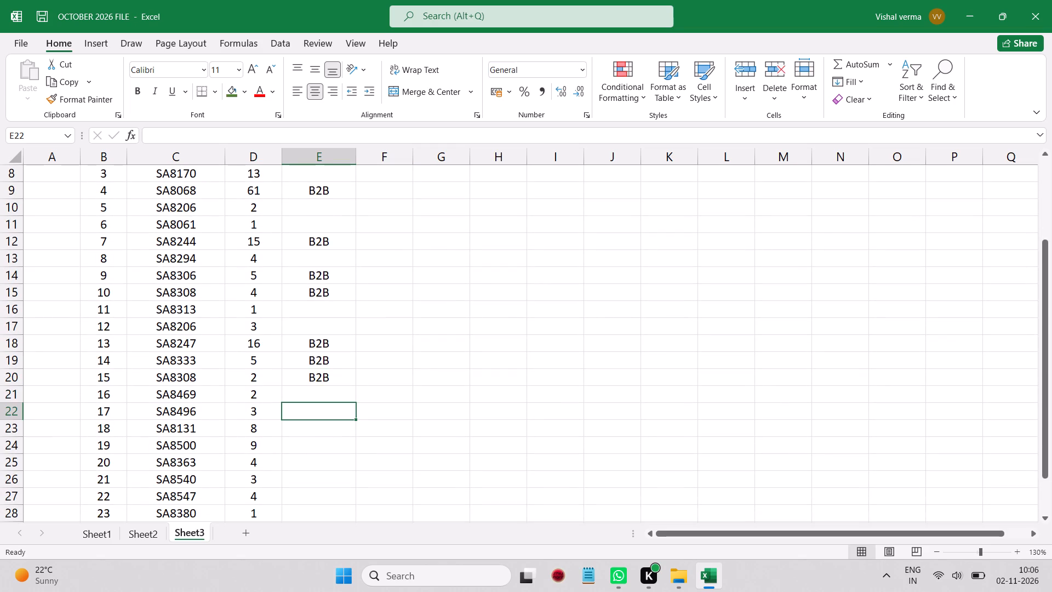
text(B2B)
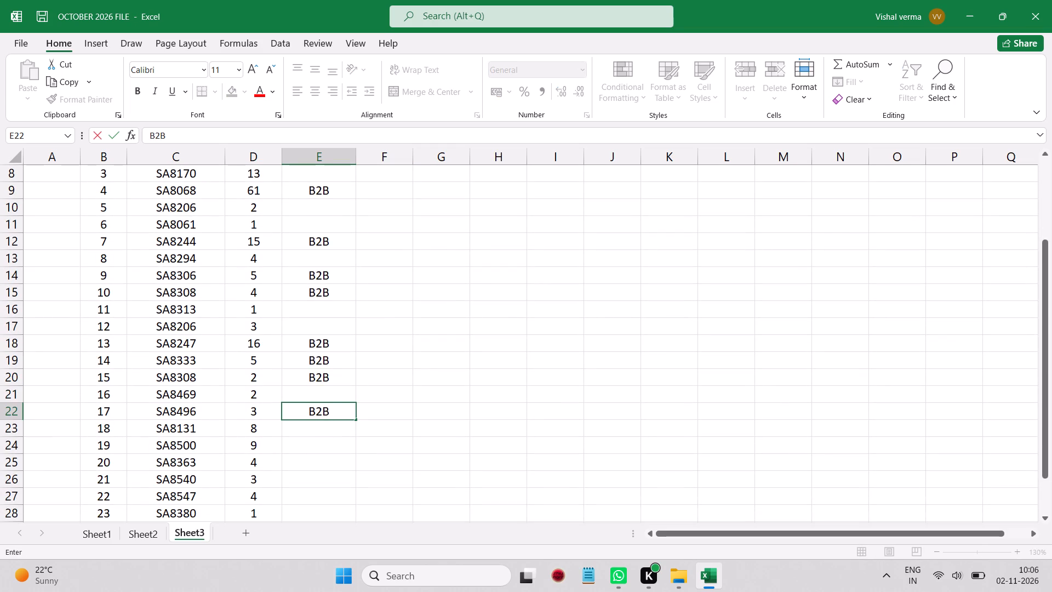
key(Down)
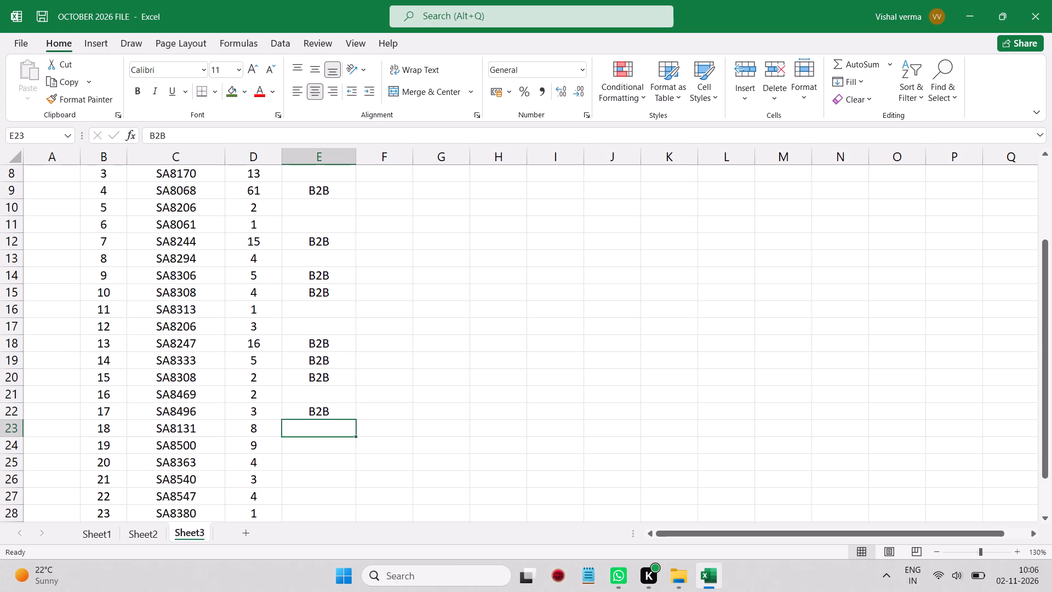
text(B2B)
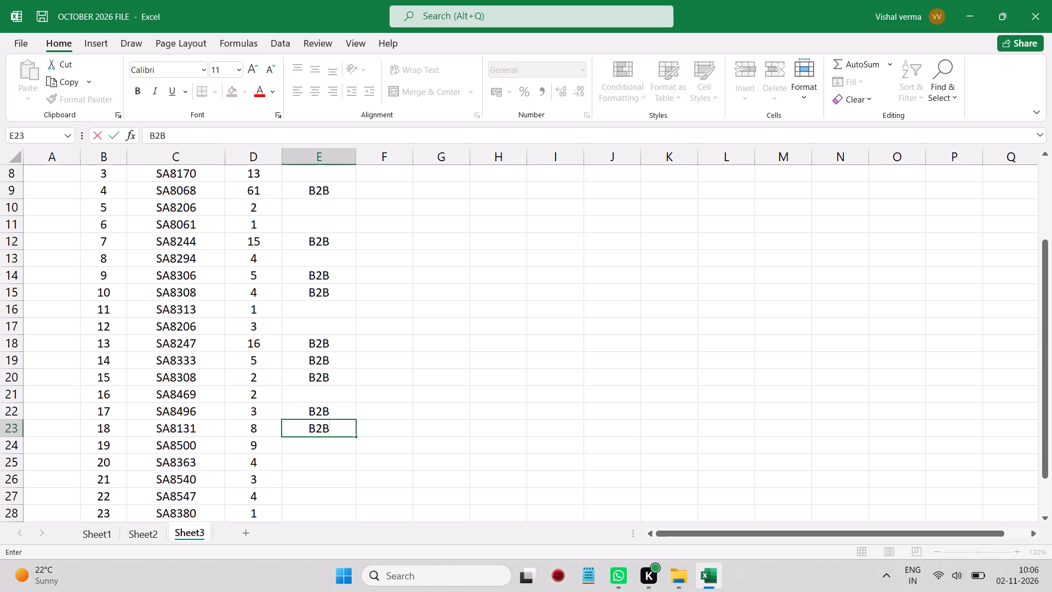
key(Down)
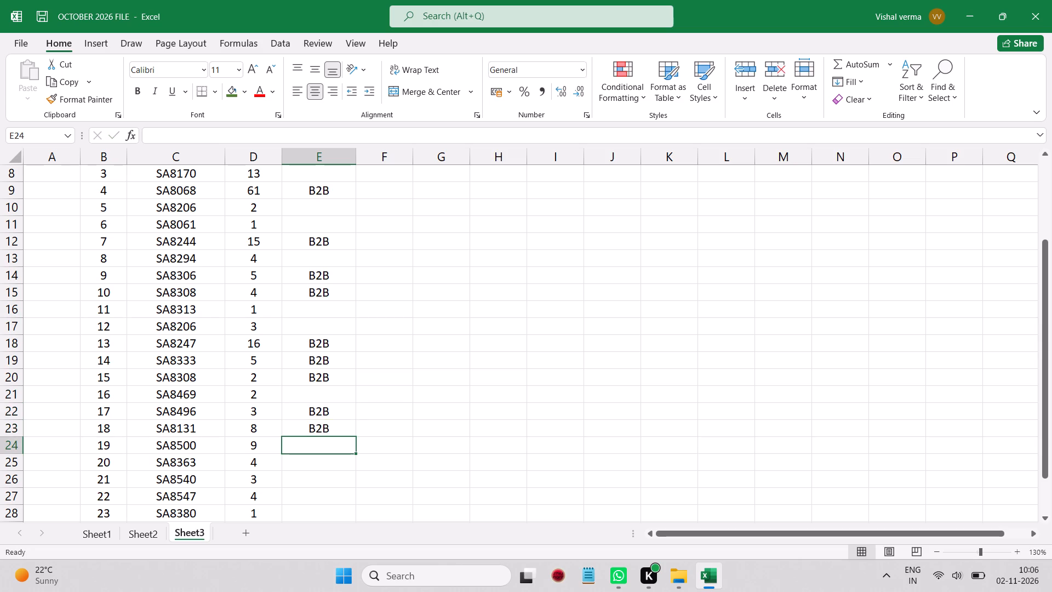
text(B2B)
key(Down)
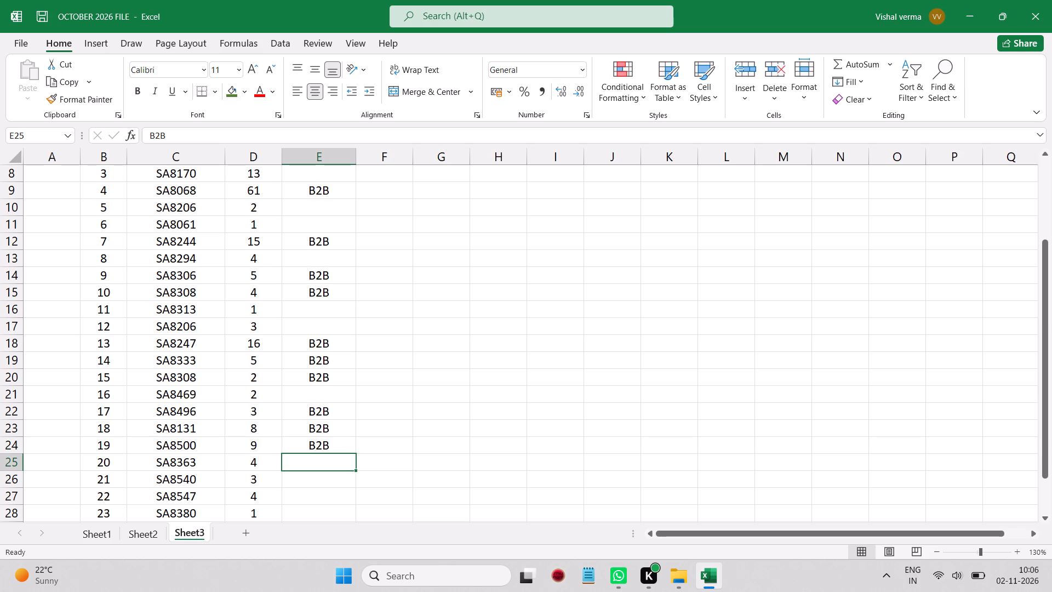
text(B2B)
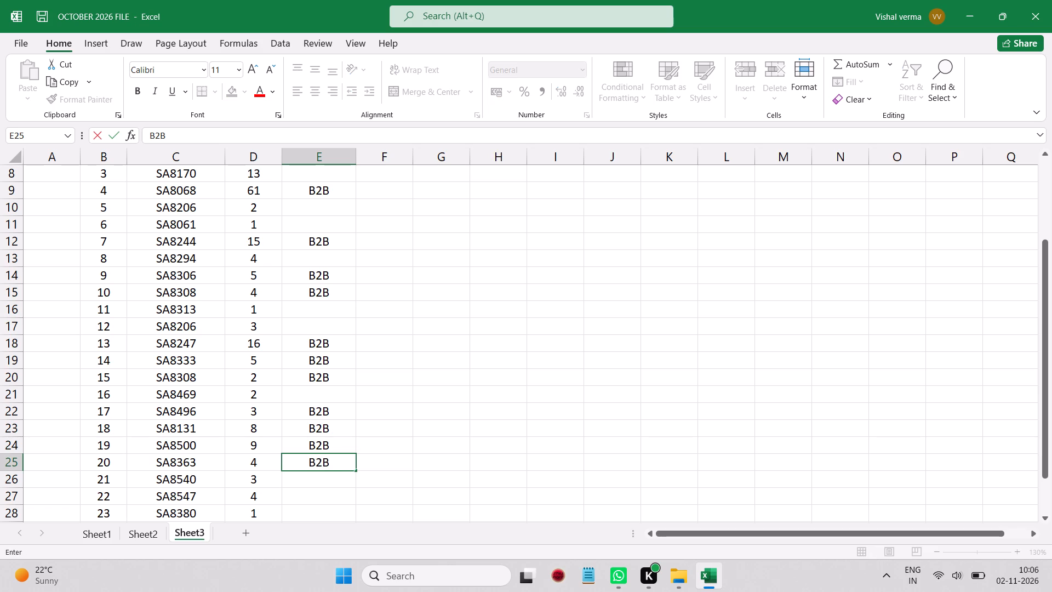
key(Down)
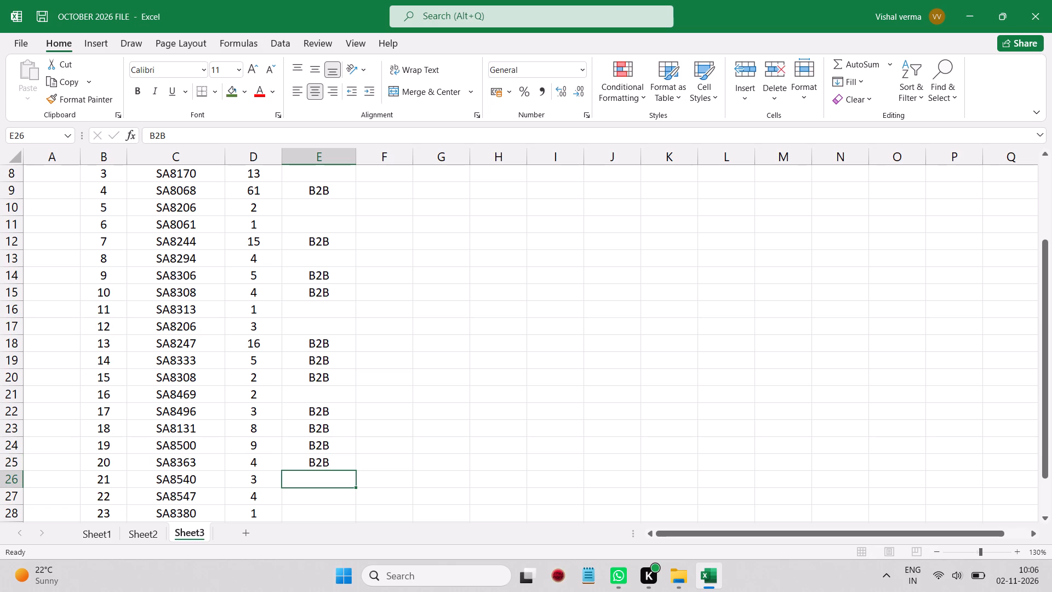
key(Down)
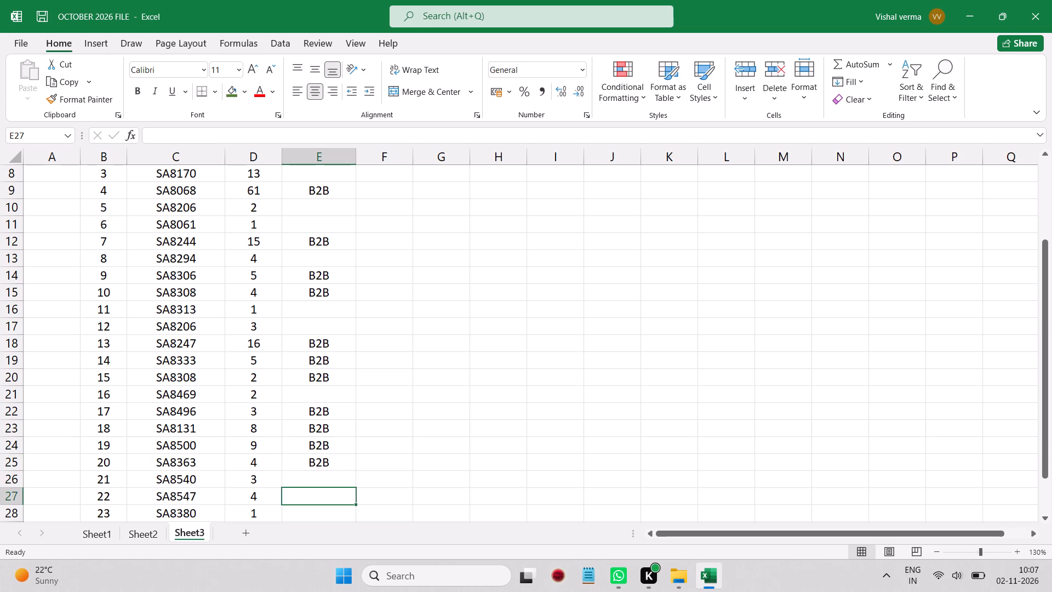
text(B2B)
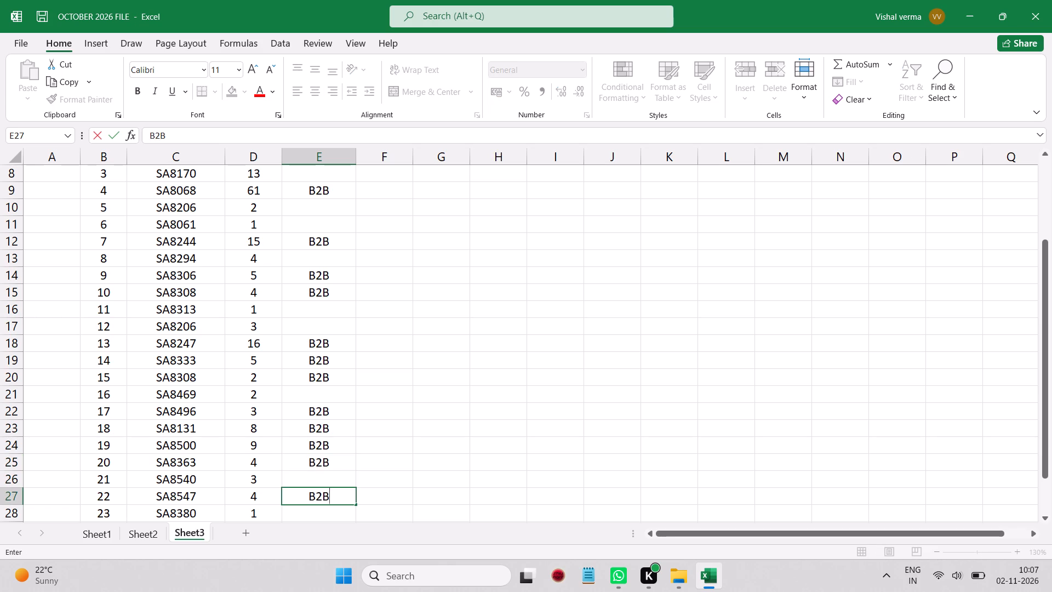
key(Down)
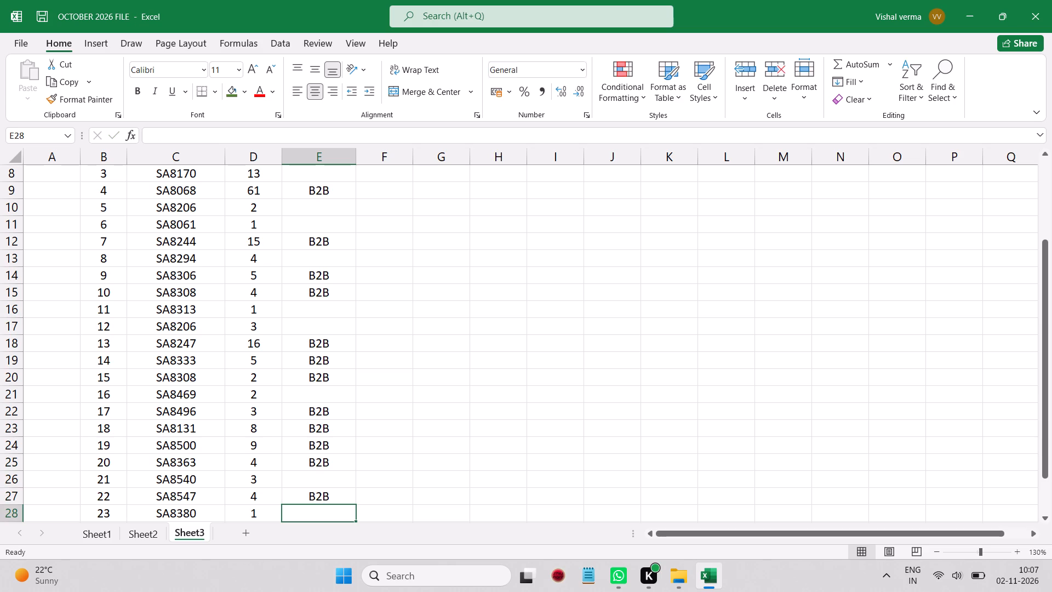
text(B2B)
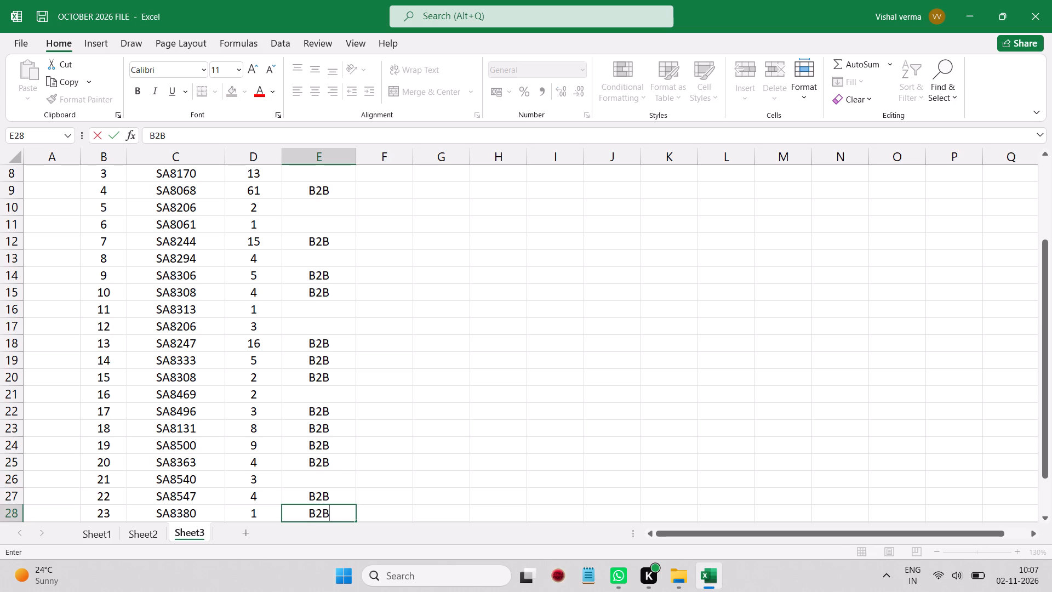
click(541, 386)
Check the B2B entries in the SEGMENT column of the FF COMPLETE GROUP table against their PIDs, from first to last row.
scroll(450, 352, up, 3)
click(341, 272)
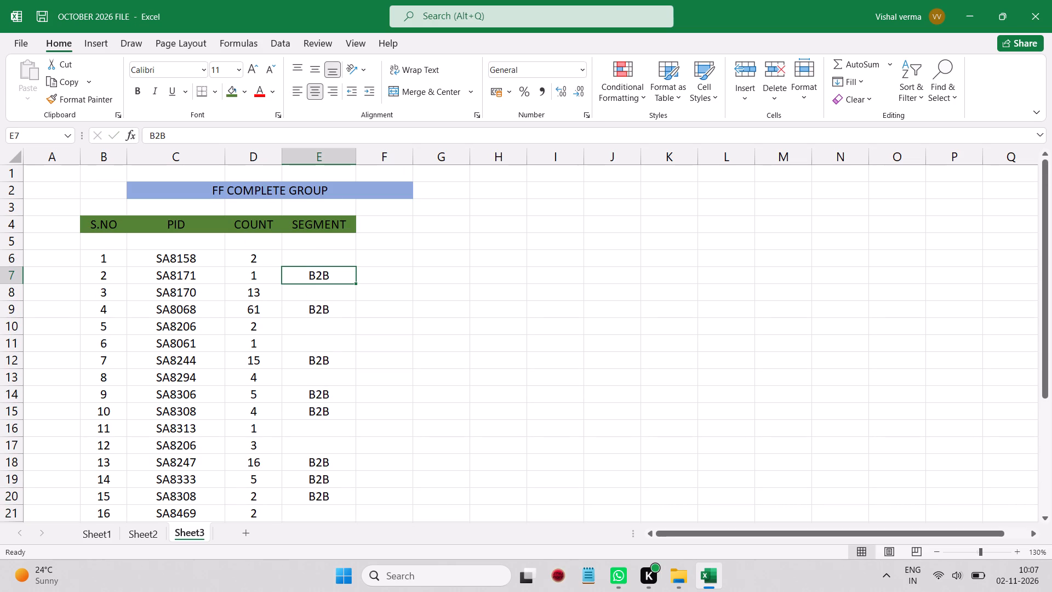
click(338, 458)
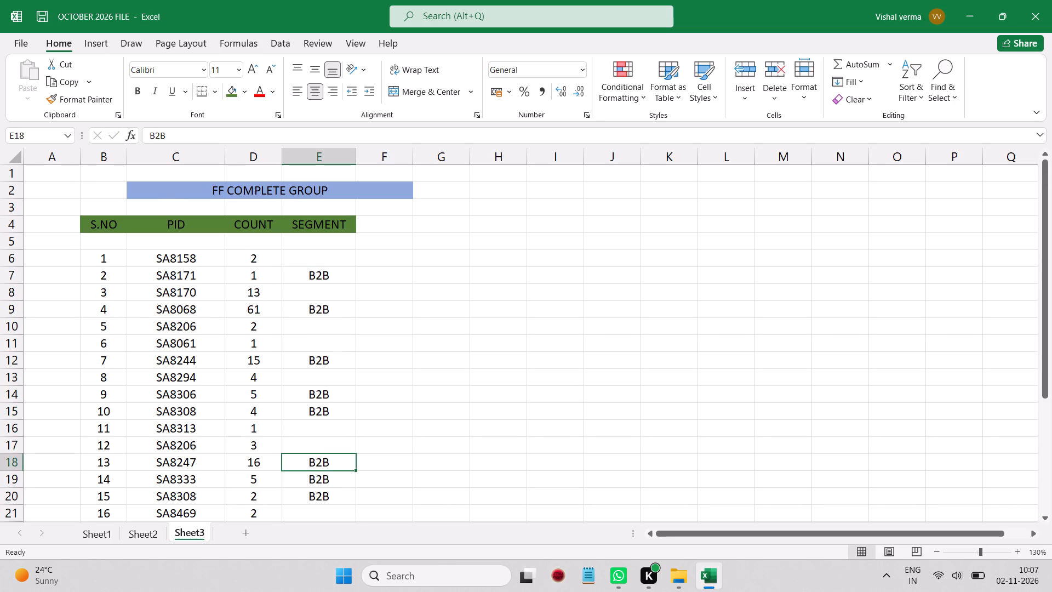
scroll(369, 450, down, 3)
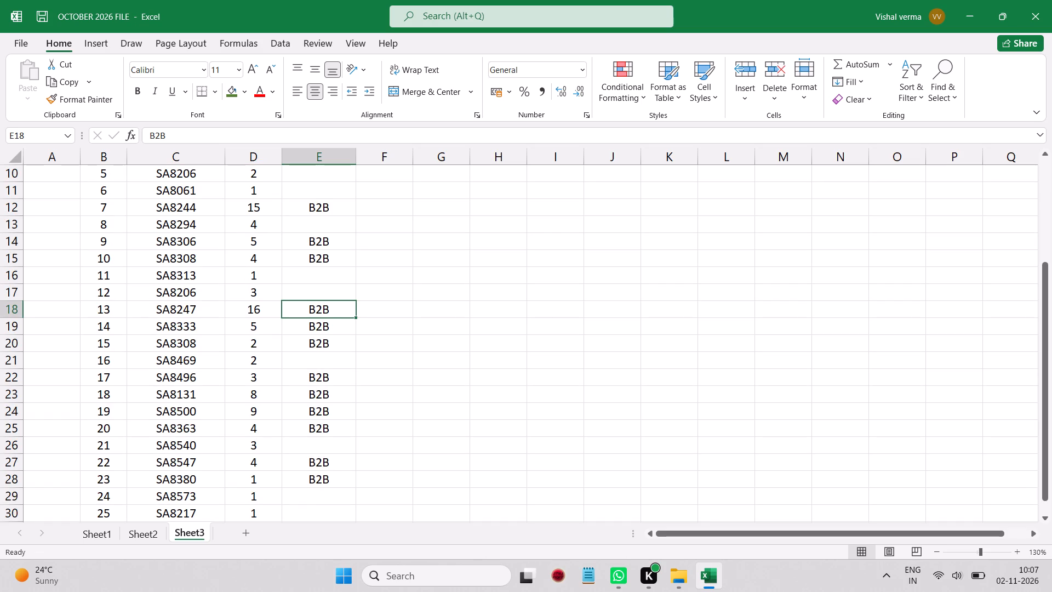
click(336, 435)
scroll(352, 428, down, 2)
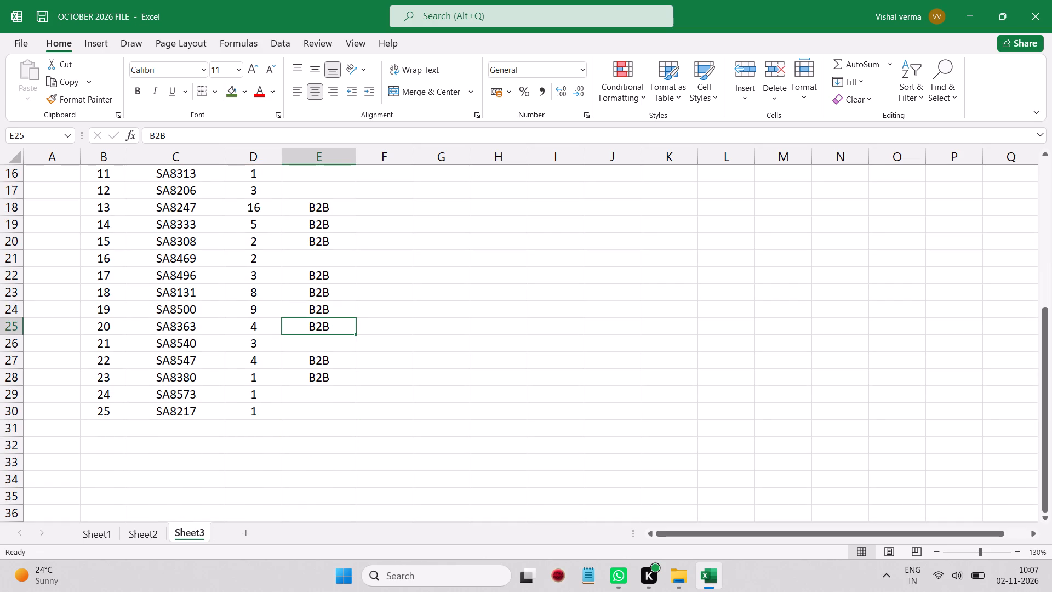
click(545, 424)
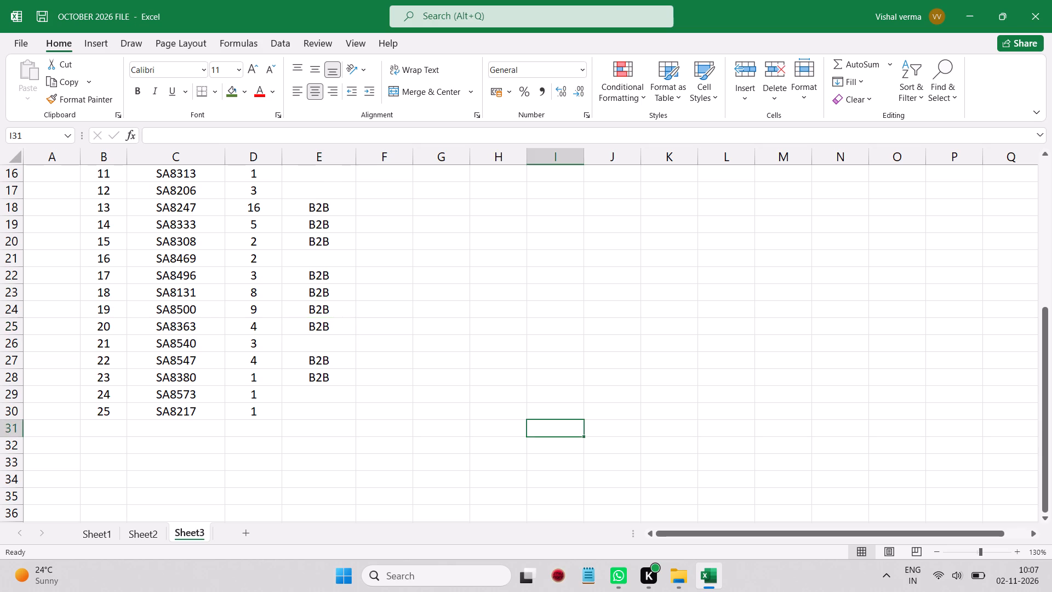
scroll(482, 392, up, 4)
Review the RAVI, TEV and FF COMPLETE GROUP tables on Sheet1, Sheet2 and Sheet3, checking their PID, COUNT and SEGMENT entries.
click(148, 540)
click(104, 535)
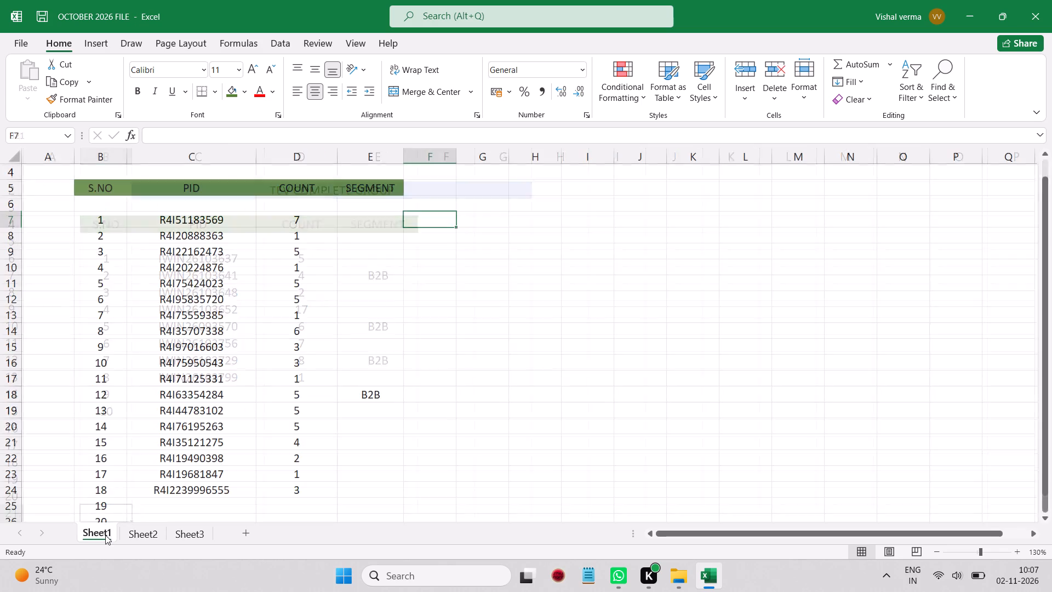
scroll(271, 508, up, 2)
scroll(271, 508, down, 1)
click(140, 536)
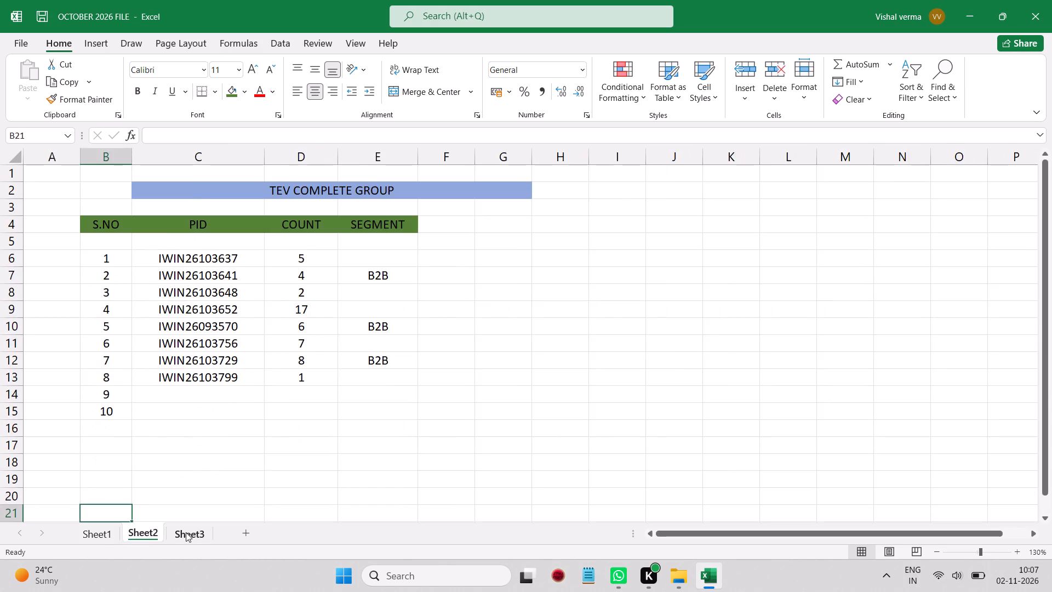
click(186, 532)
scroll(391, 463, up, 1)
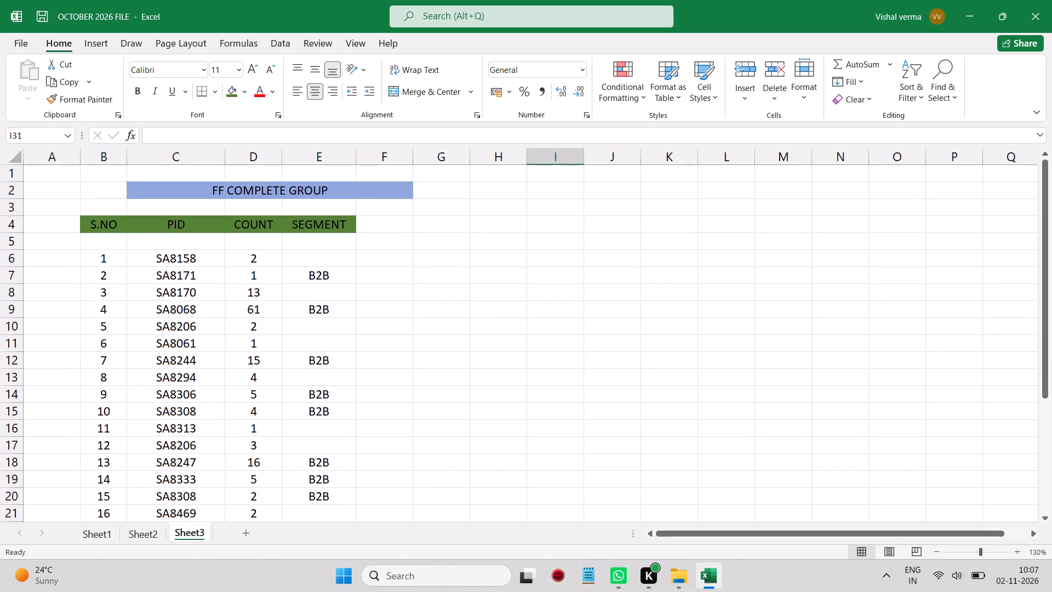
ctrl+scroll(439, 397, down, 1)
scroll(438, 374, down, 1)
scroll(438, 374, up, 1)
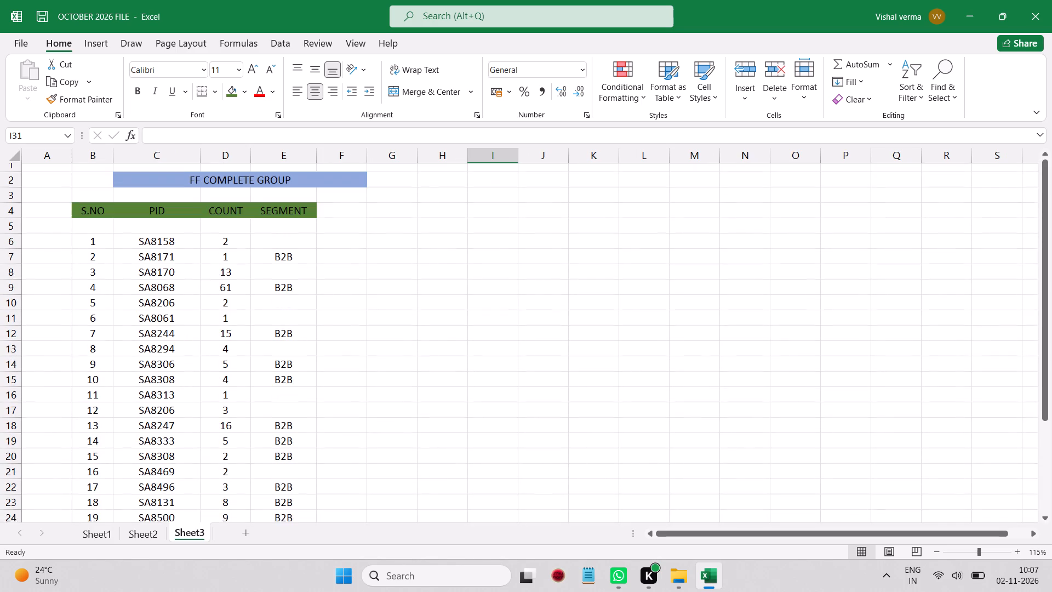
click(145, 533)
right_click(145, 533)
click(104, 532)
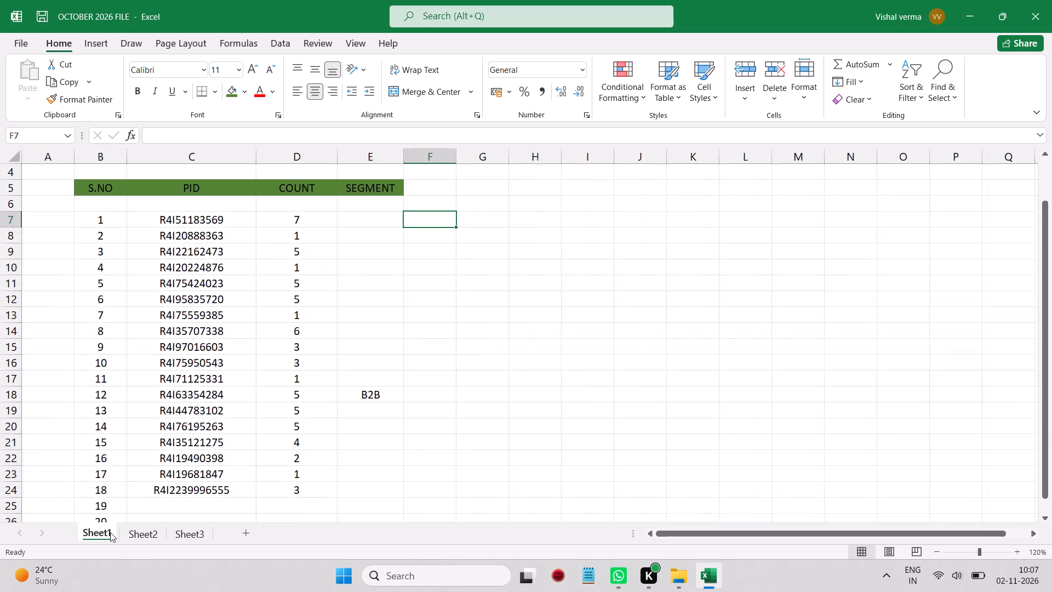
click(147, 532)
click(189, 528)
right_click(146, 536)
click(146, 536)
click(102, 538)
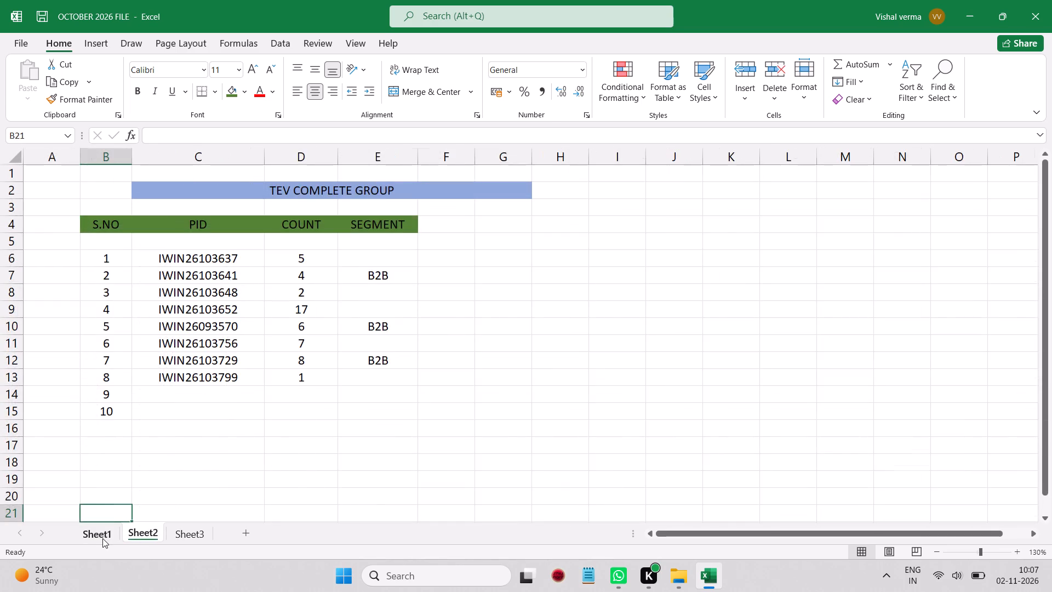
scroll(653, 314, up, 2)
scroll(653, 314, down, 1)
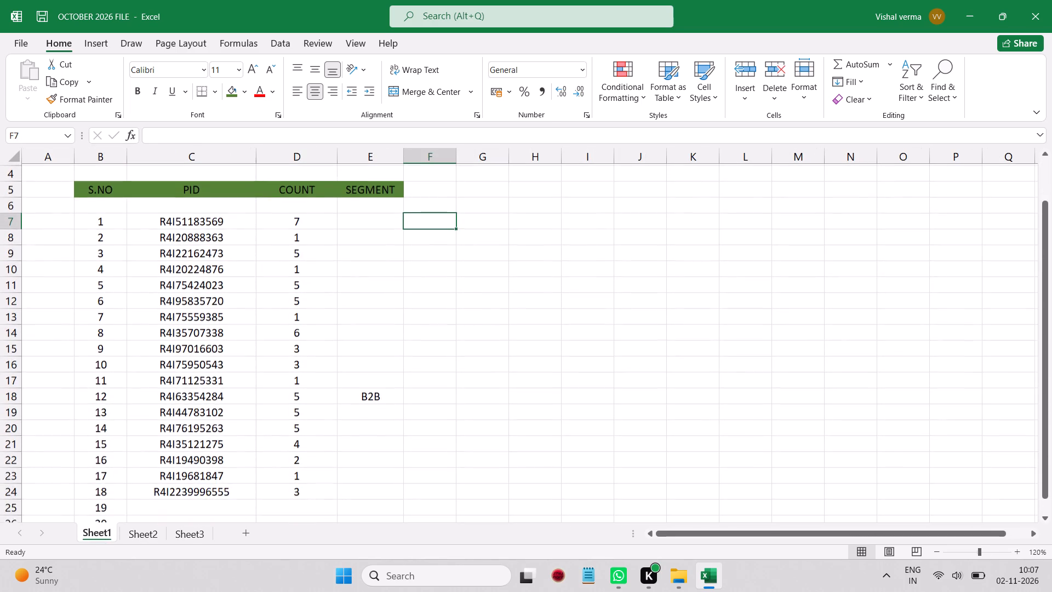
scroll(652, 311, up, 1)
scroll(607, 343, down, 1)
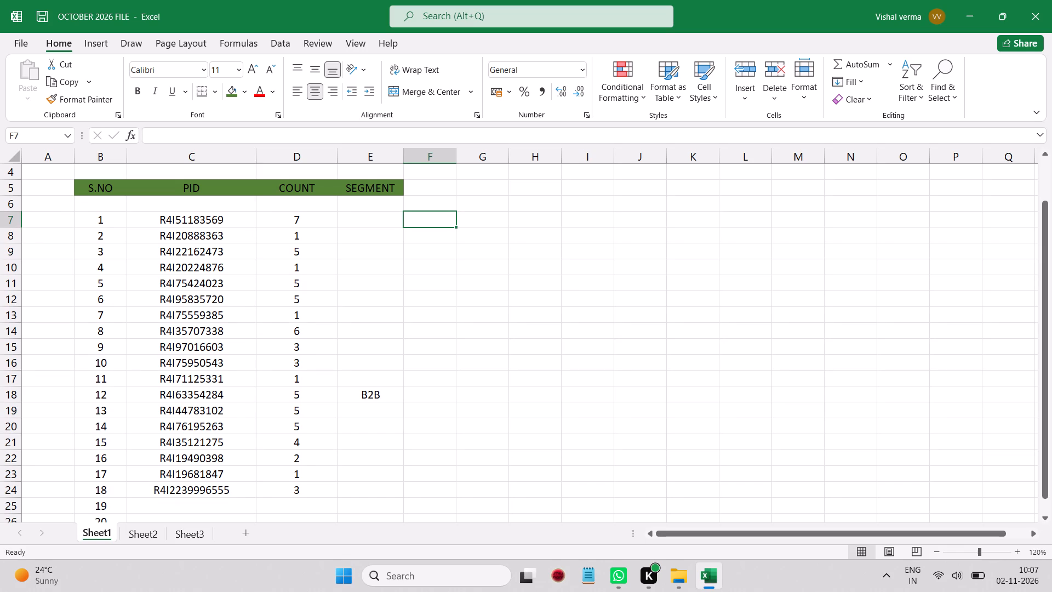
click(158, 532)
click(199, 532)
click(134, 533)
click(95, 533)
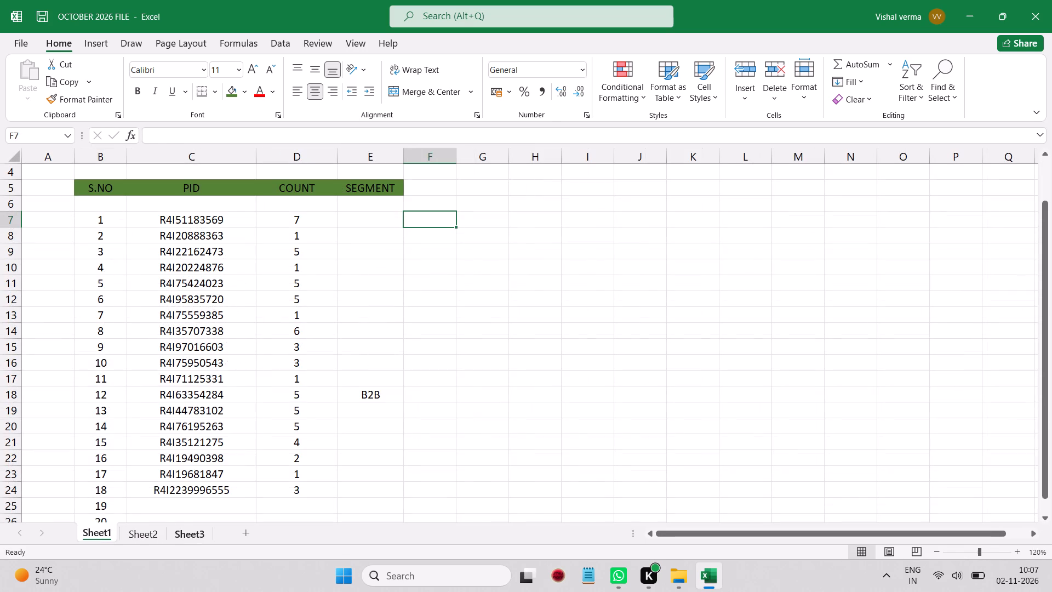
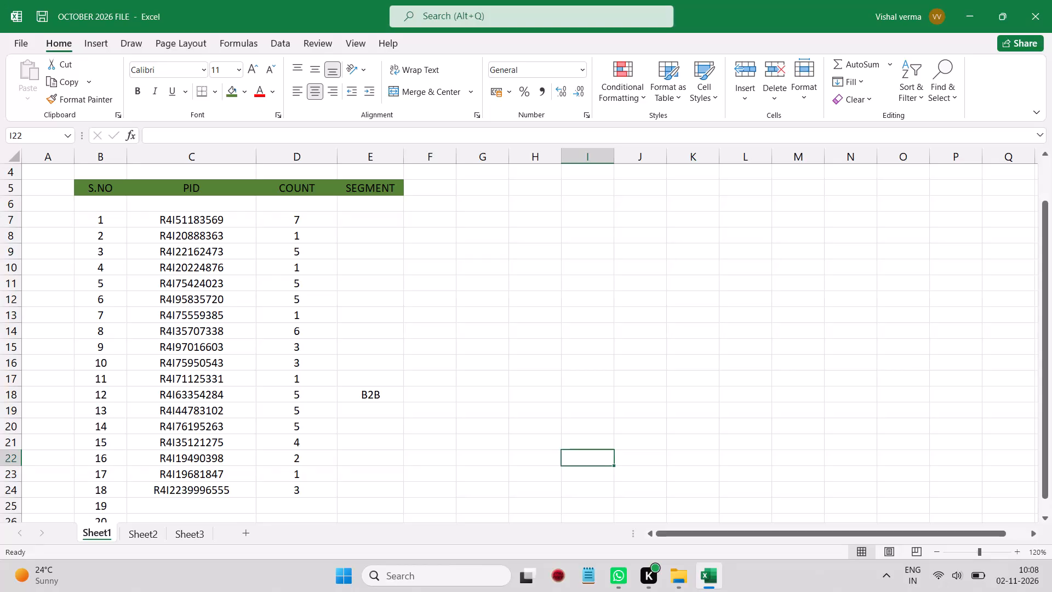
Enter the summary labels B2B in cell I11 and B2C in cell I12 beside the table on Sheet1.
click(136, 534)
click(170, 534)
click(149, 537)
click(100, 533)
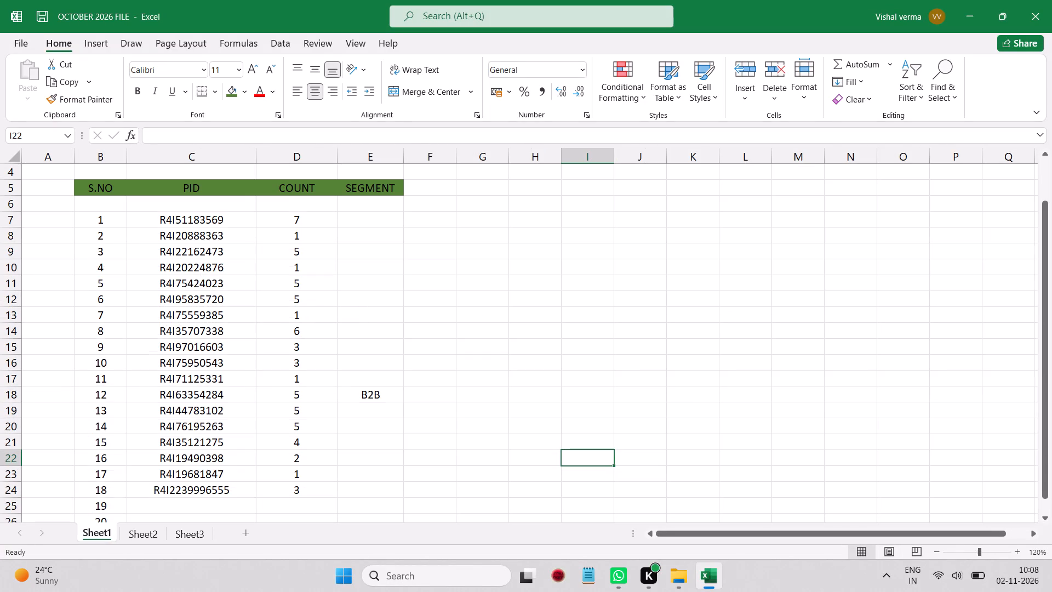
click(563, 289)
right_click(563, 289)
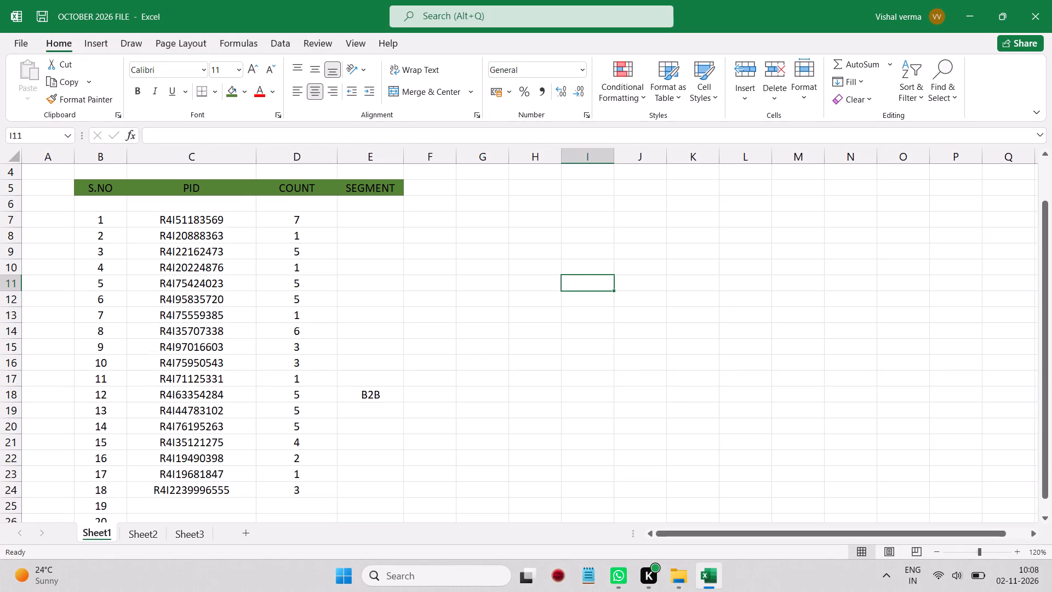
text(B2B)
key(Down)
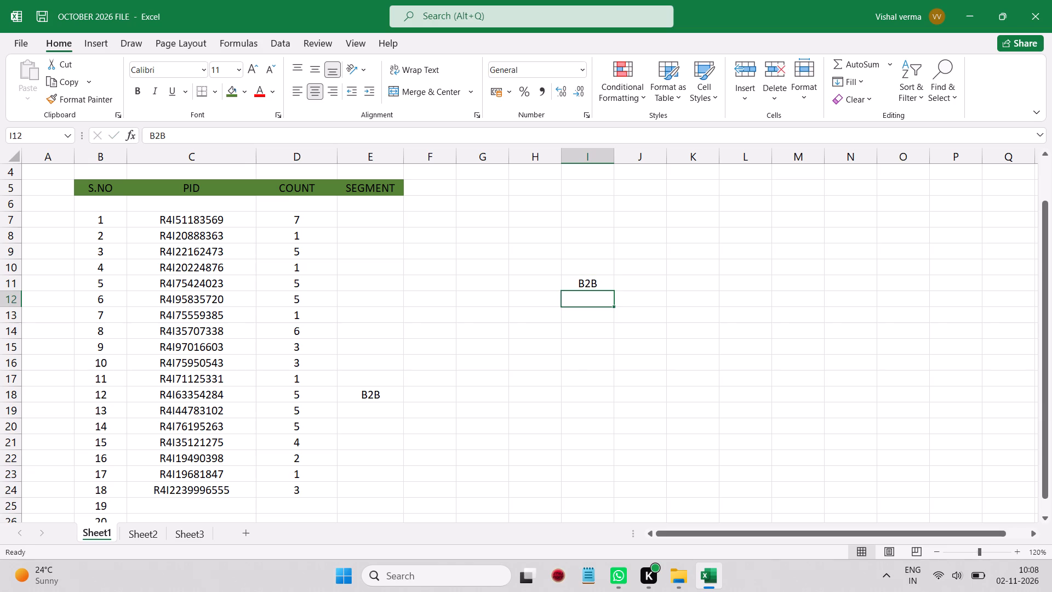
text(B2C)
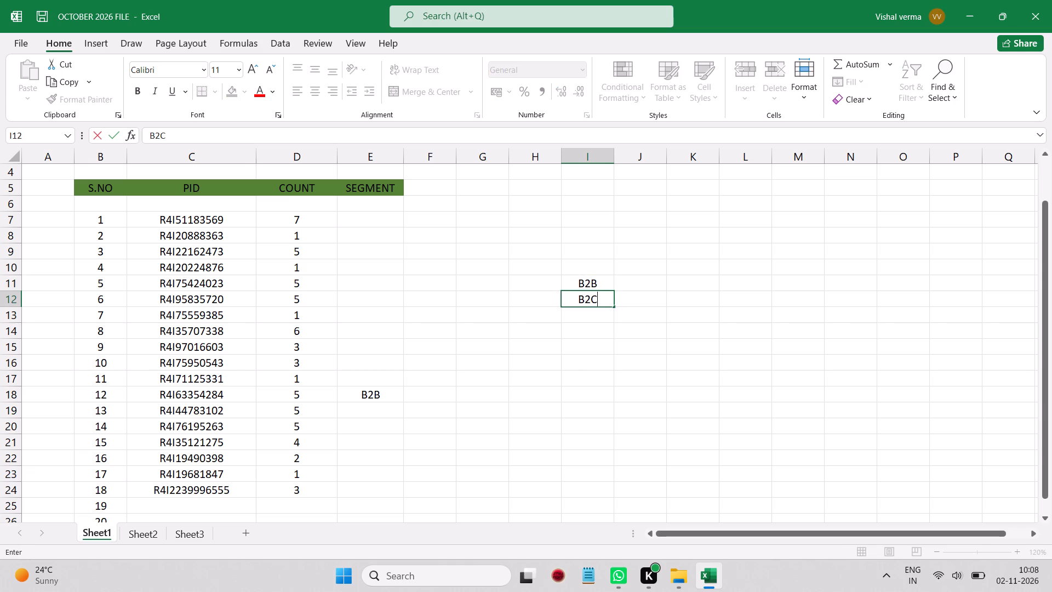
Enter the segment counts beside the Sheet1 summary labels: 5 for B2B in J11 and 58 for B2C in J12.
click(643, 283)
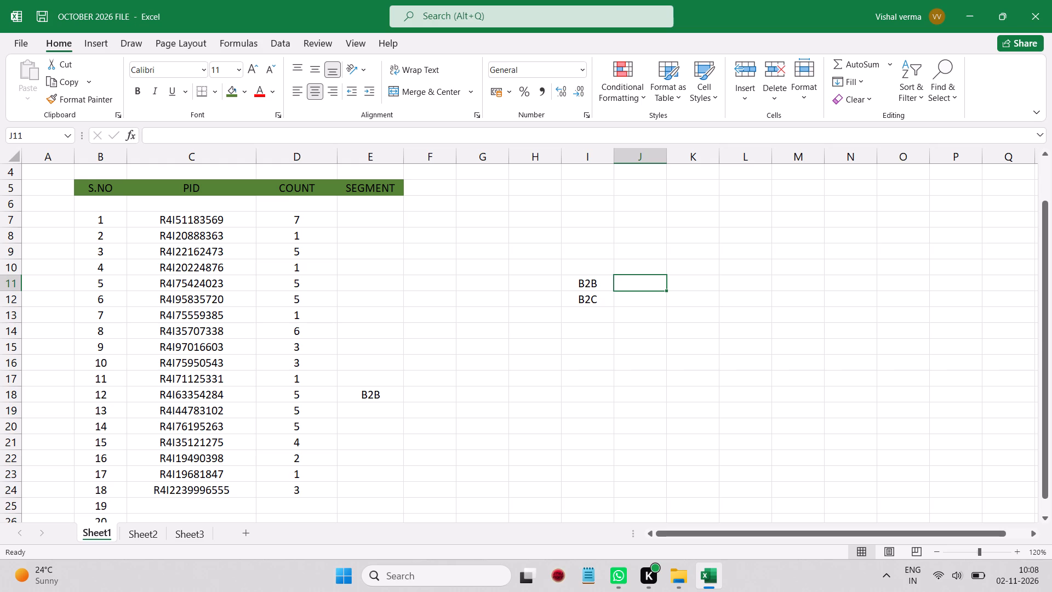
key(Down)
text(58)
key(Up)
key(5)
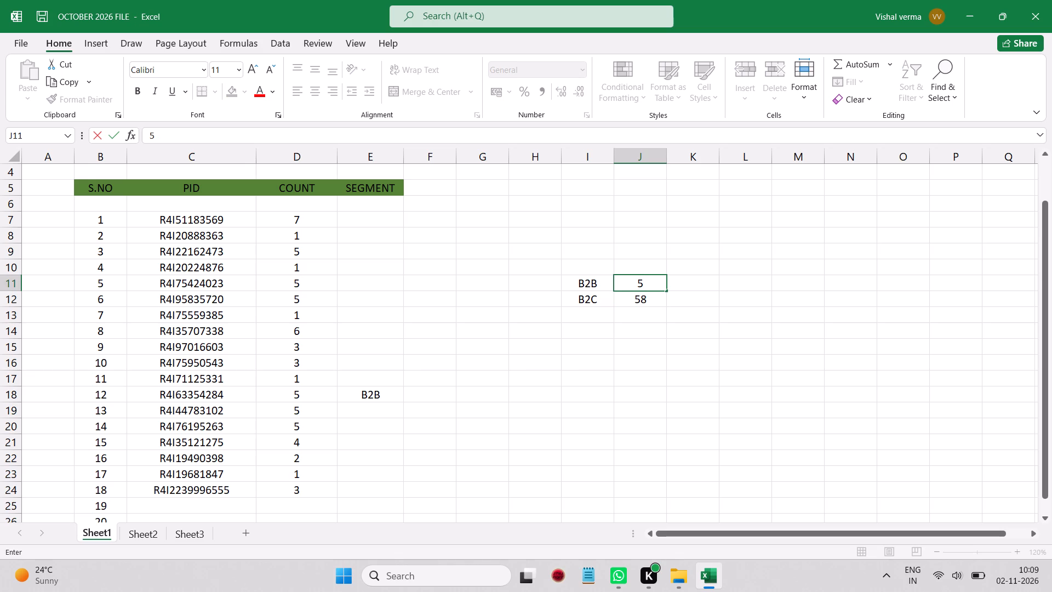
click(663, 379)
Enter the amounts in the Sheet1 summary: 650 for B2B in K11 and 2900 for B2C in K12.
click(692, 280)
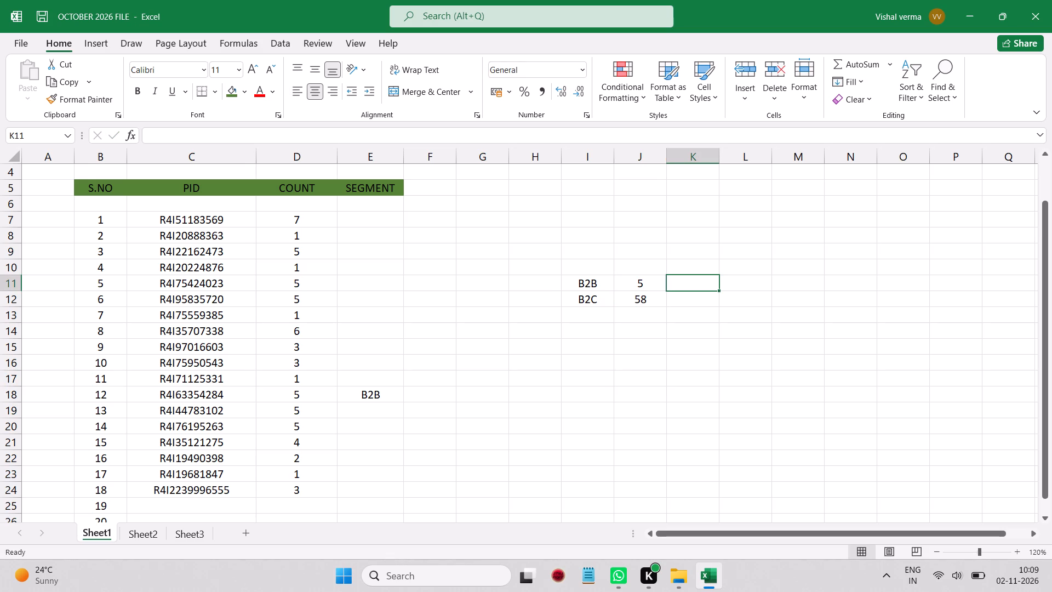
text(650)
key(Down)
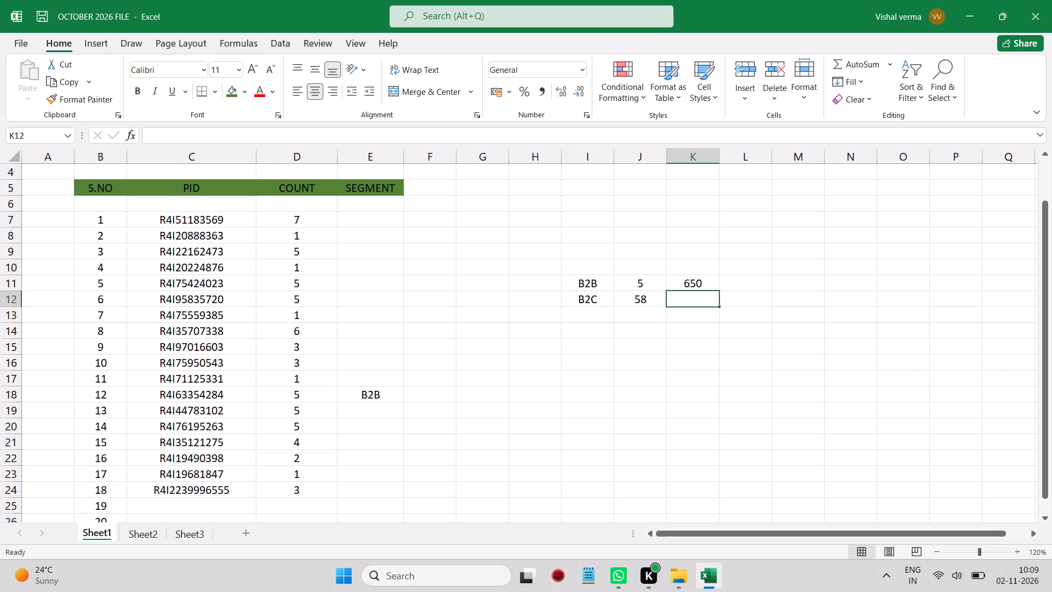
text(2900)
right_click(727, 440)
click(727, 440)
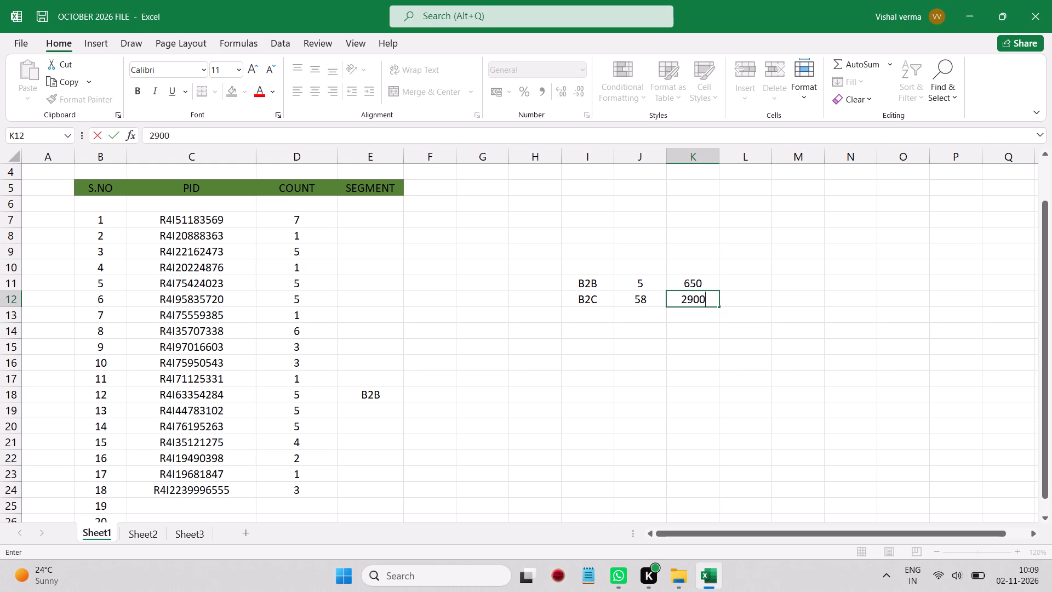
click(693, 300)
right_click(693, 300)
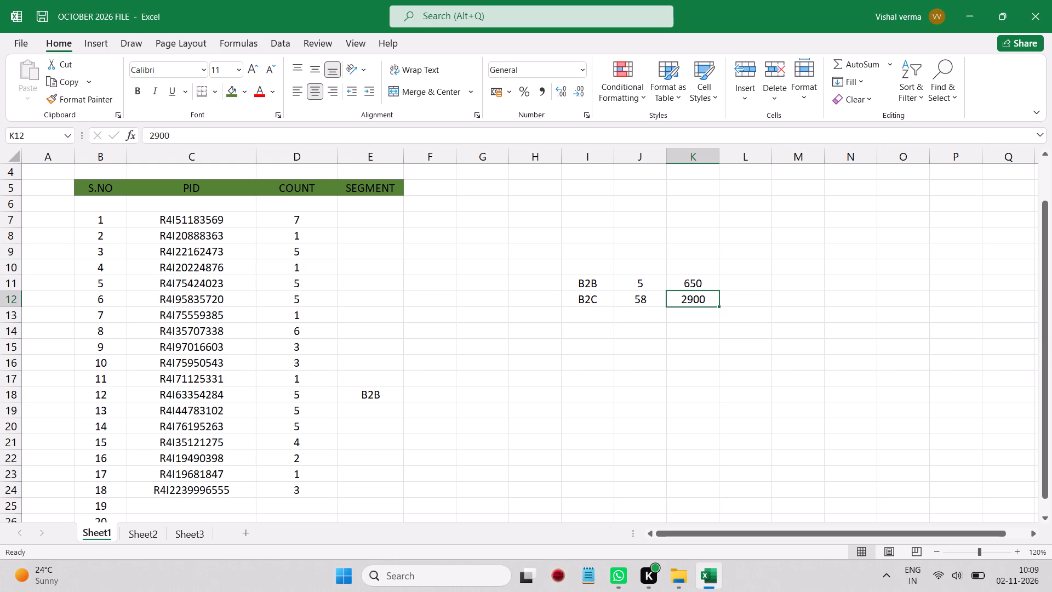
Enter the summary labels B2B in cell H7 and B2C in cell H8 beside the TEV COMPLETE GROUP table on Sheet2.
click(144, 536)
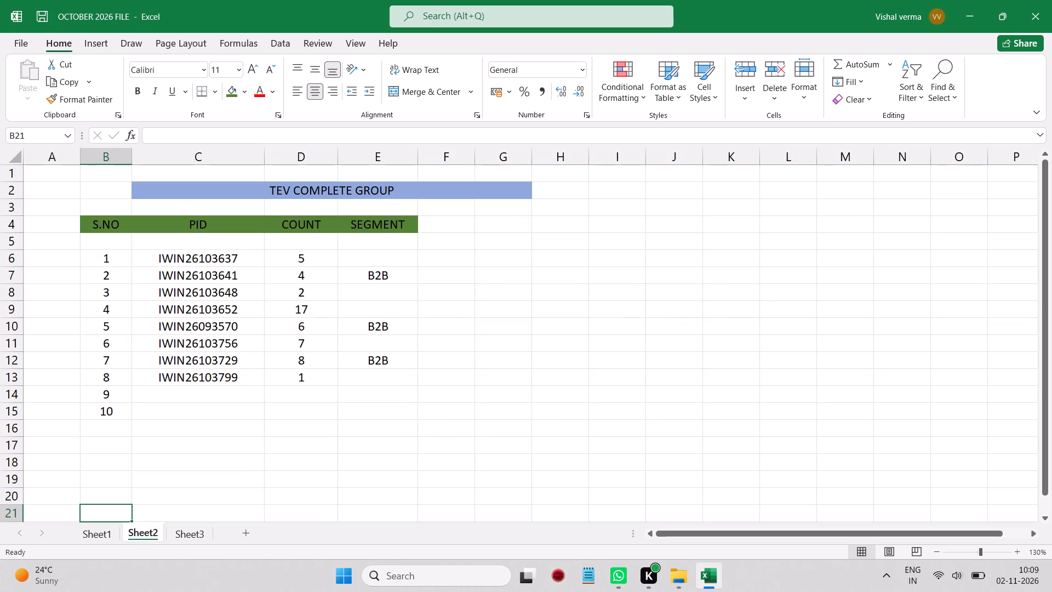
click(561, 274)
text(B2B)
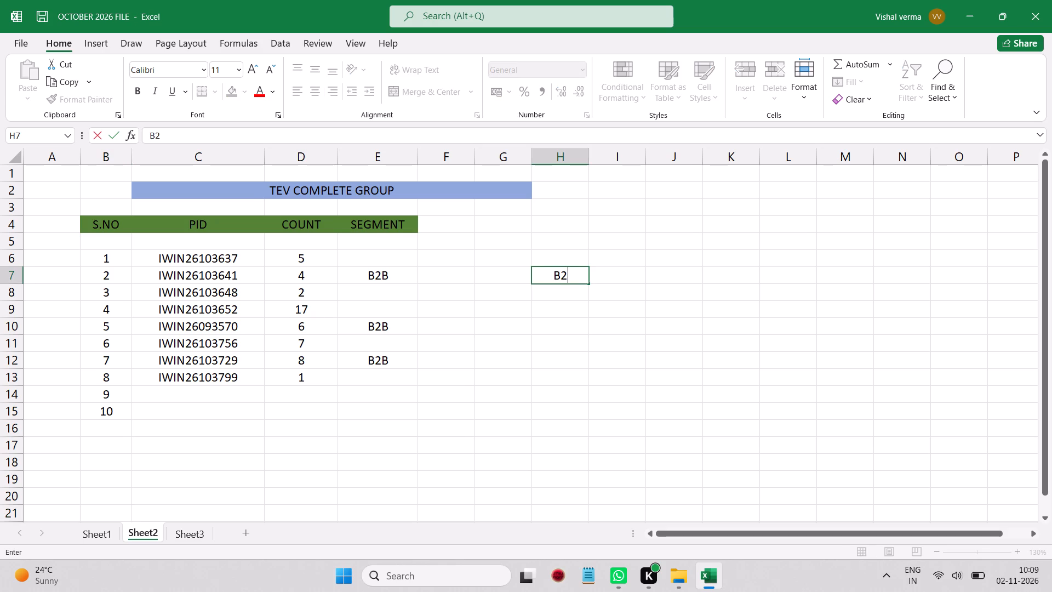
key(Down)
text(B2C)
key(Up)
Enter the segment counts in the Sheet2 summary: 18 for B2B in I7 and 32 for B2C in I8.
key(Right)
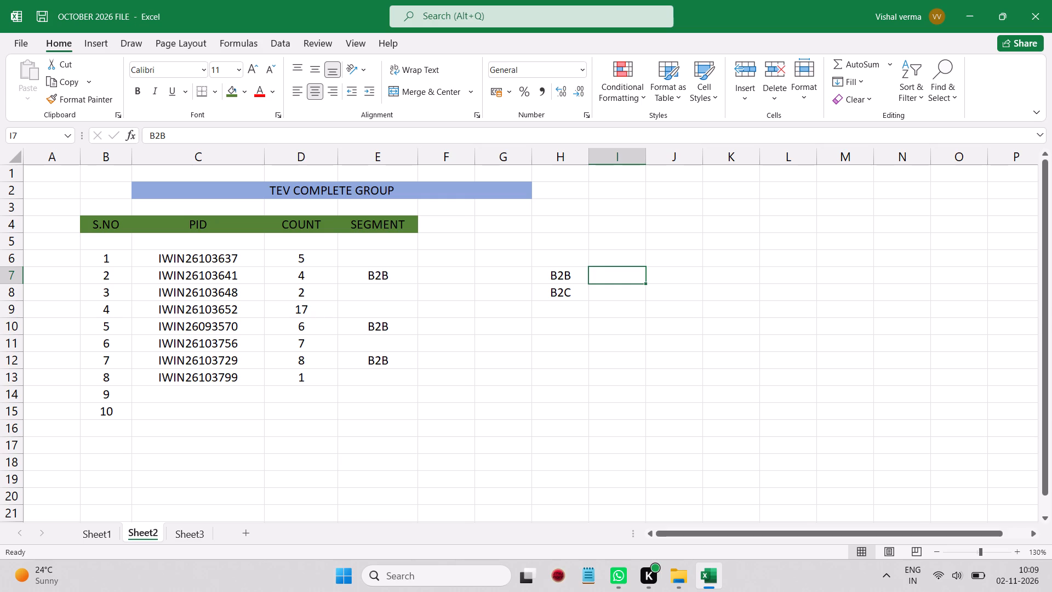
text(18)
key(Down)
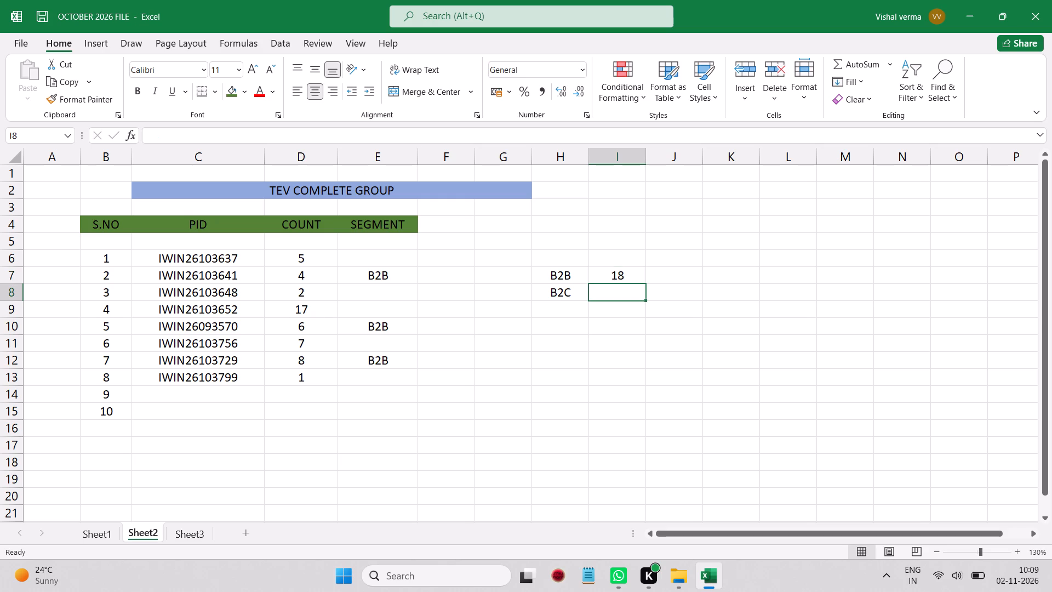
text(32)
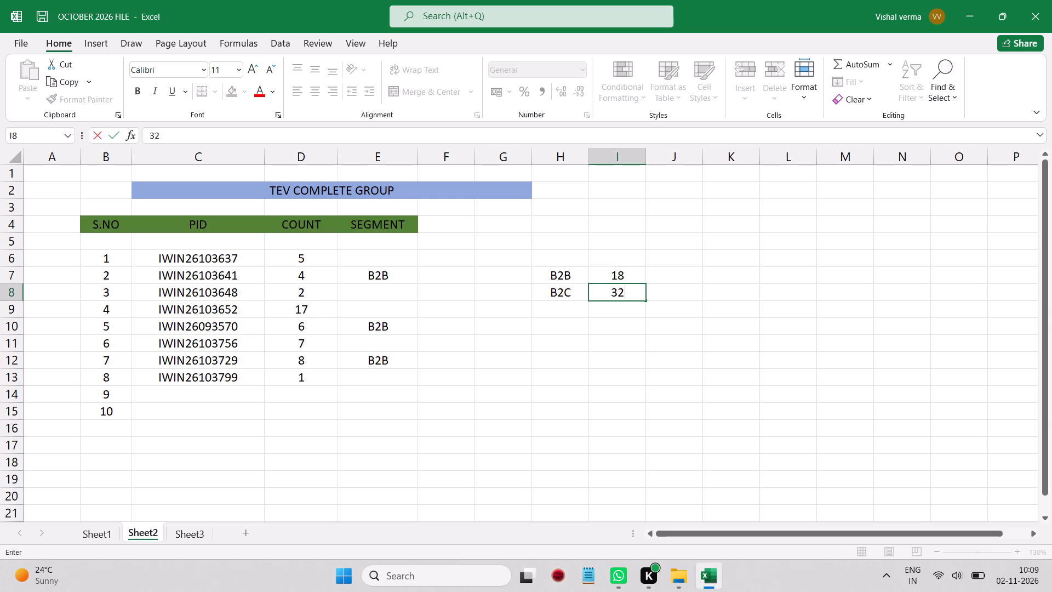
Enter the amounts in the Sheet2 summary: 1620 for B2B in J7 and 1440 for B2C in J8.
click(661, 276)
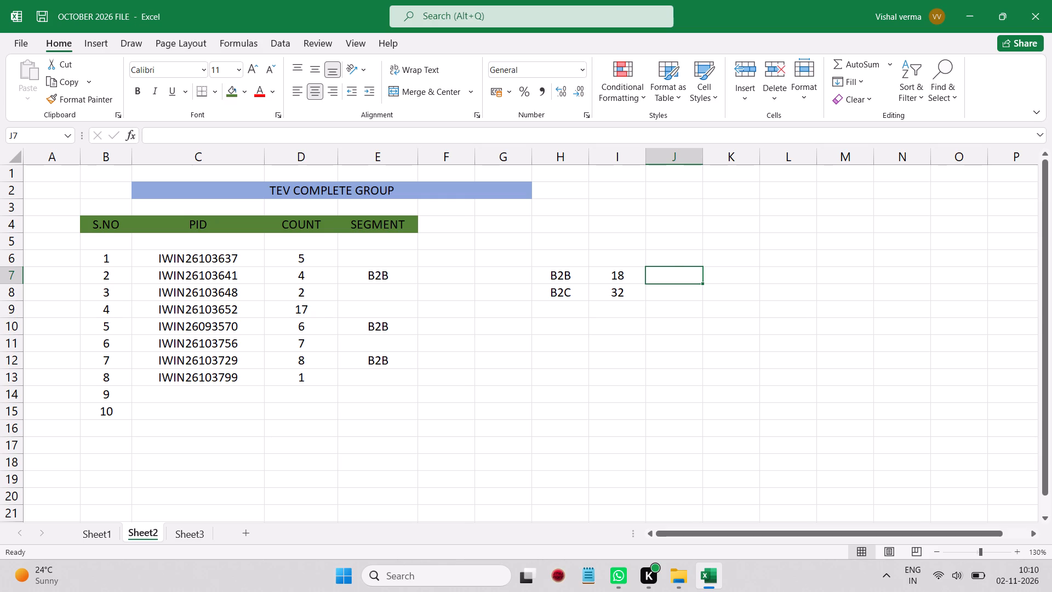
text(1620)
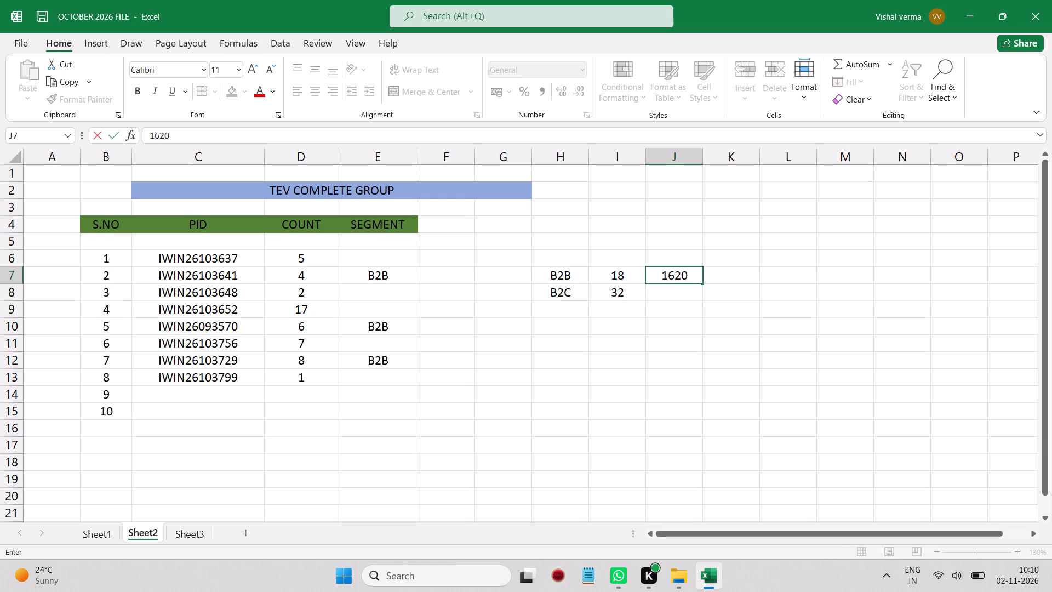
key(Down)
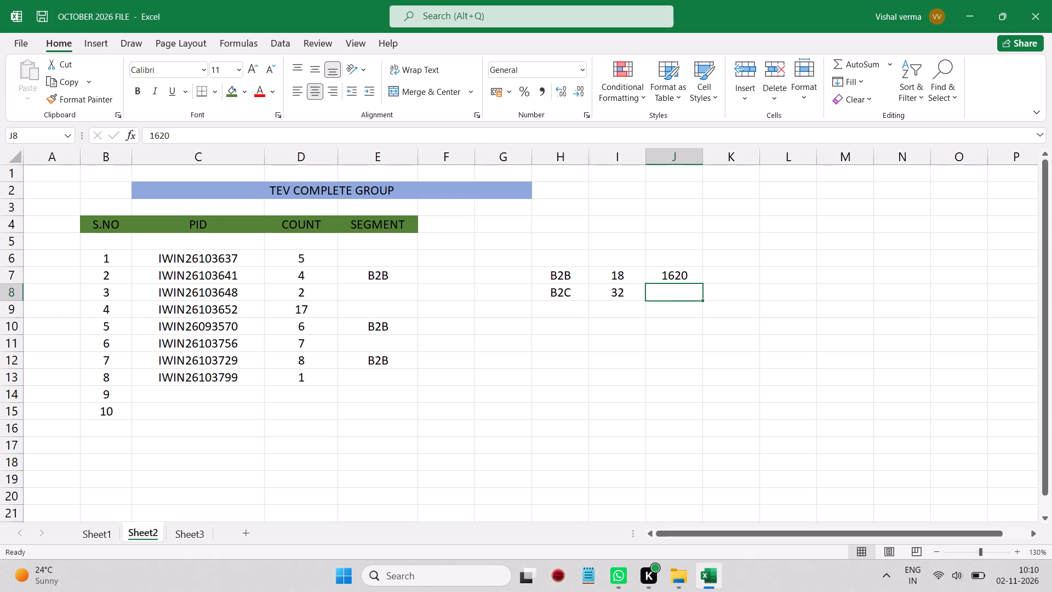
text(1440)
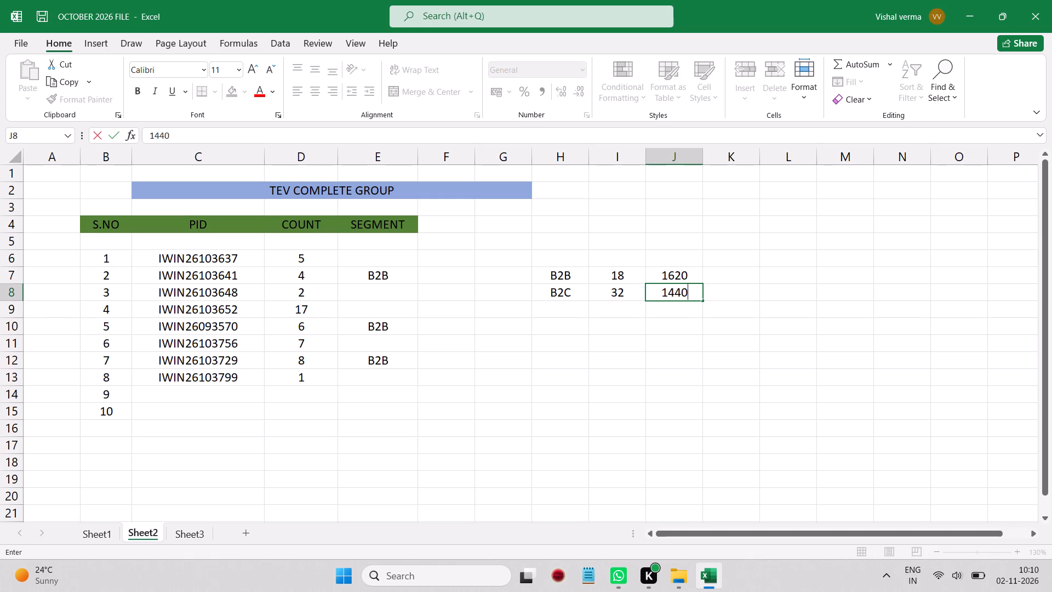
click(525, 453)
Enter the summary labels B2B in cell I9 and B2C in cell I10 beside the FF COMPLETE GROUP table on Sheet3.
click(178, 533)
scroll(468, 383, up, 1)
scroll(468, 383, down, 1)
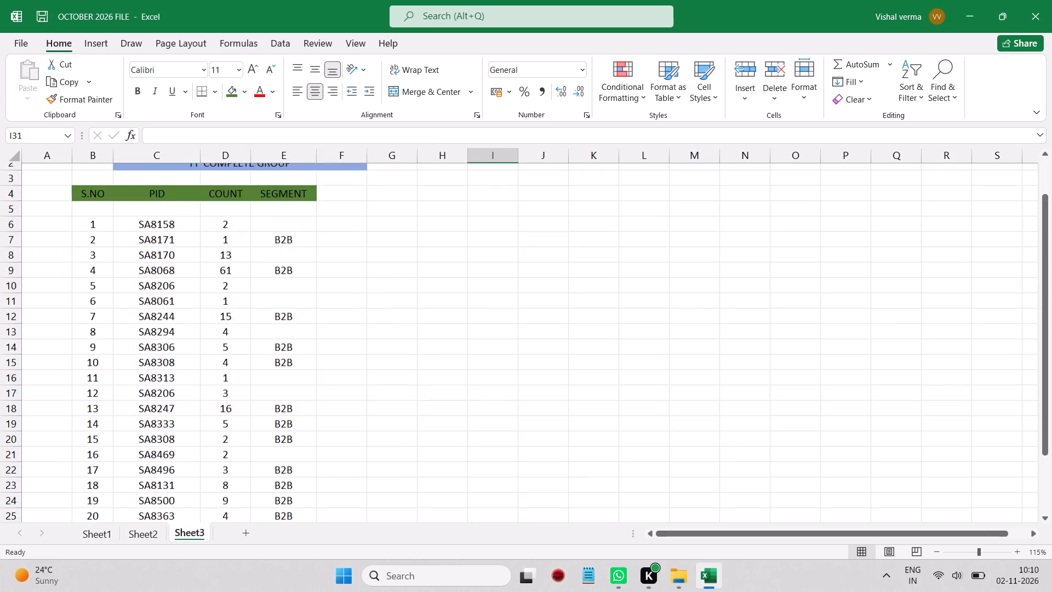
scroll(468, 383, down, 1)
scroll(468, 383, up, 1)
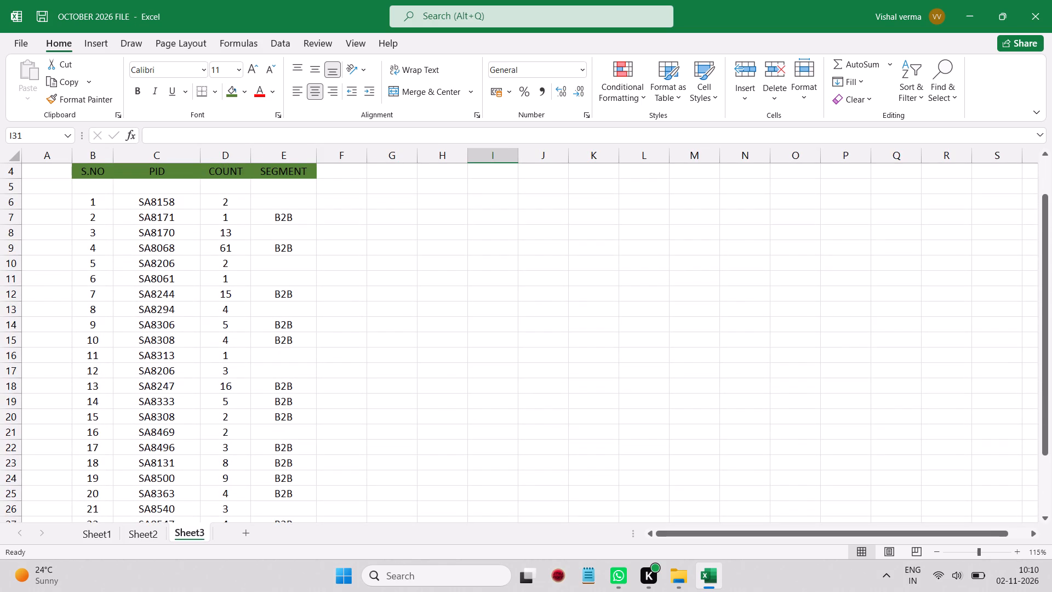
ctrl+scroll(522, 362, down, 1)
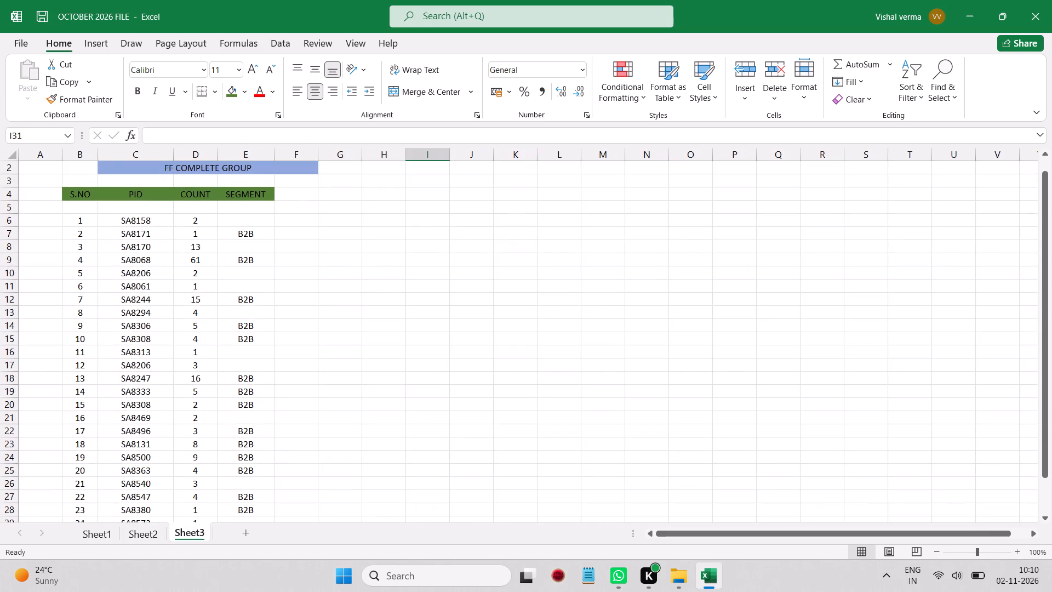
ctrl+scroll(467, 247, up, 1)
click(510, 244)
right_click(510, 244)
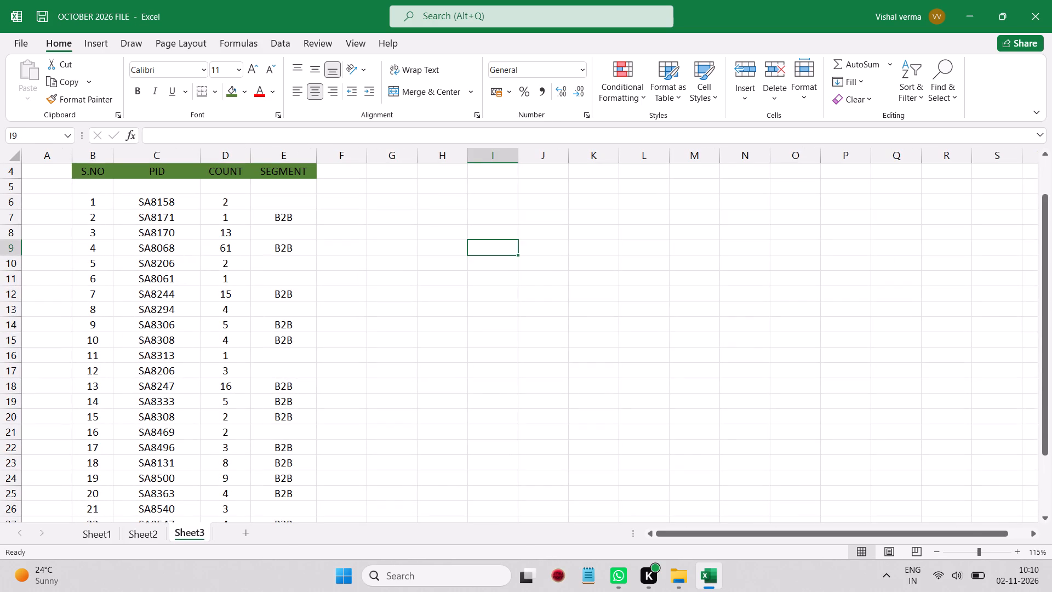
text(B2B)
key(Down)
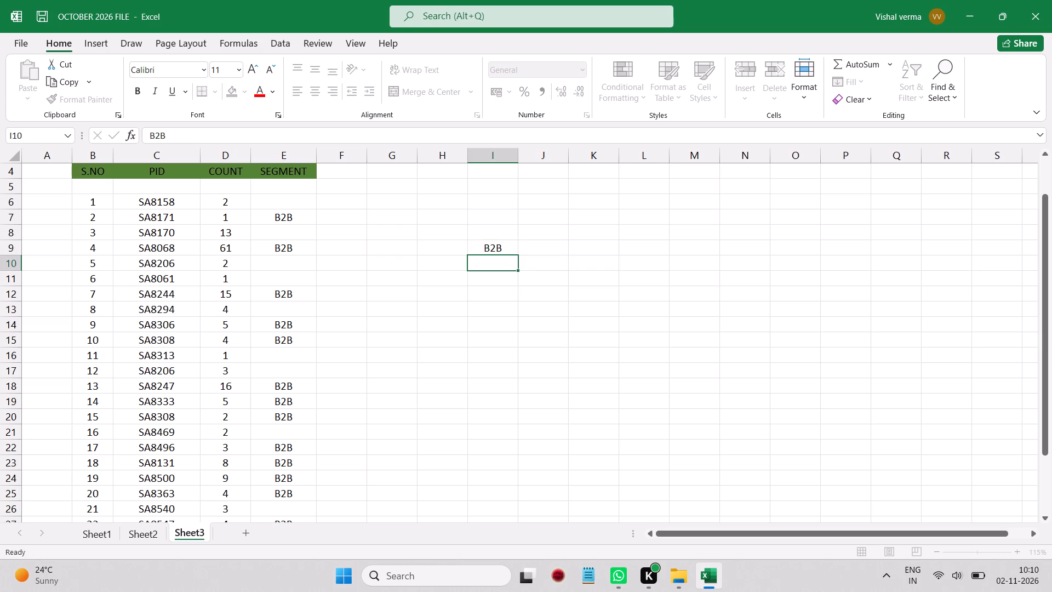
text(B2C)
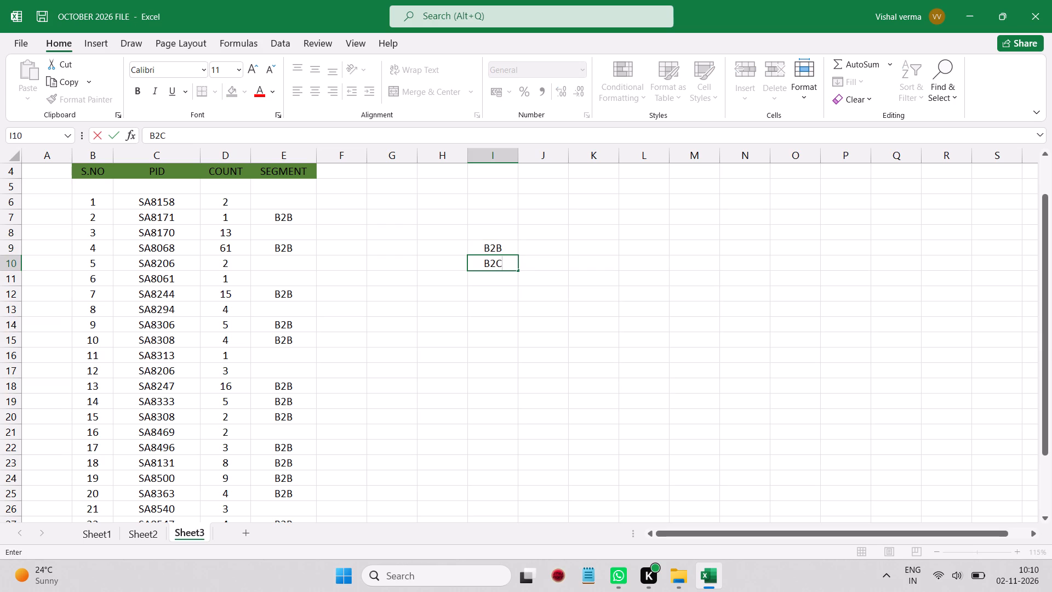
Total the FF COMPLETE GROUP counts by segment and enter 138 for B2B in J9 and 33 for B2C in J10.
click(538, 241)
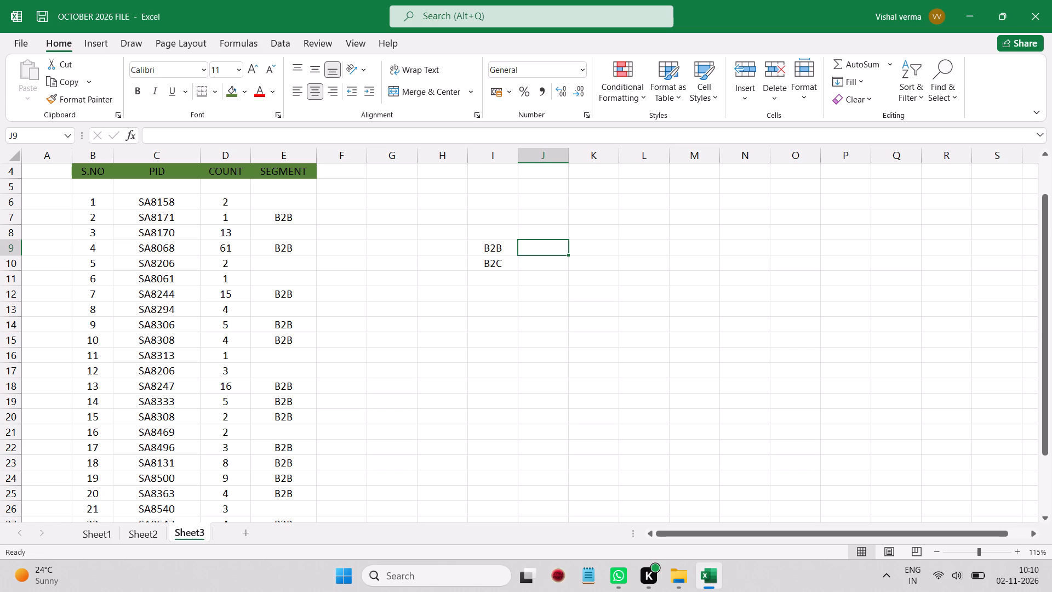
scroll(385, 418, down, 2)
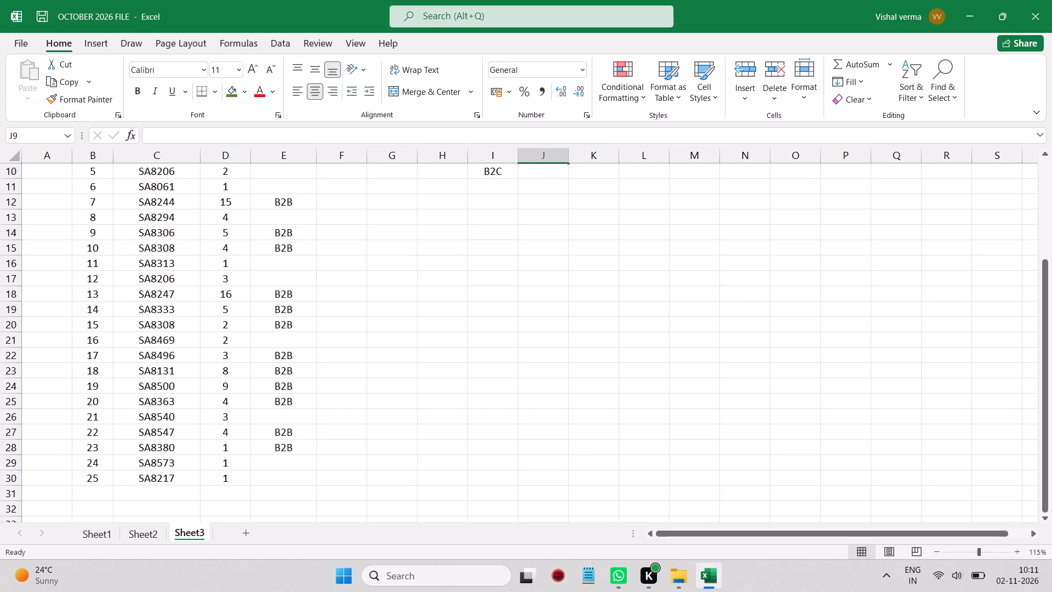
scroll(675, 297, up, 2)
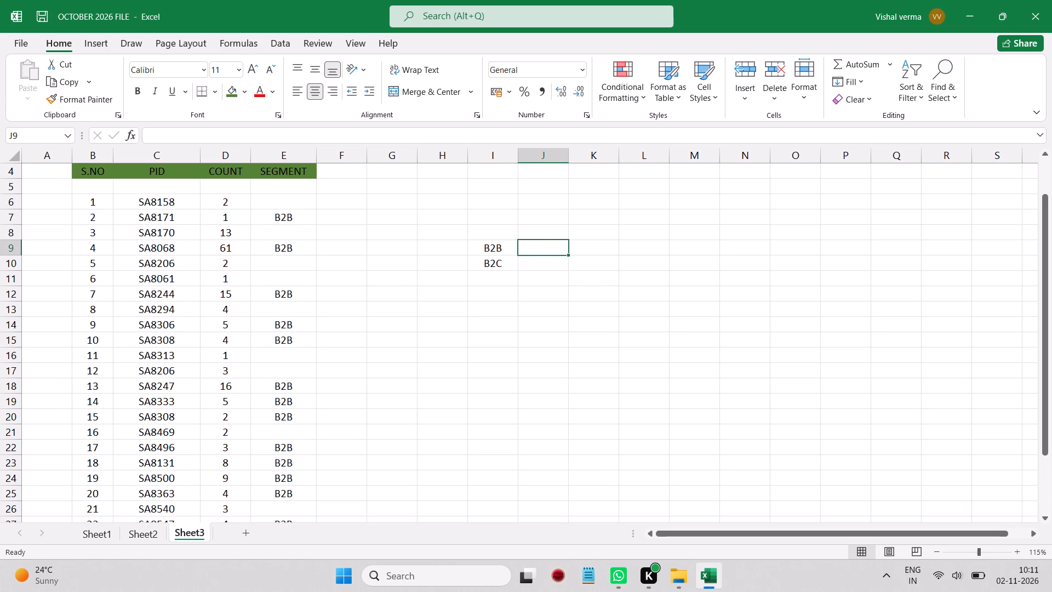
text(138)
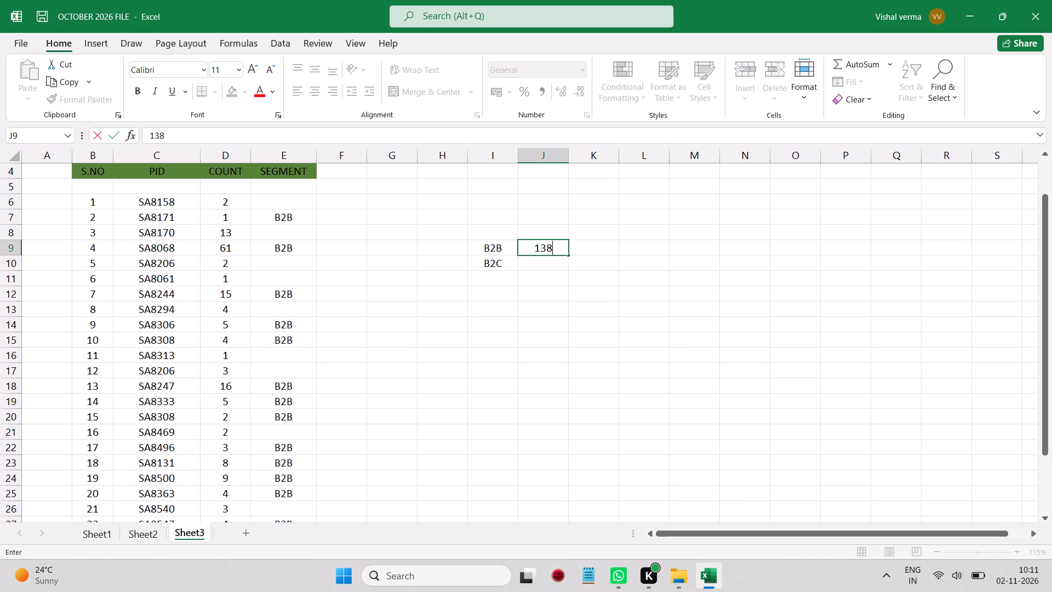
key(Down)
key(Left)
key(Right)
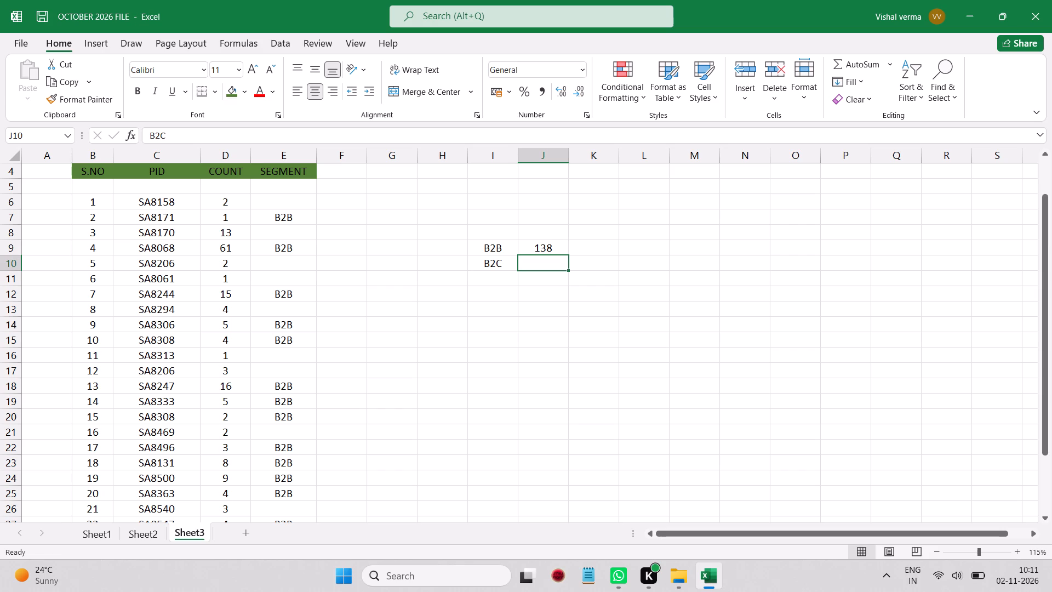
text(33)
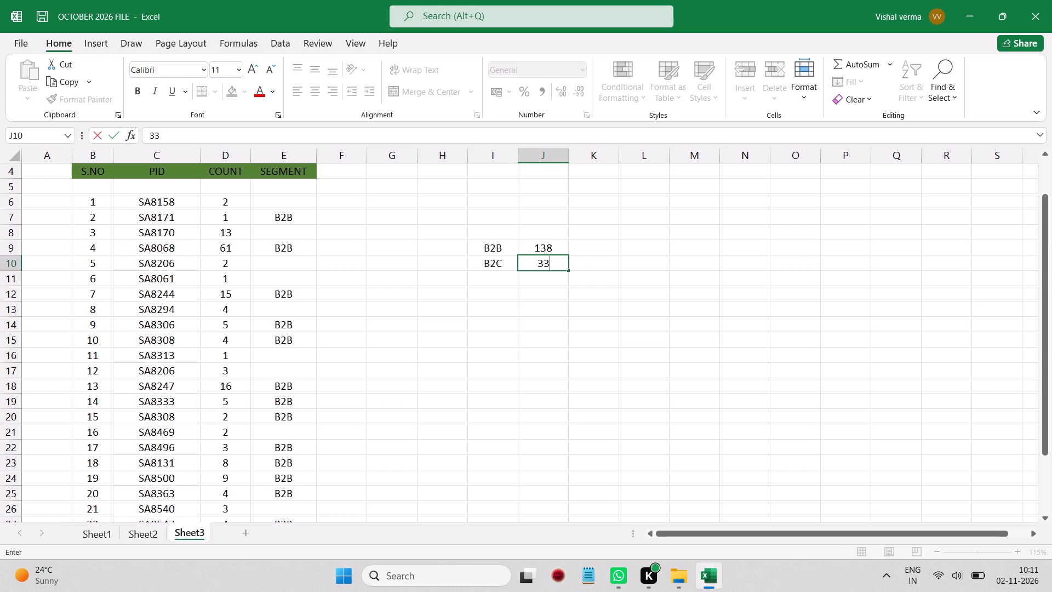
Enter the amounts in the Sheet3 summary: 9660 for B2B in K9 and 1155 for B2C in K10.
click(617, 251)
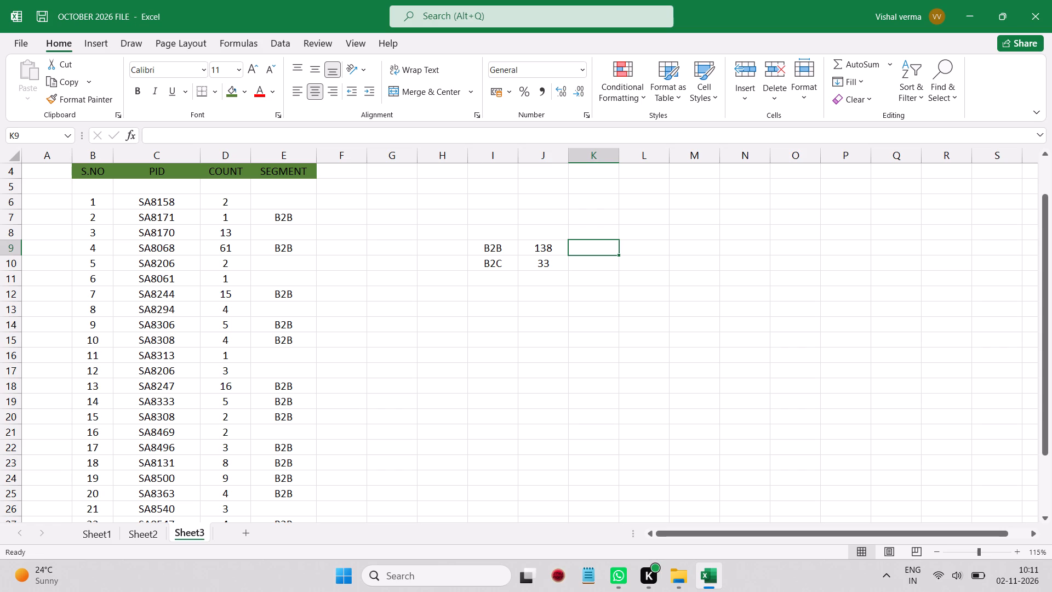
key(9)
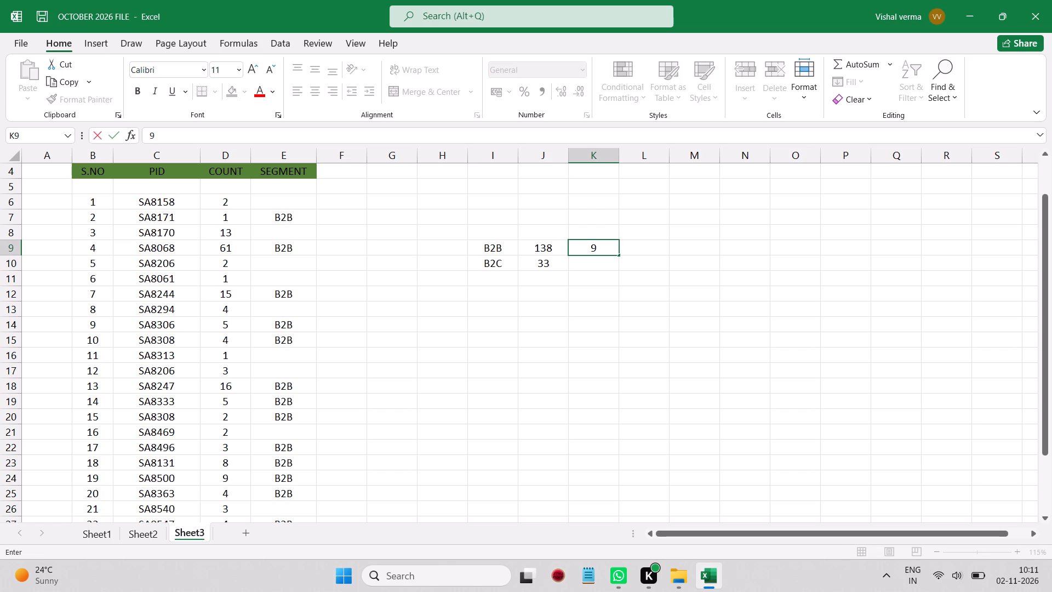
text(660)
key(Down)
key(Left)
key(Right)
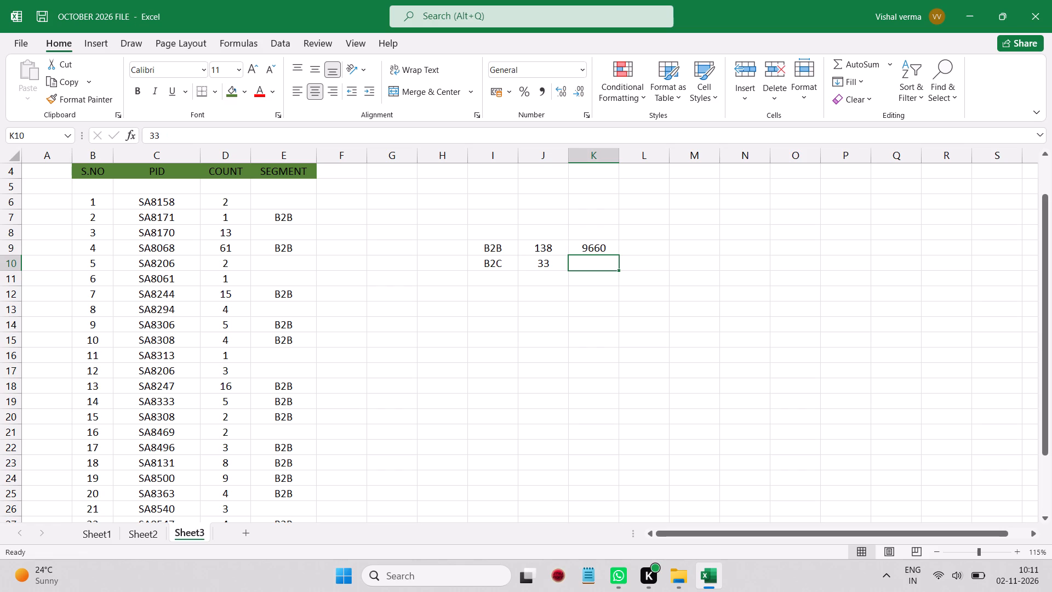
text(1155)
click(561, 423)
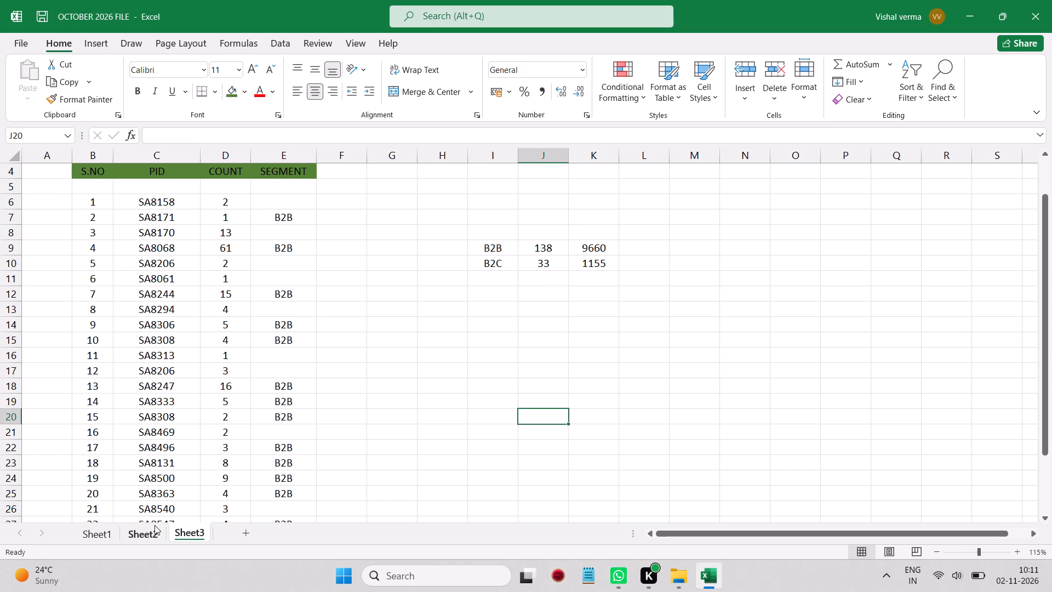
Review the B2B and B2C count and amount summaries across Sheet1, Sheet2 and Sheet3.
click(148, 530)
double_click(104, 539)
click(129, 534)
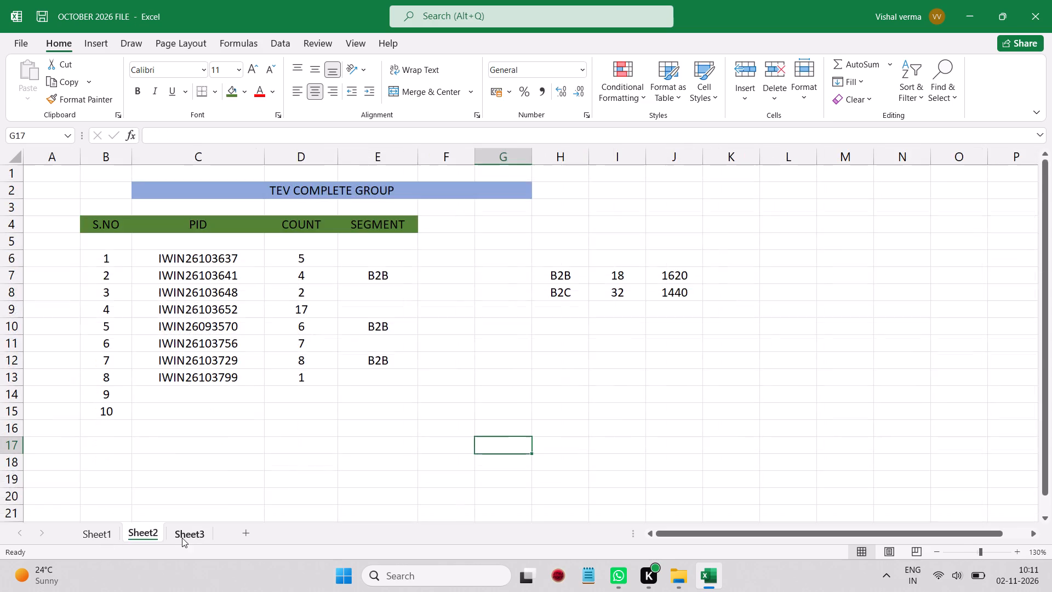
click(182, 538)
click(141, 536)
click(91, 532)
click(147, 526)
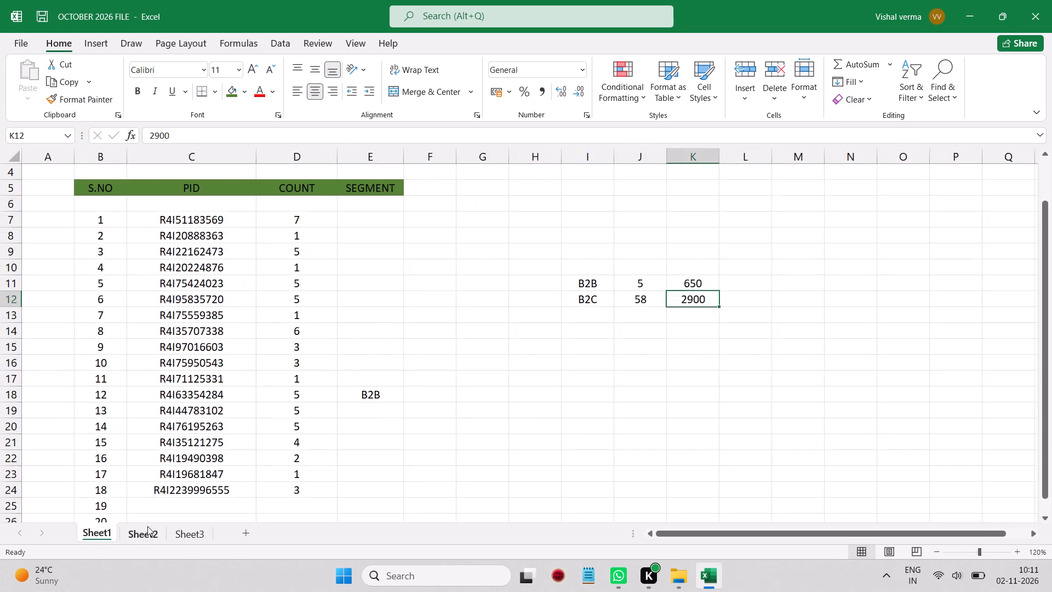
click(183, 530)
click(125, 529)
click(105, 533)
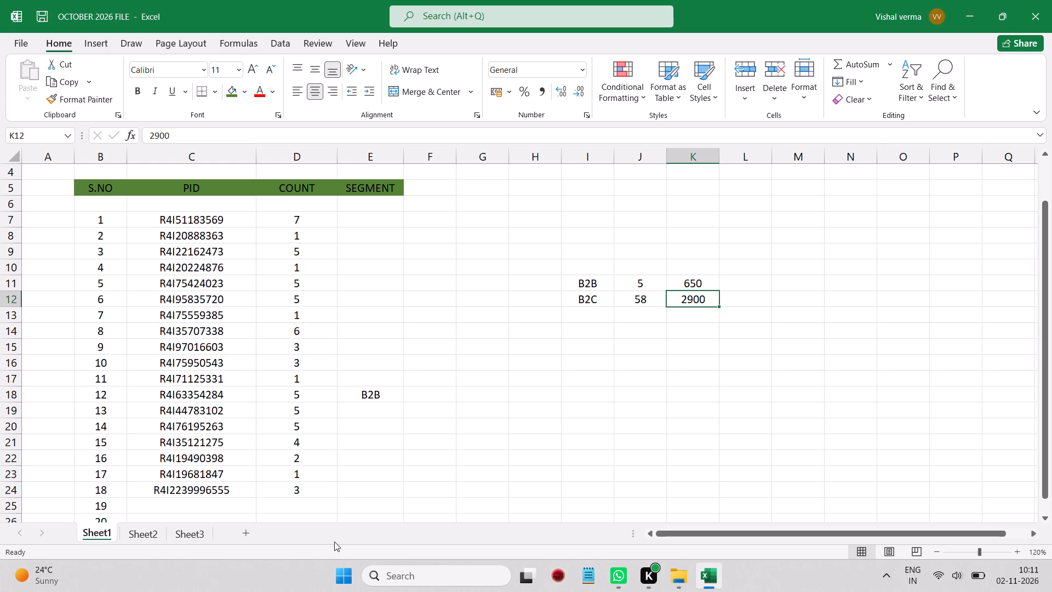
click(148, 535)
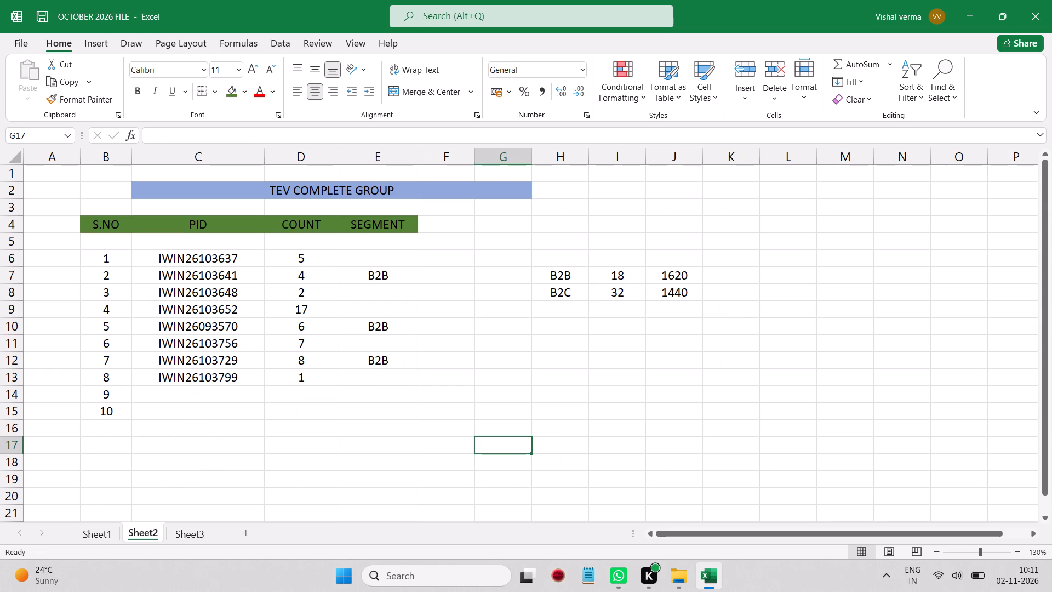
click(197, 536)
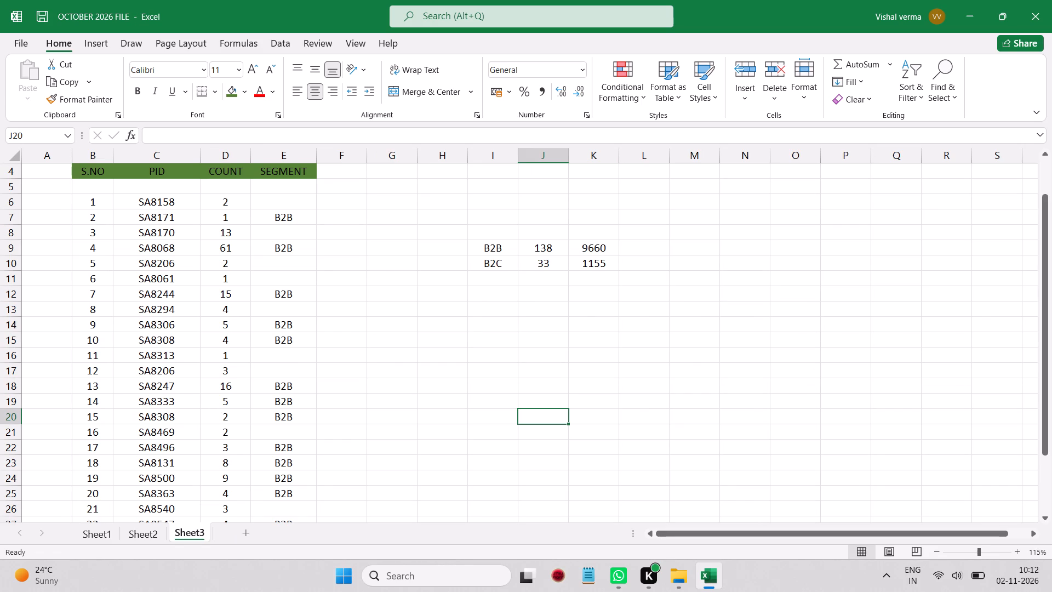
click(94, 532)
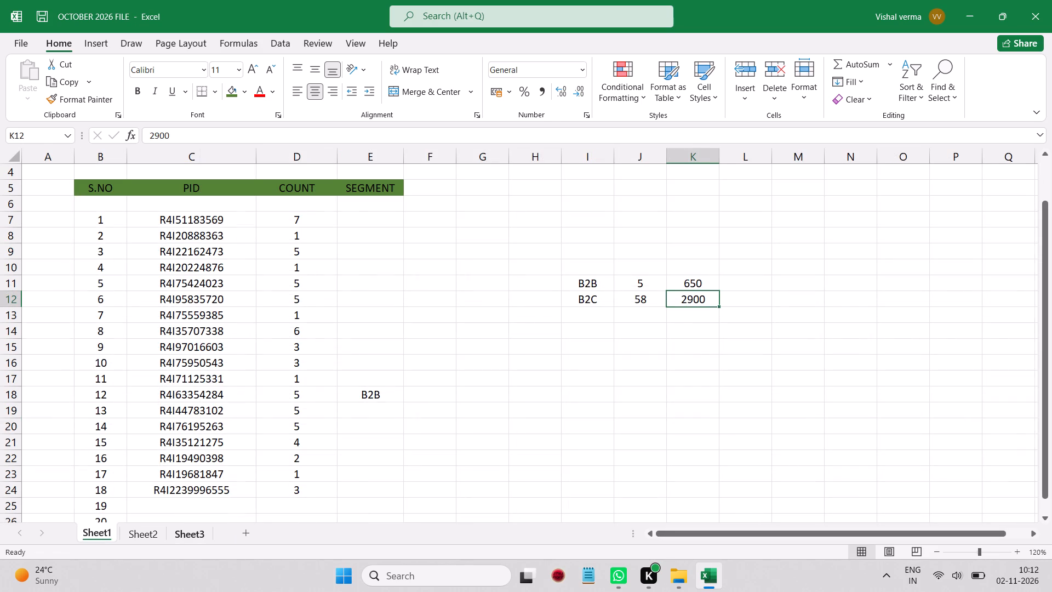
click(749, 403)
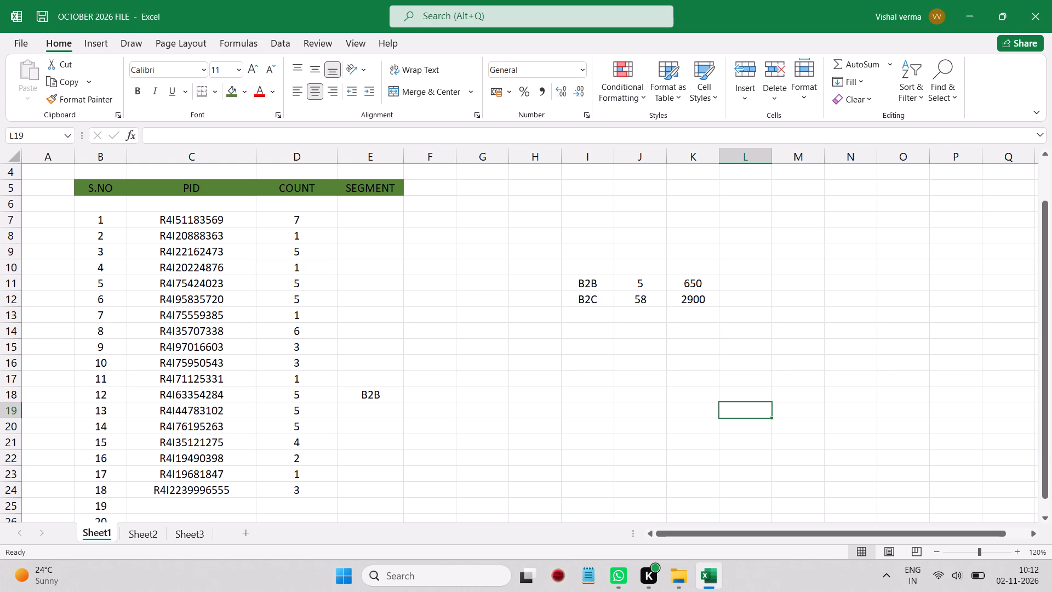
click(155, 530)
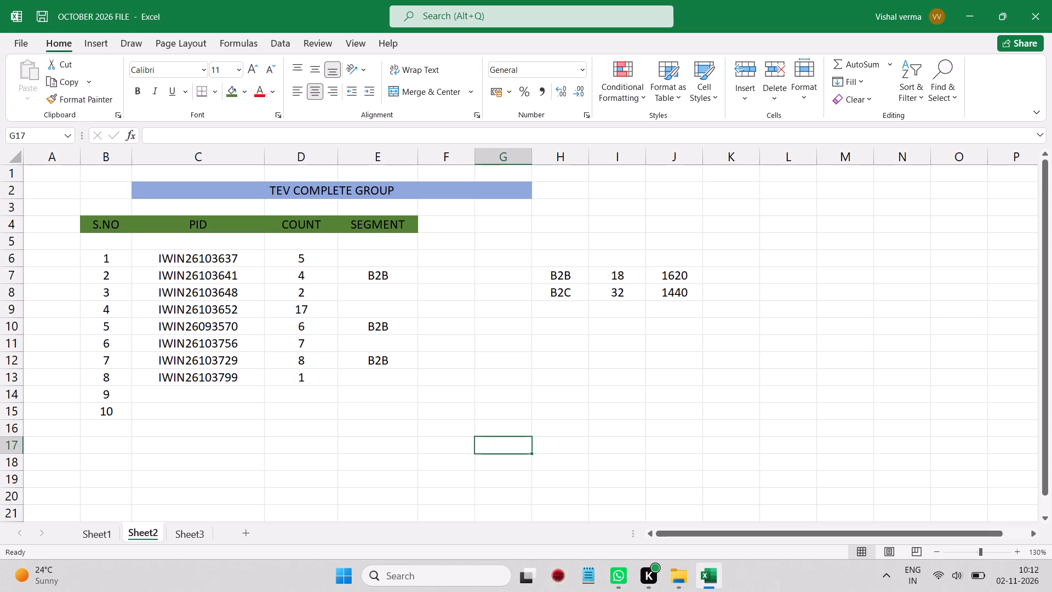
click(197, 529)
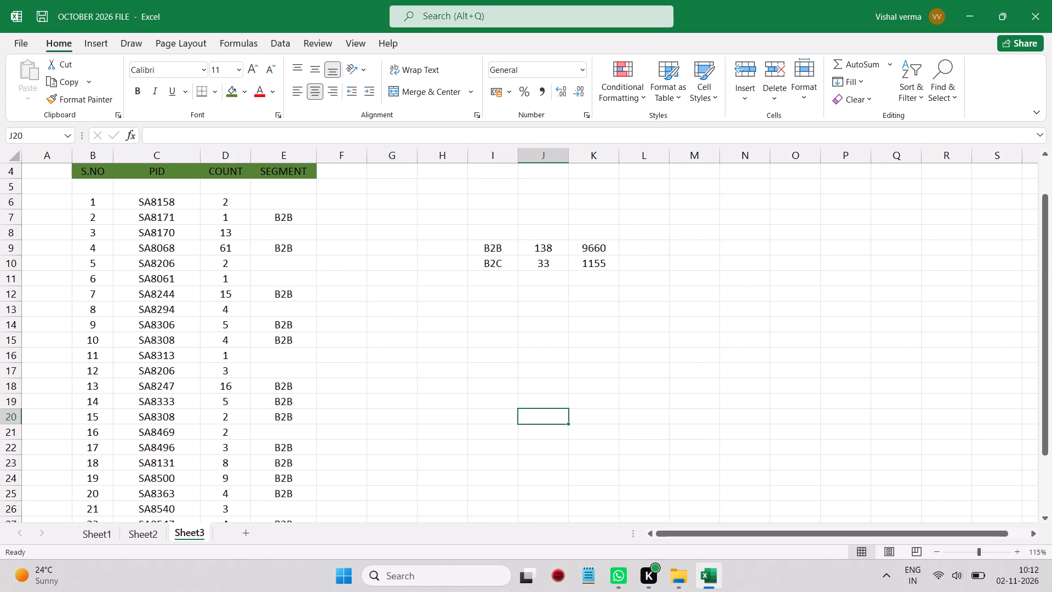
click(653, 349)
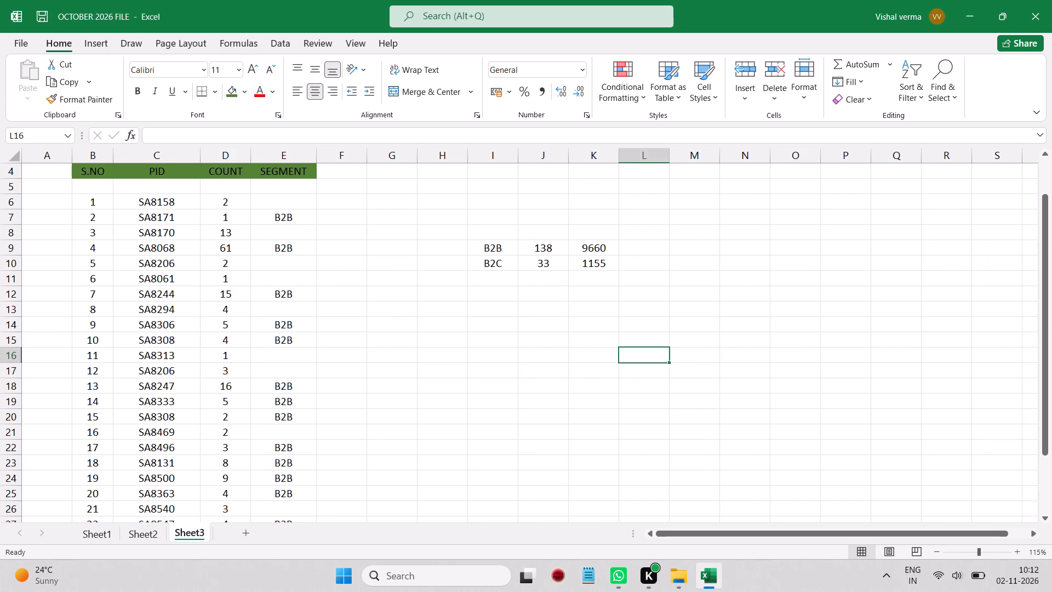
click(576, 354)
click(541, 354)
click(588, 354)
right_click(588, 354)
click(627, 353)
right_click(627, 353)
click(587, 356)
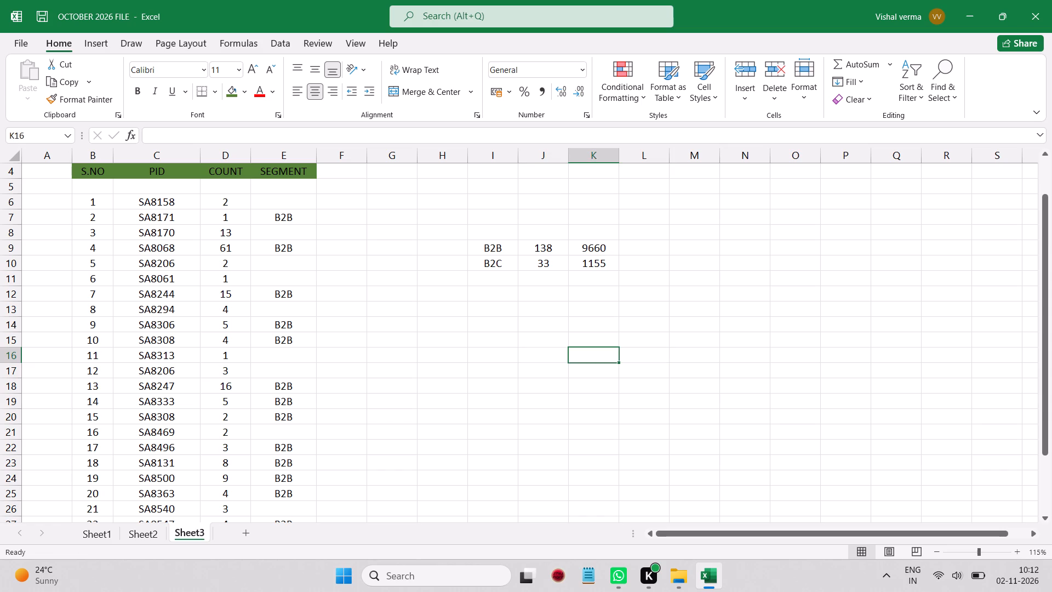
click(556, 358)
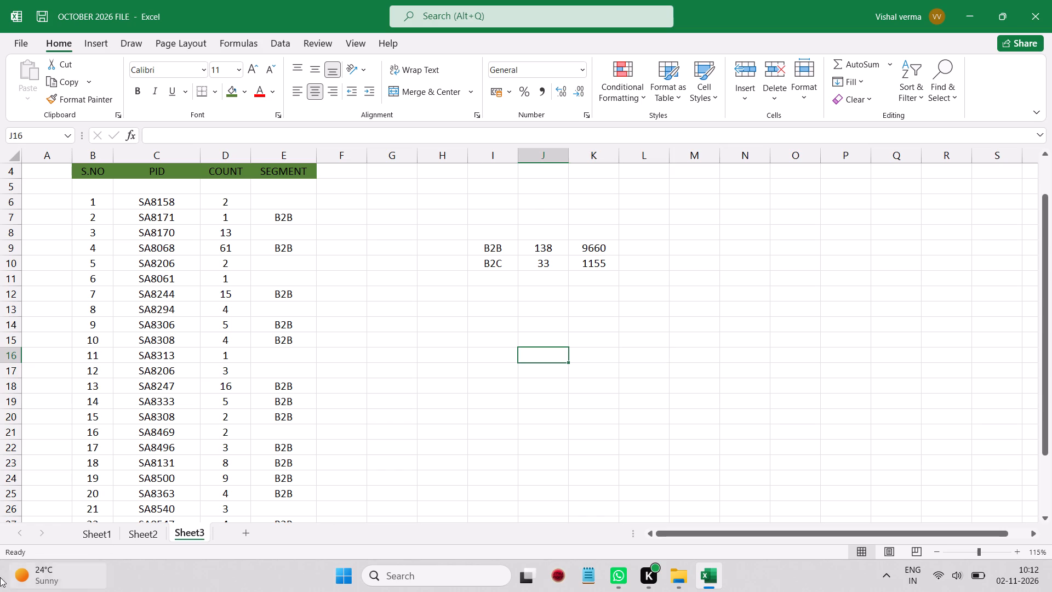
Return to Sheet1 and select the B2B label cell I11 in the segment summary.
click(145, 528)
click(86, 536)
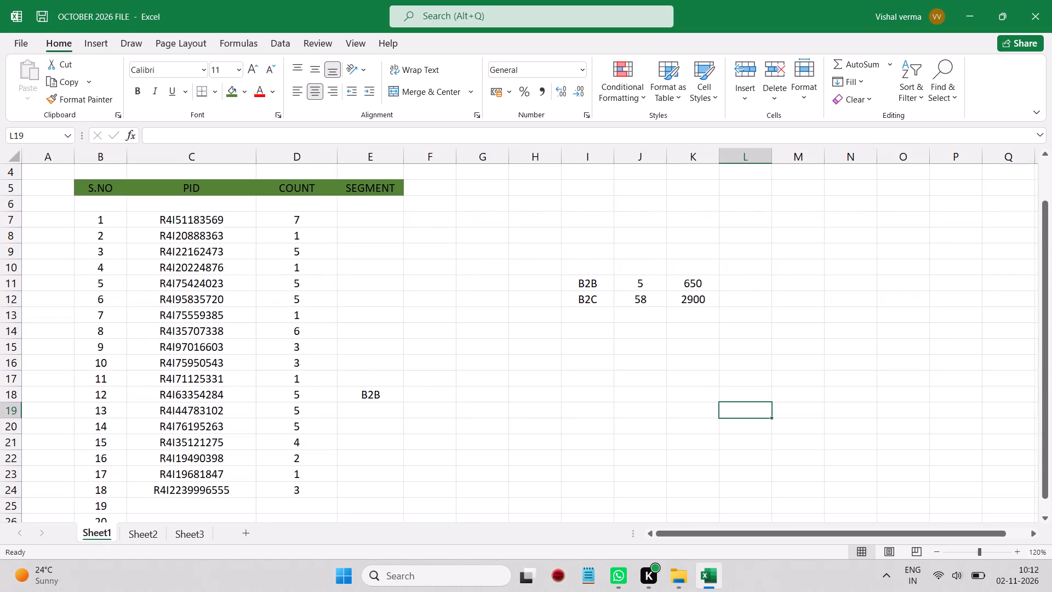
click(591, 284)
right_click(591, 284)
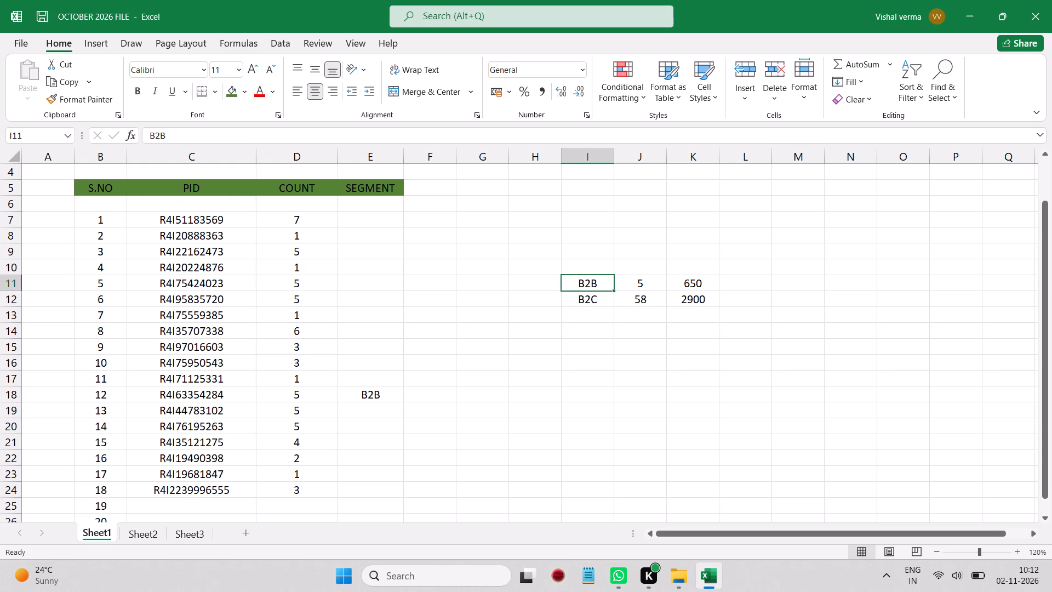
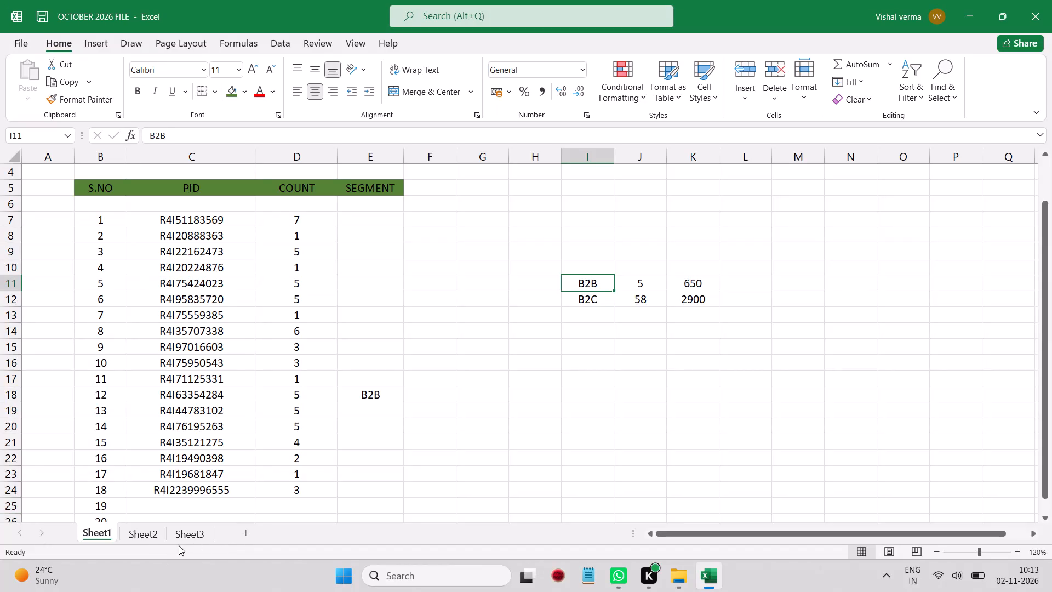
Clear the B2B and B2C labels, counts and amounts from the segment summary in I9:K10 on Sheet3.
click(148, 542)
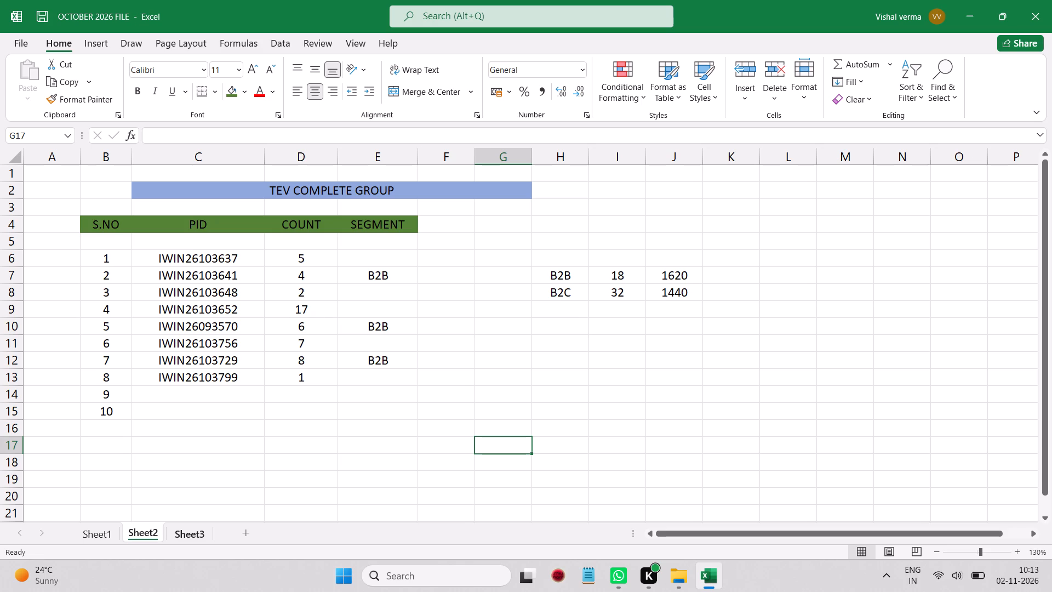
click(189, 542)
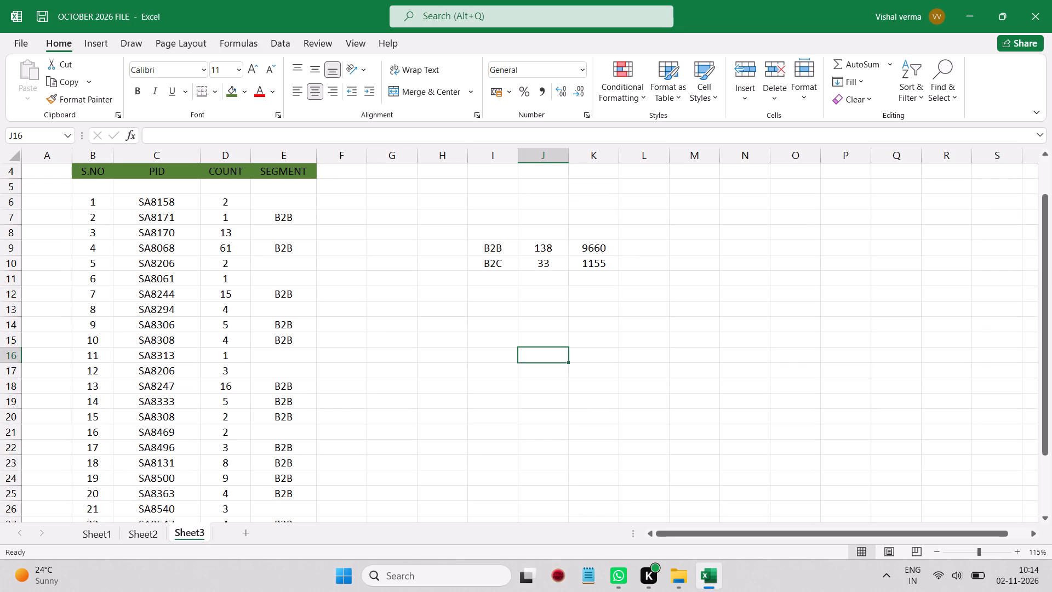
click(506, 247)
key(BackSpace)
click(539, 248)
key(BackSpace)
click(598, 249)
key(BackSpace)
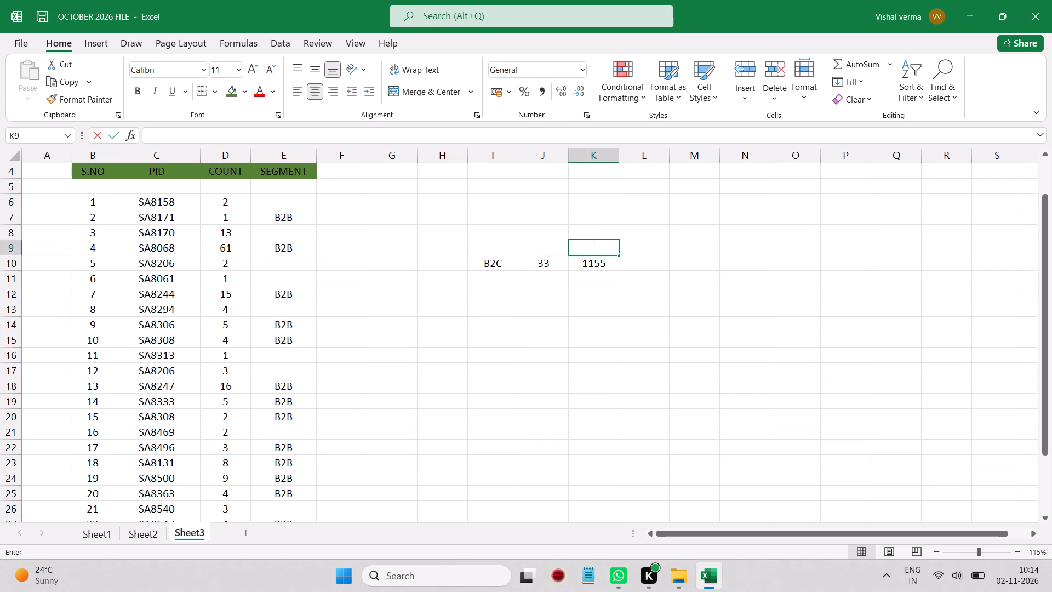
click(599, 264)
key(BackSpace)
click(557, 269)
key(BackSpace)
click(483, 263)
key(BackSpace)
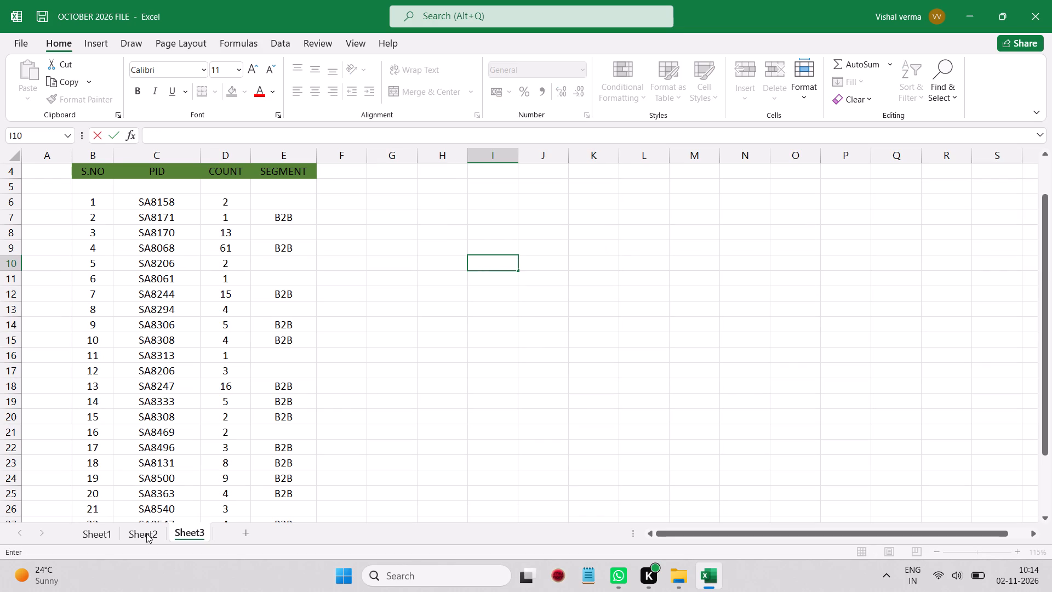
Clear the B2B and B2C labels, counts and amounts from the summary in H7:J8 on Sheet2.
click(144, 533)
click(562, 274)
key(BackSpace)
click(625, 277)
key(BackSpace)
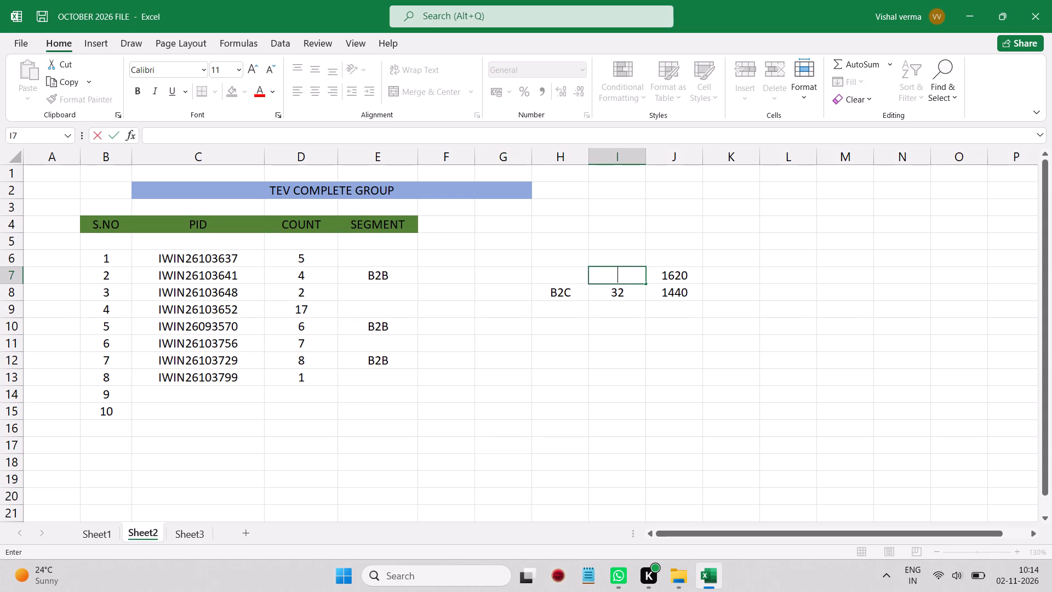
click(676, 276)
key(BackSpace)
click(674, 297)
key(BackSpace)
click(633, 294)
key(BackSpace)
click(559, 297)
key(BackSpace)
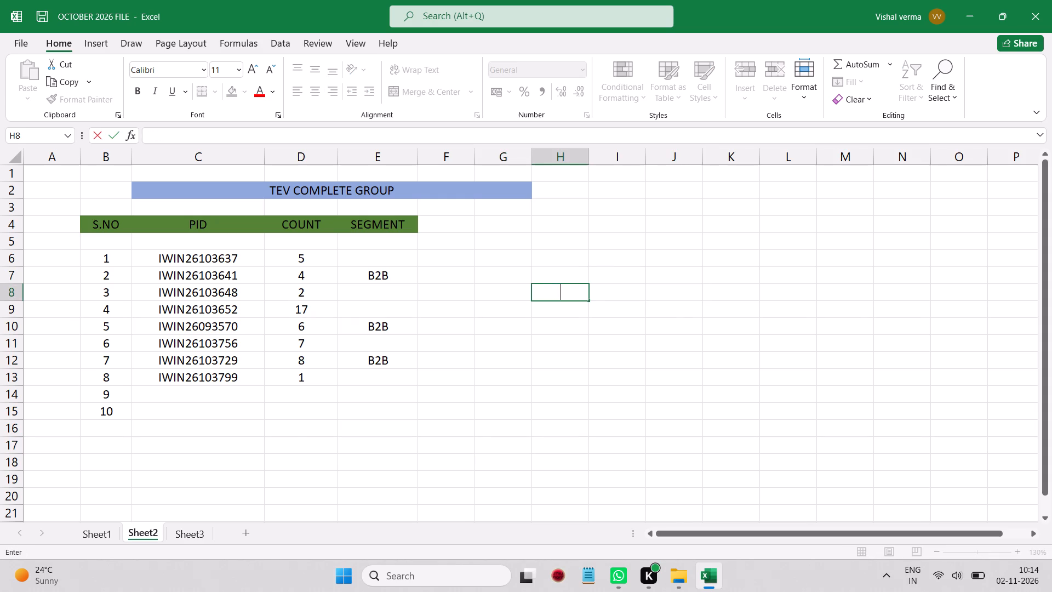
Clear the B2B and B2C labels, counts and amounts from the segment summary in I11:K12 on Sheet1.
click(97, 528)
key(BackSpace)
click(648, 289)
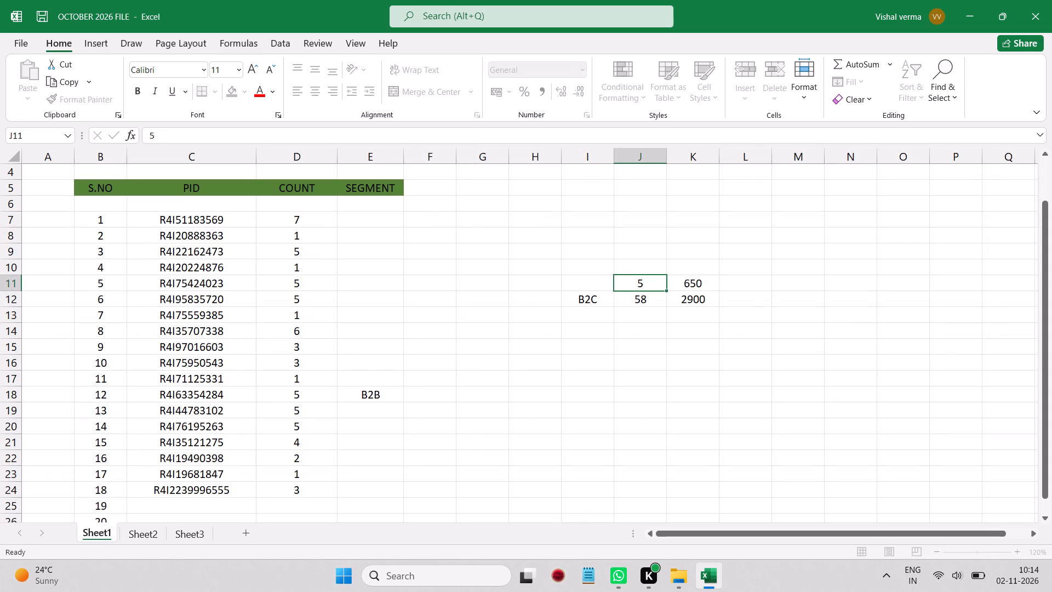
key(BackSpace)
click(705, 287)
key(BackSpace)
click(704, 301)
key(BackSpace)
click(660, 305)
key(BackSpace)
click(588, 304)
key(BackSpace)
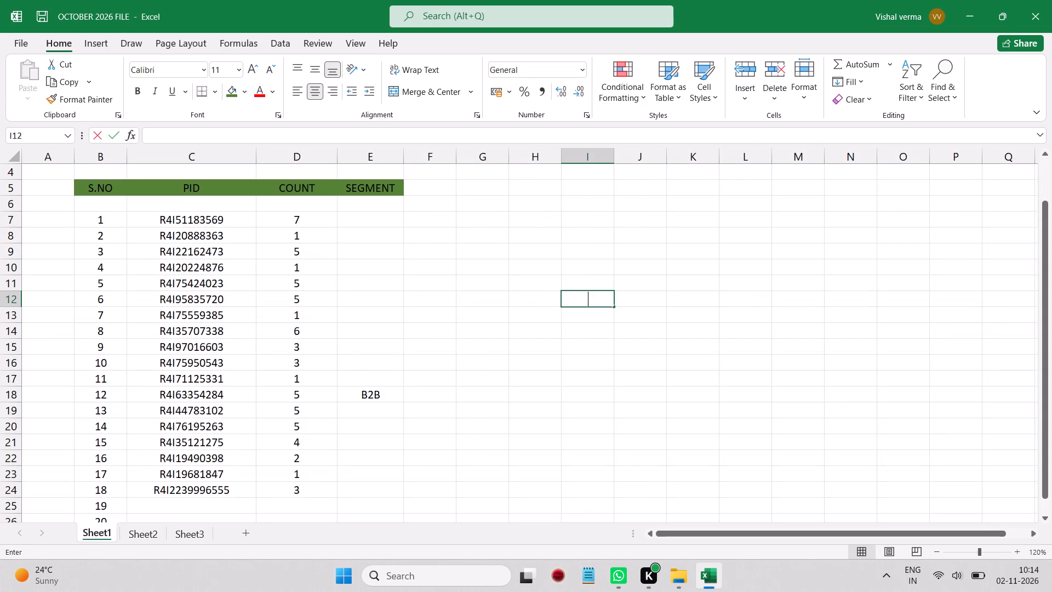
click(673, 319)
Save the OCTOBER 2026 FILE workbook.
key(ctrl+s)
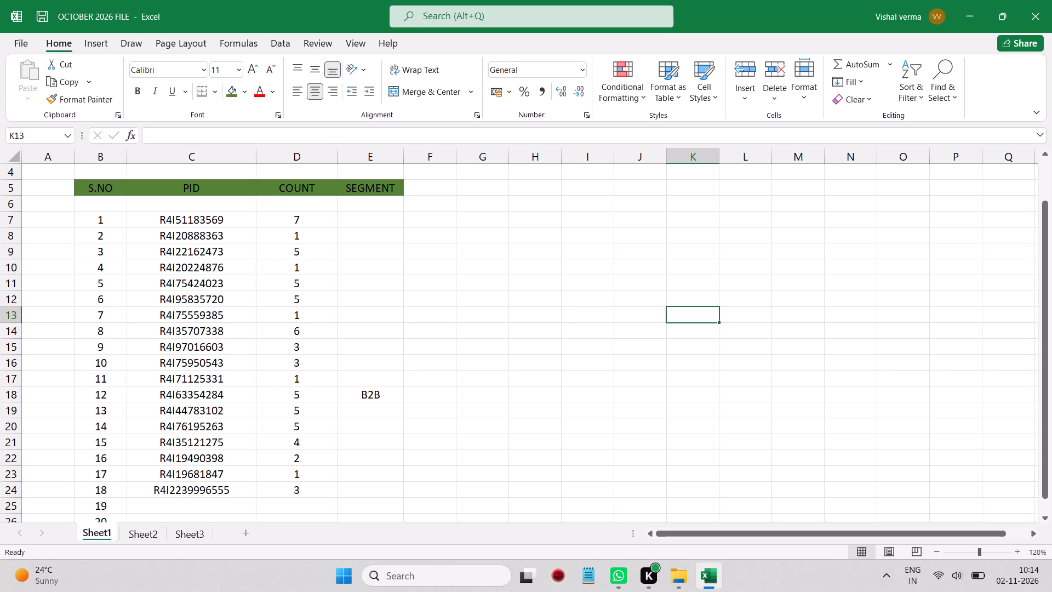
key(ctrl+s)
key(ctrl+s)
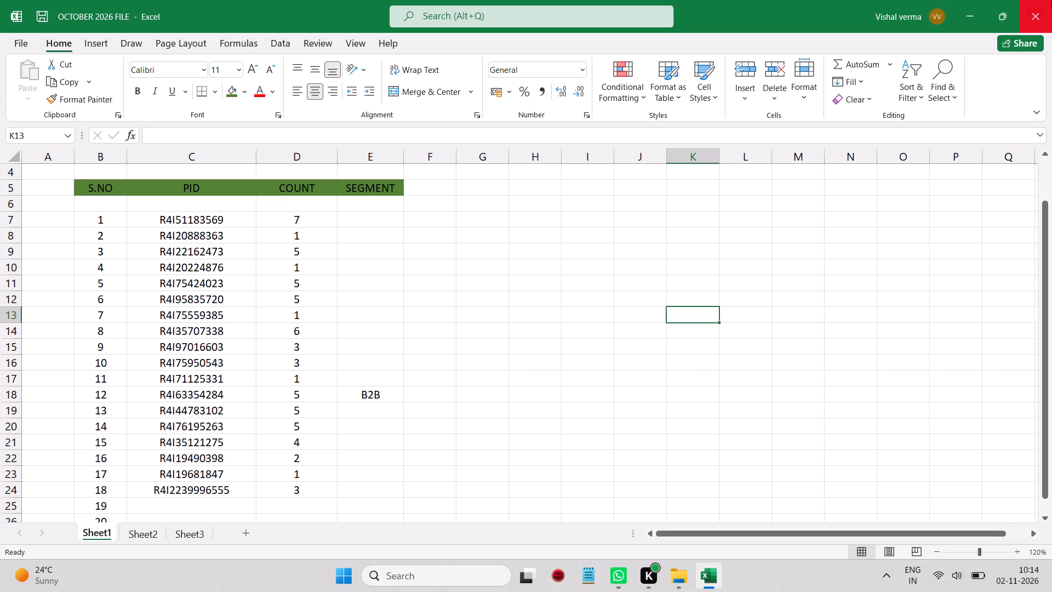
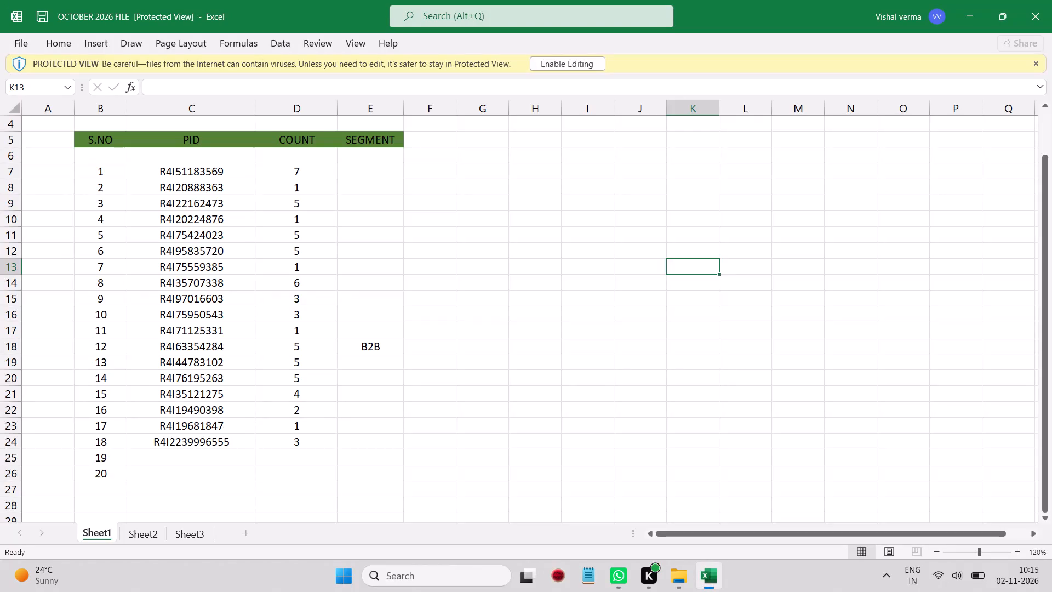
Review the group tables on Sheet1, Sheet2 and Sheet3 of the reopened OCTOBER 2026 FILE, checking the PID, count and segment columns.
scroll(295, 423, up, 1)
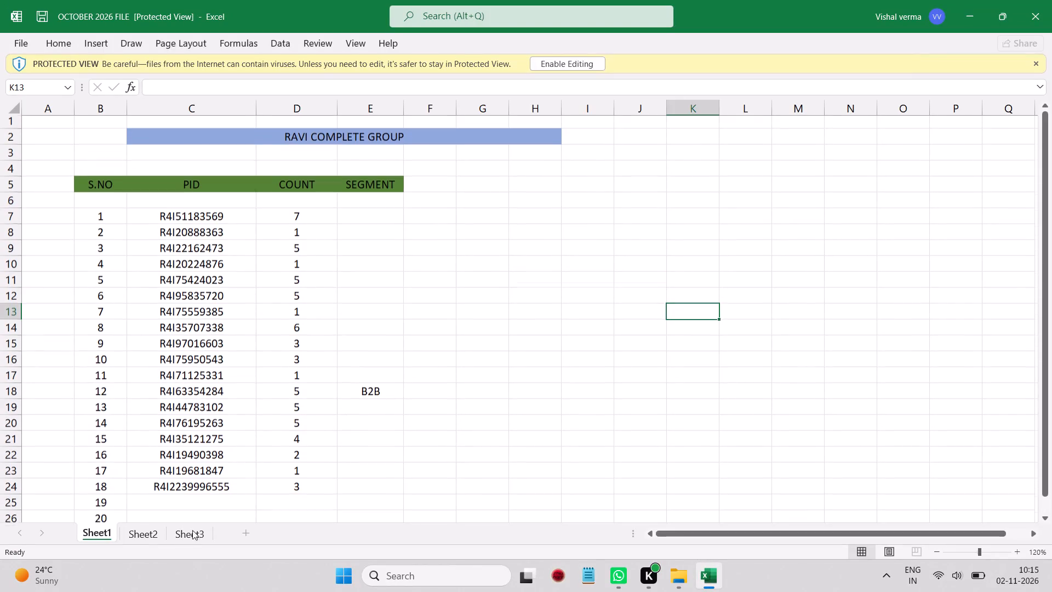
click(145, 536)
click(99, 530)
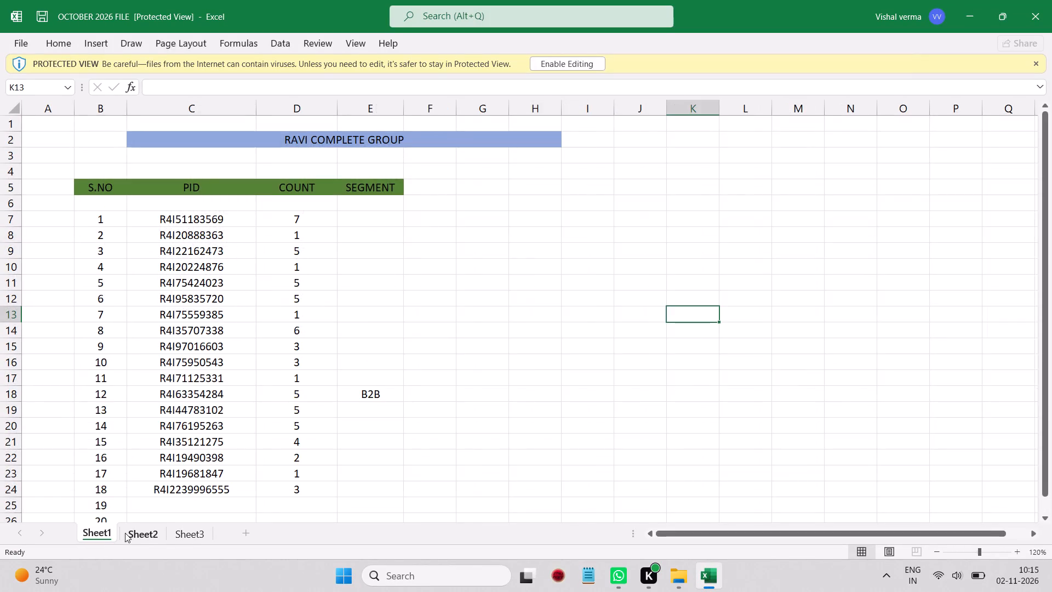
click(125, 533)
click(176, 532)
scroll(318, 489, up, 2)
scroll(319, 488, down, 2)
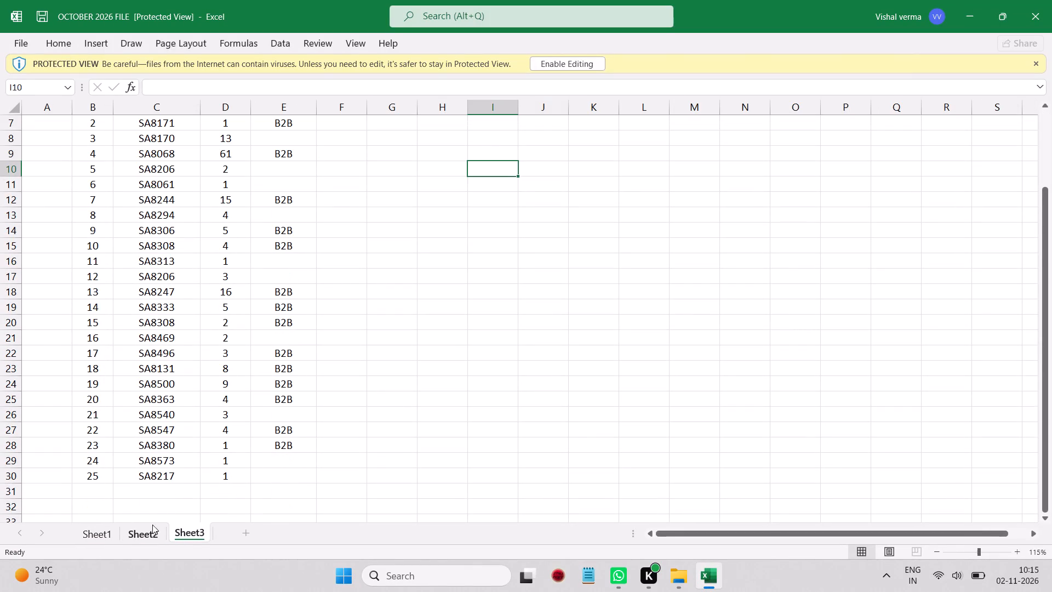
click(140, 531)
click(91, 531)
scroll(416, 406, up, 1)
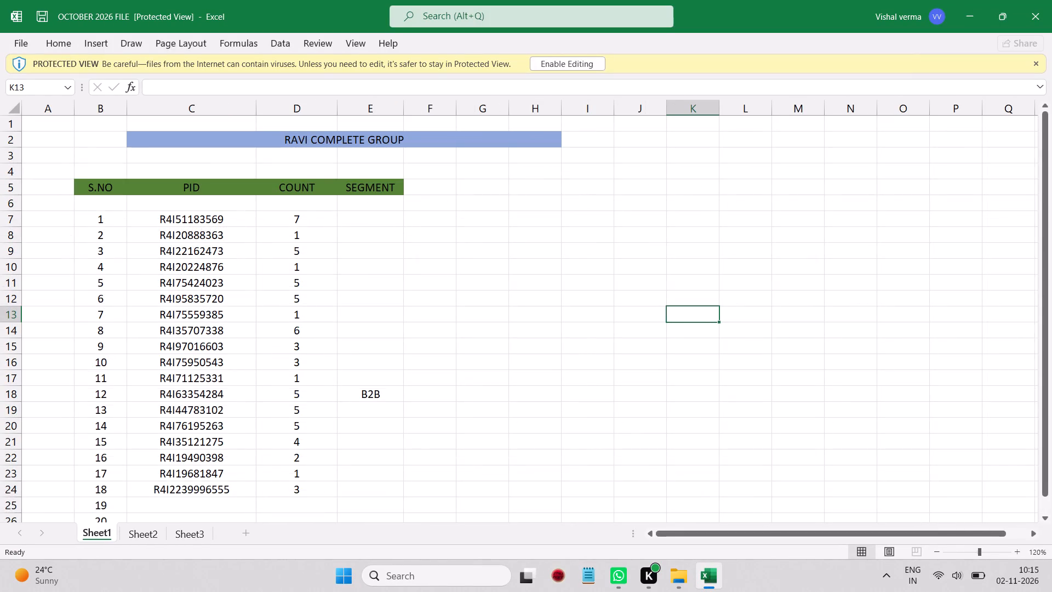
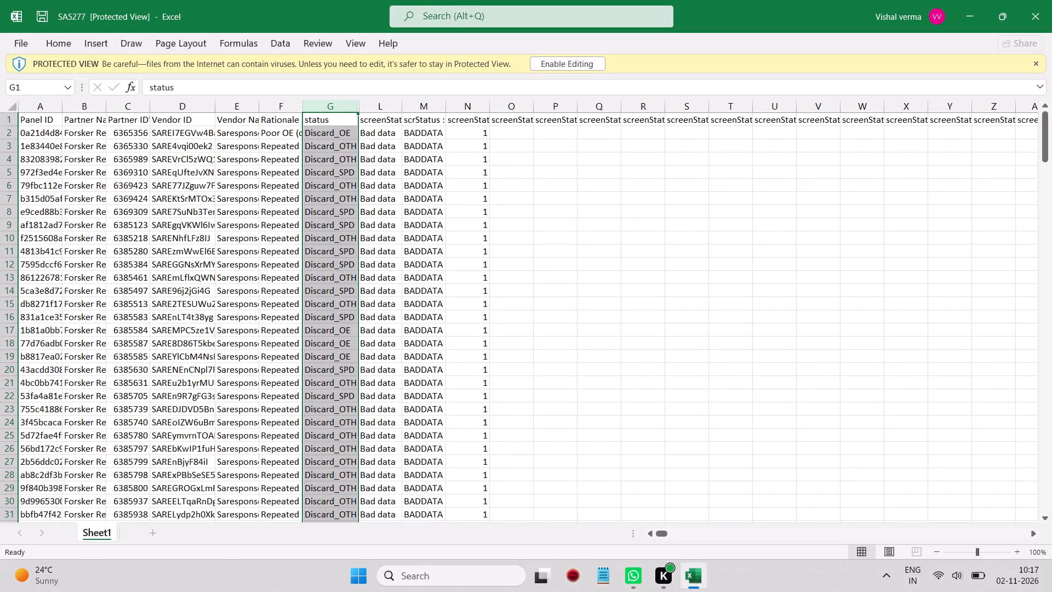
Widen the Vendor Name and Rationale columns on Sheet1 of the SA5277 workbook to make their entries readable.
scroll(264, 331, up, 2)
scroll(335, 246, up, 3)
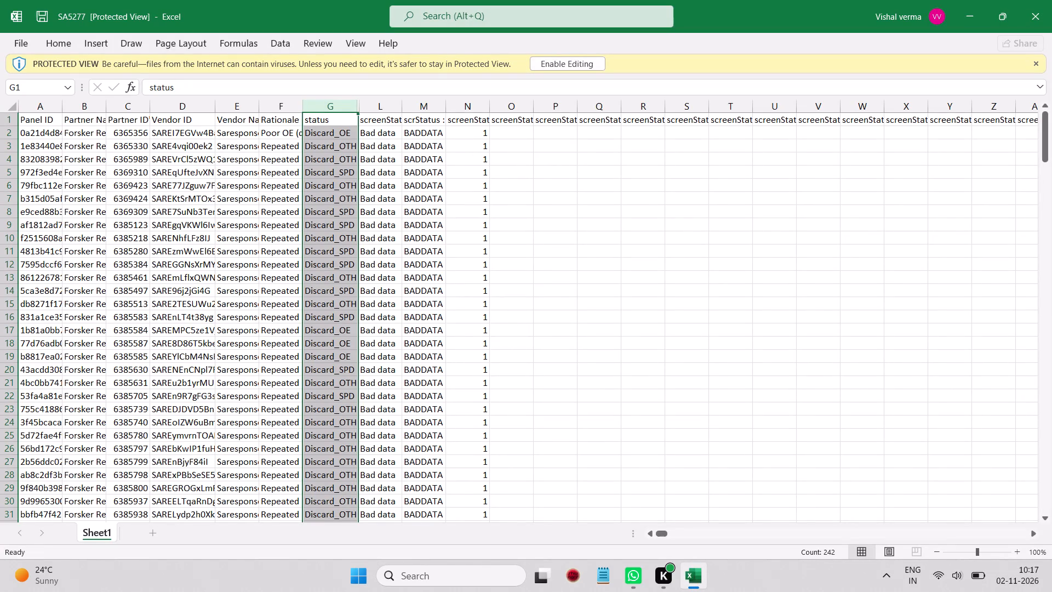
drag(259, 103, 306, 103)
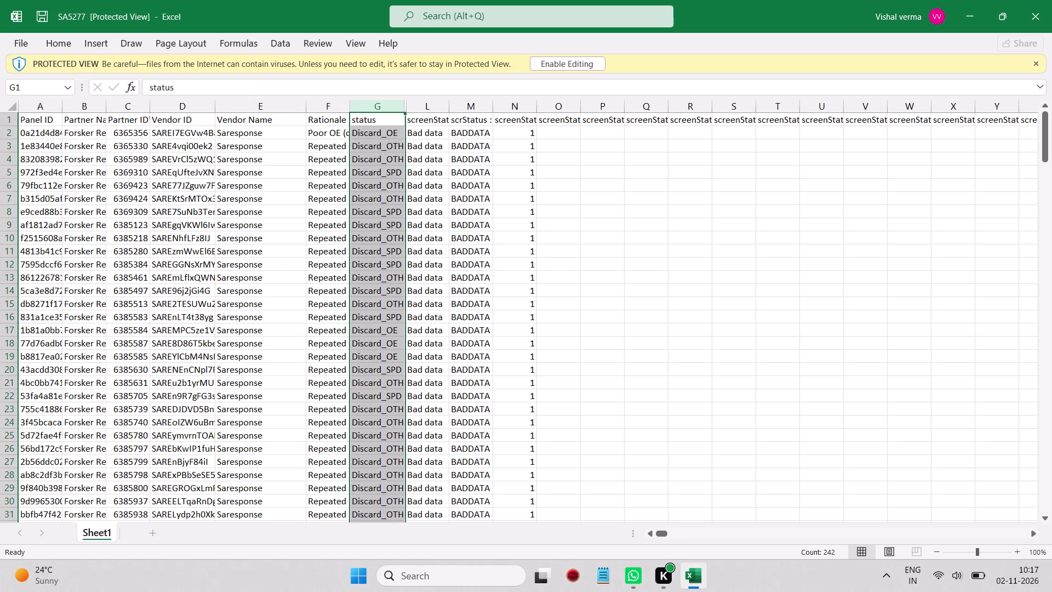
drag(349, 102, 365, 103)
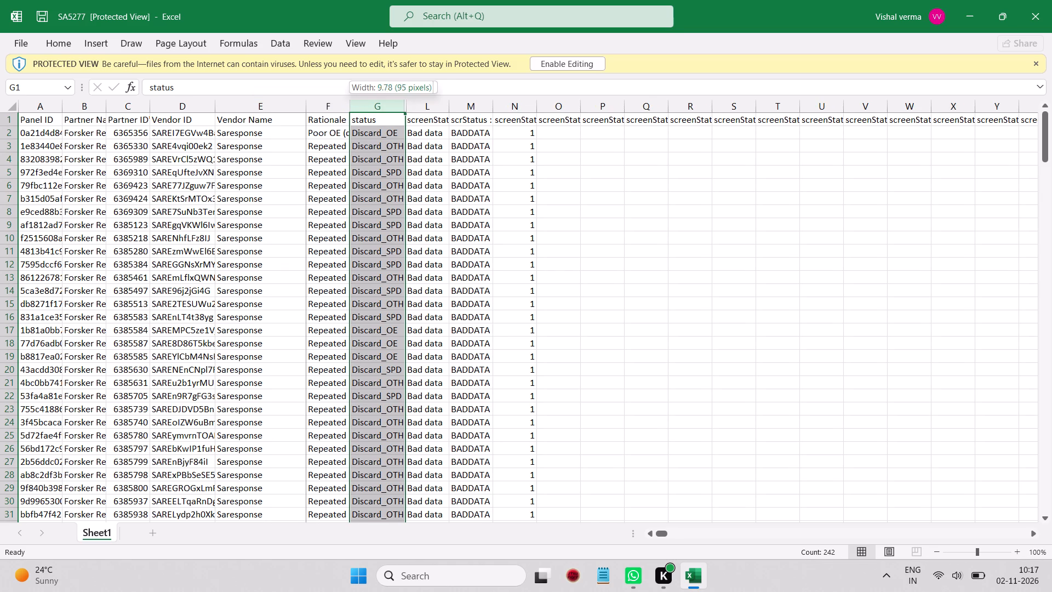
drag(365, 103, 389, 99)
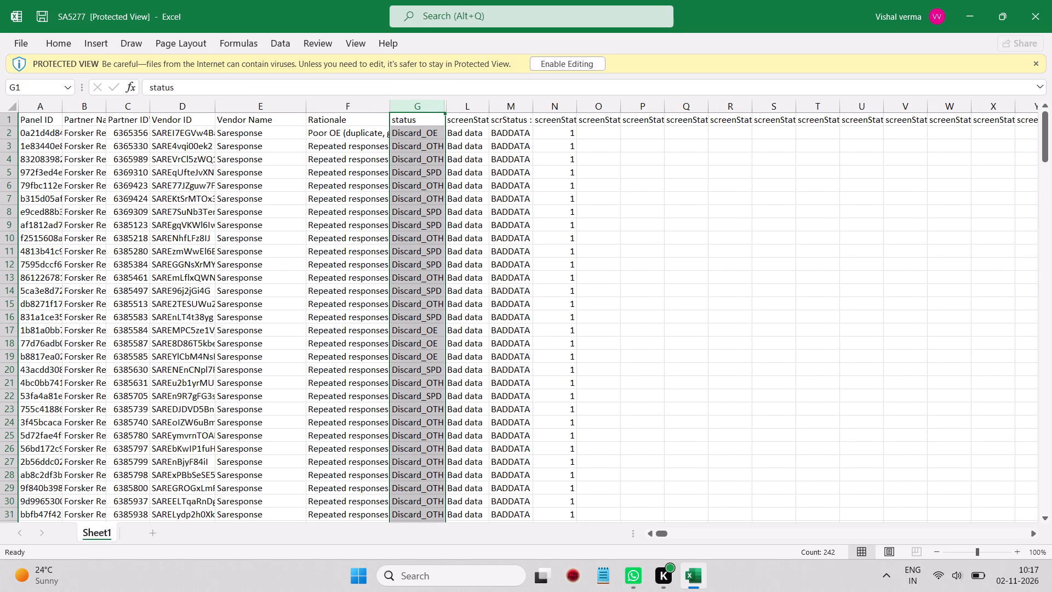
scroll(526, 289, down, 1)
scroll(526, 289, up, 1)
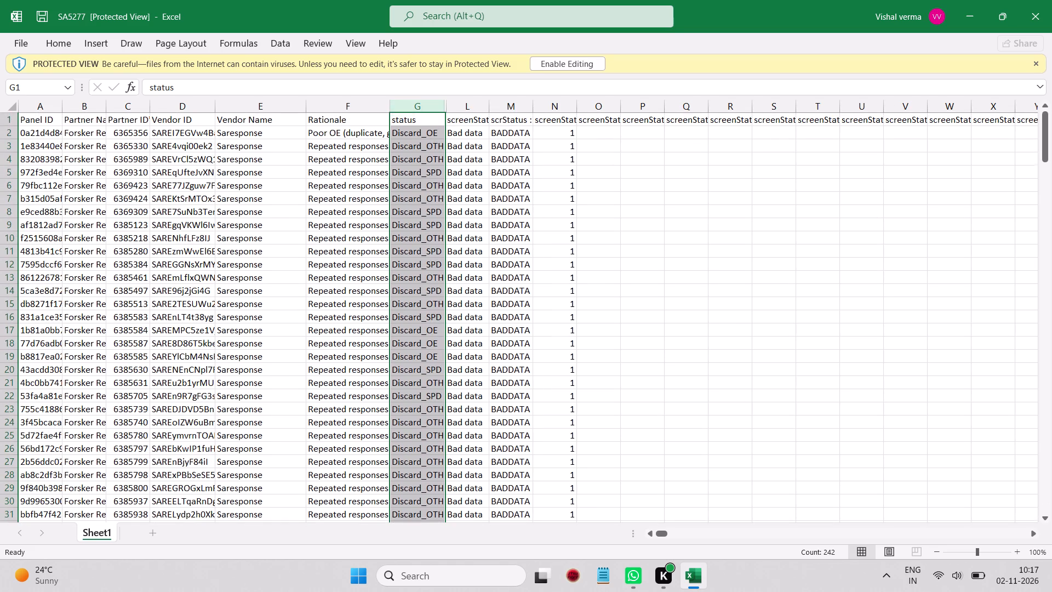
click(668, 226)
click(569, 118)
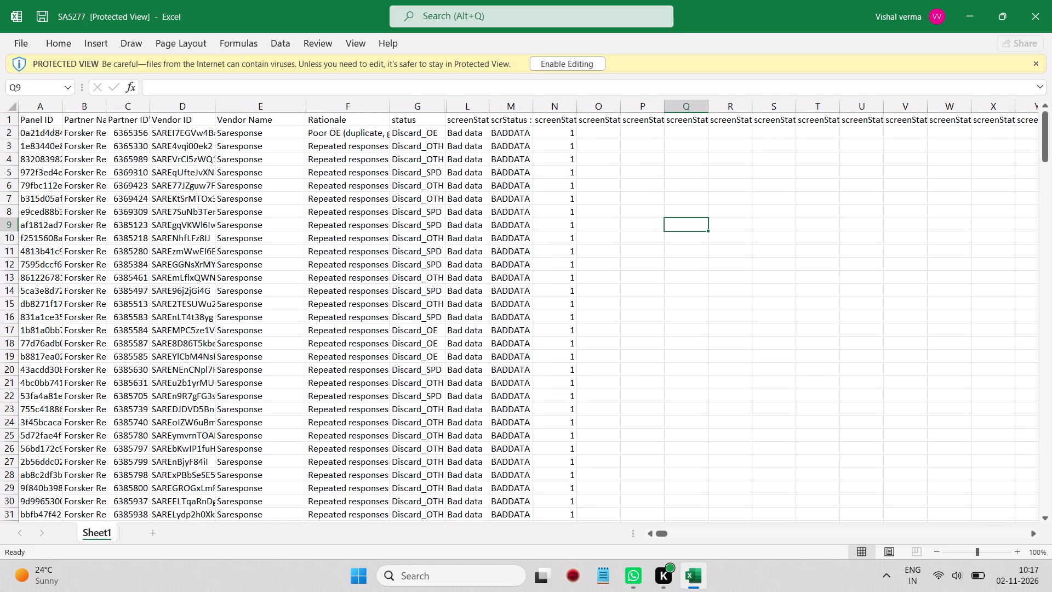
Widen column N, the screenStatusAll_COMPLETE column, slightly on Sheet1 of the SA5277 workbook.
click(576, 94)
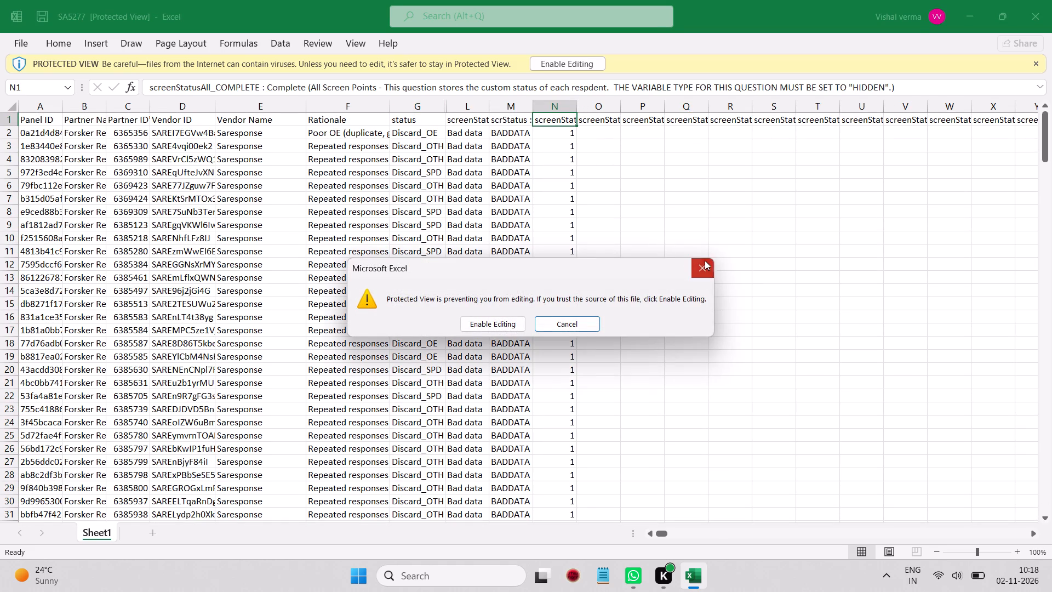
click(705, 260)
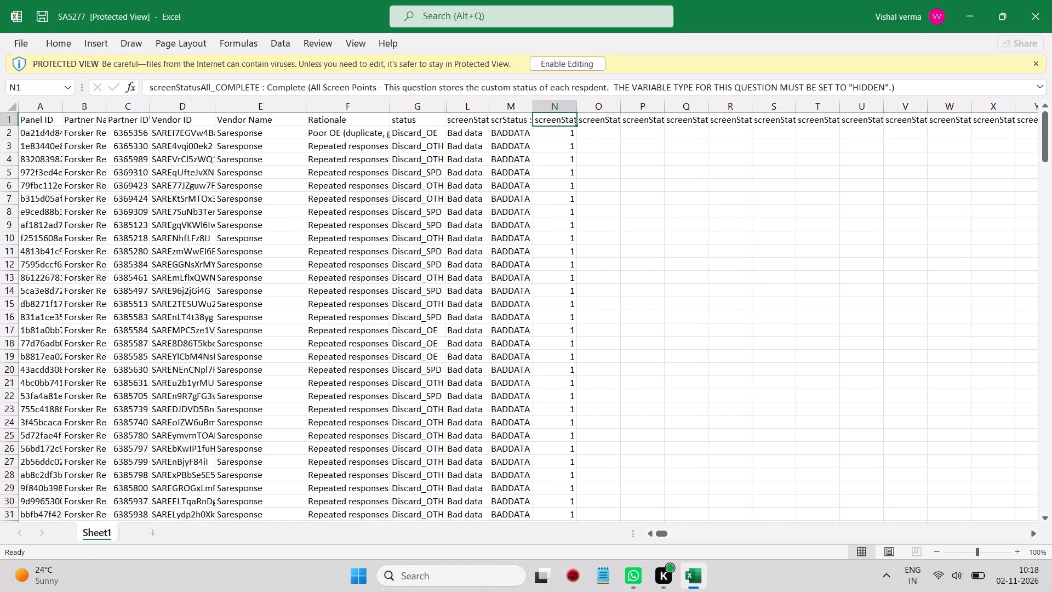
drag(577, 104, 597, 106)
click(639, 243)
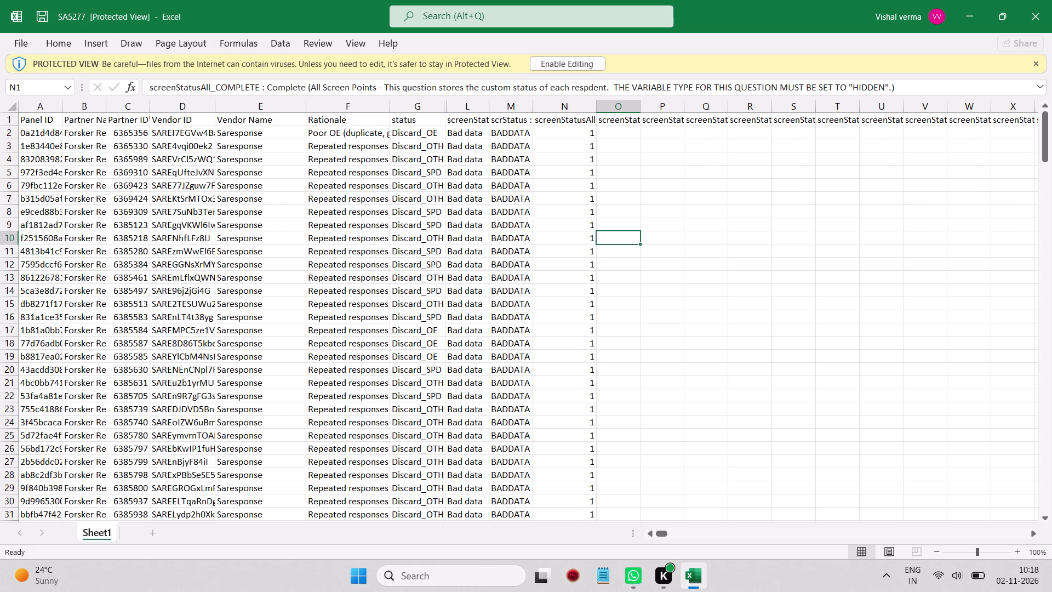
Examine the SA5277 response records down to the last row, checking the vendor, rationale, status and bad-data columns.
scroll(108, 410, down, 1)
scroll(153, 433, down, 3)
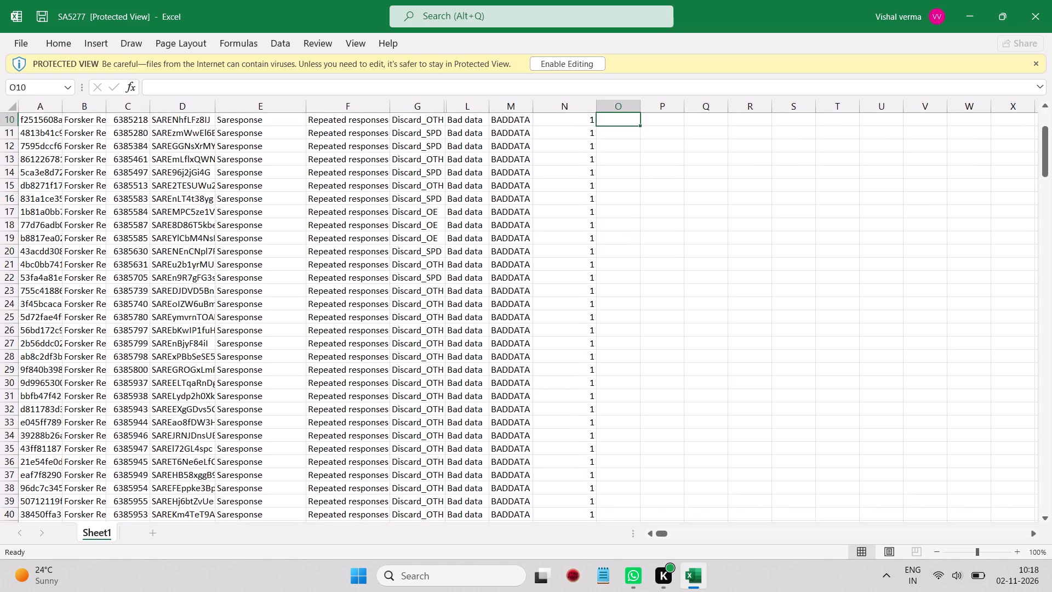
scroll(153, 432, down, 16)
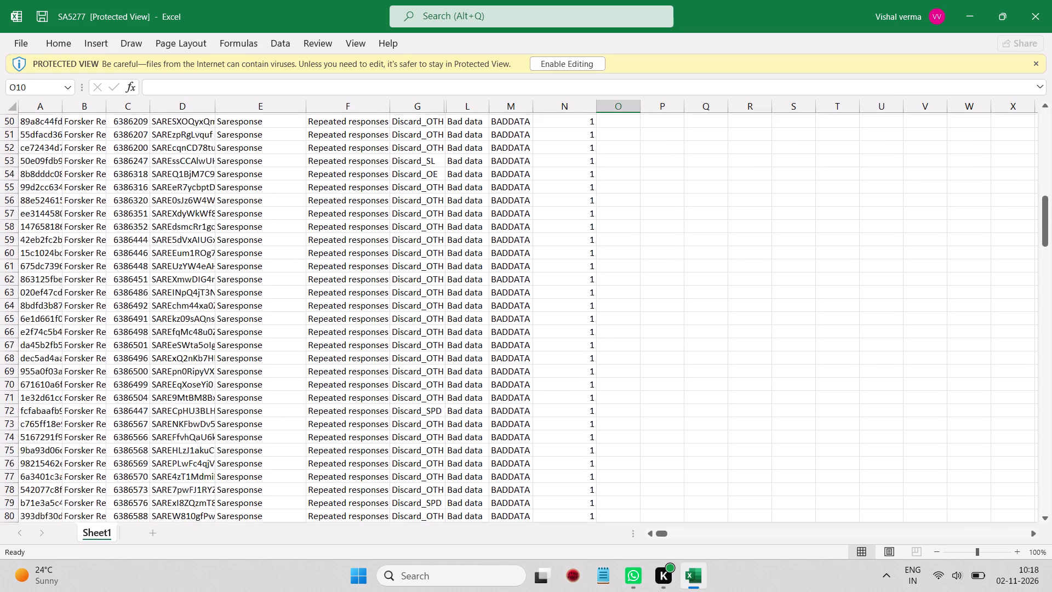
scroll(153, 432, down, 7)
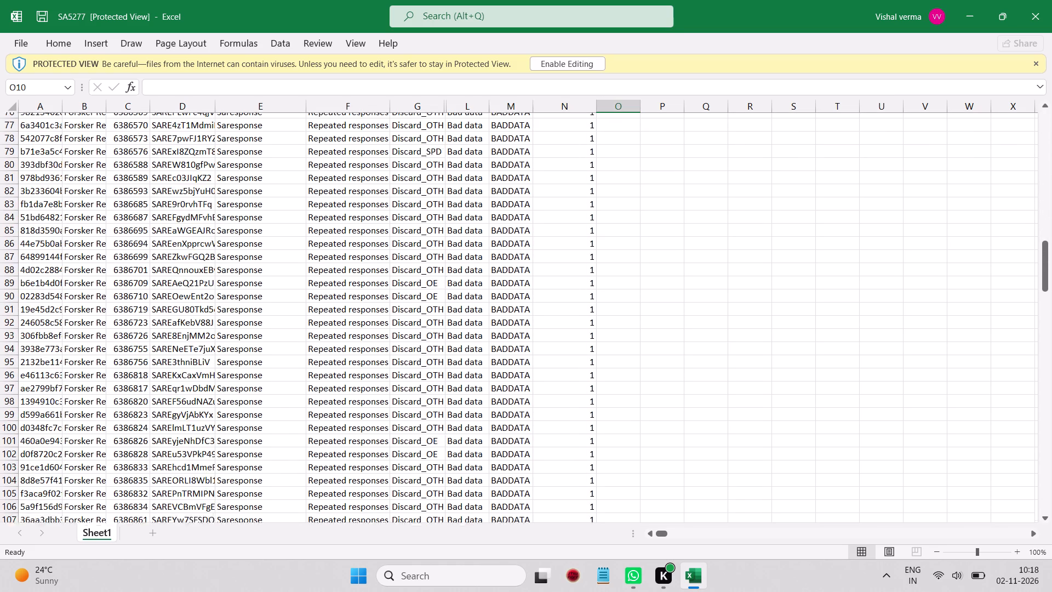
scroll(153, 432, down, 13)
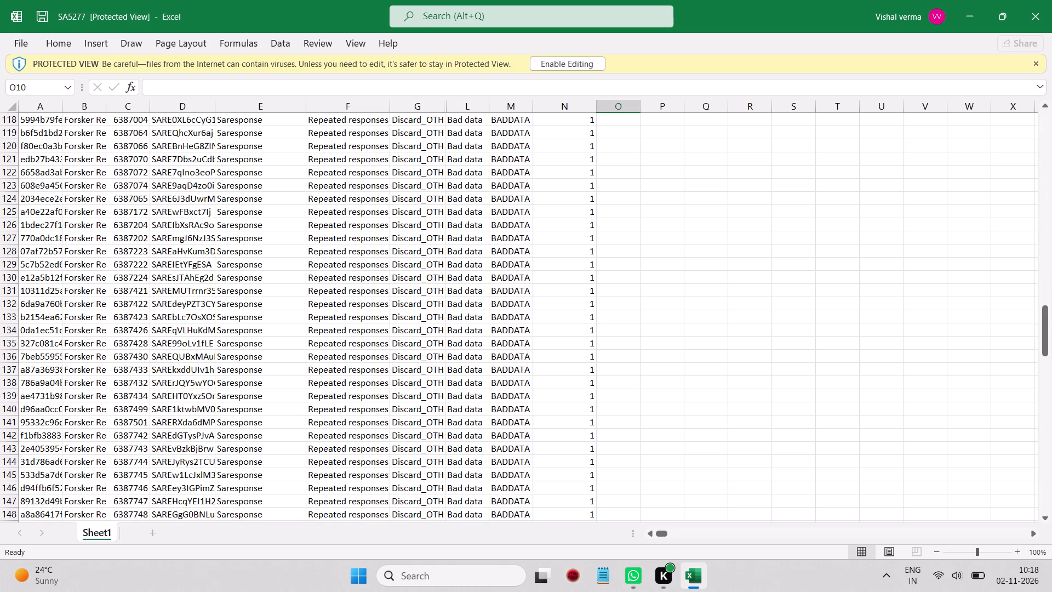
scroll(153, 432, down, 20)
scroll(153, 432, down, 11)
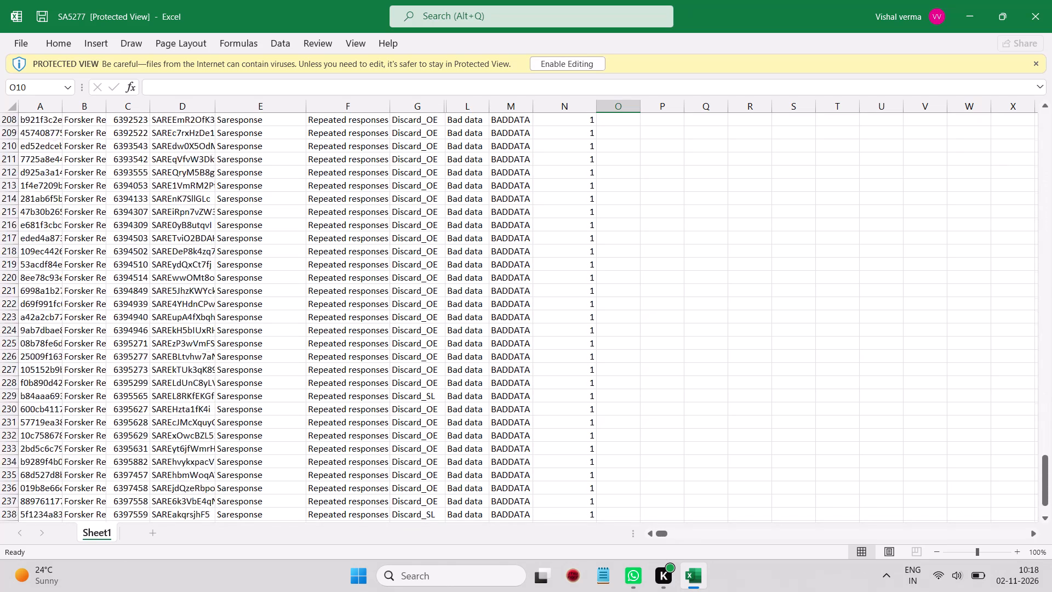
scroll(177, 434, down, 11)
scroll(177, 434, up, 7)
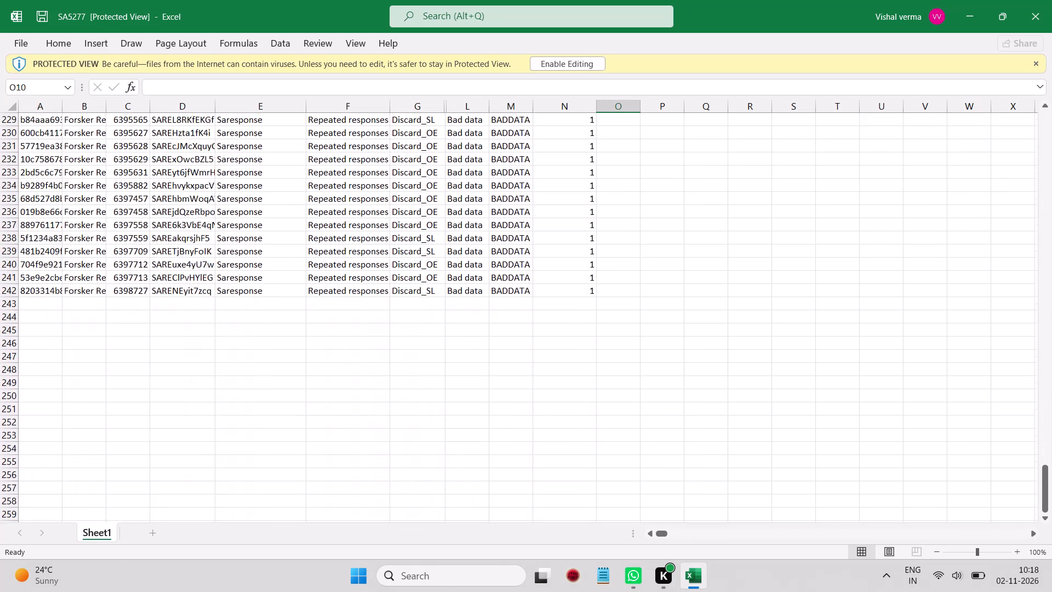
scroll(177, 434, up, 4)
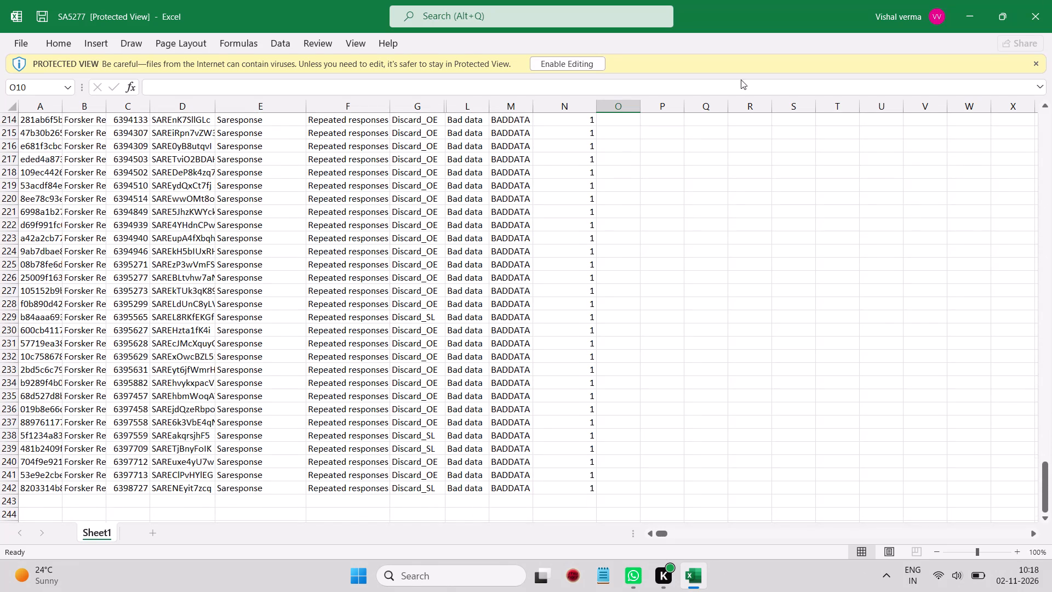